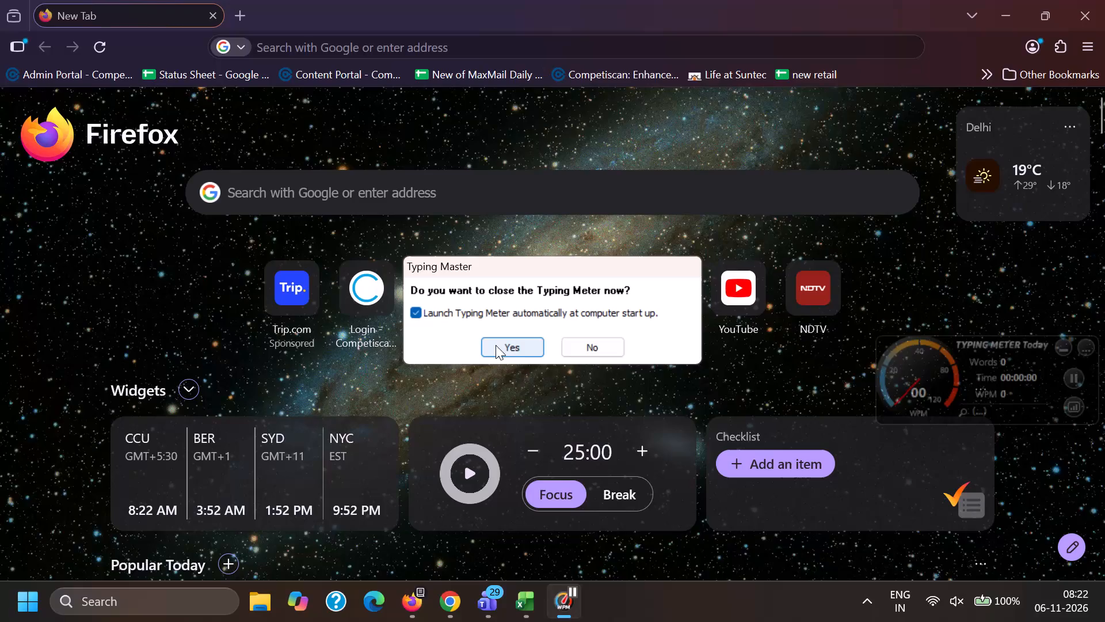
Confirm closing the Typing Meter.
click(496, 345)
Switch to Google Chrome and close the extra blank new-tab window.
click(451, 600)
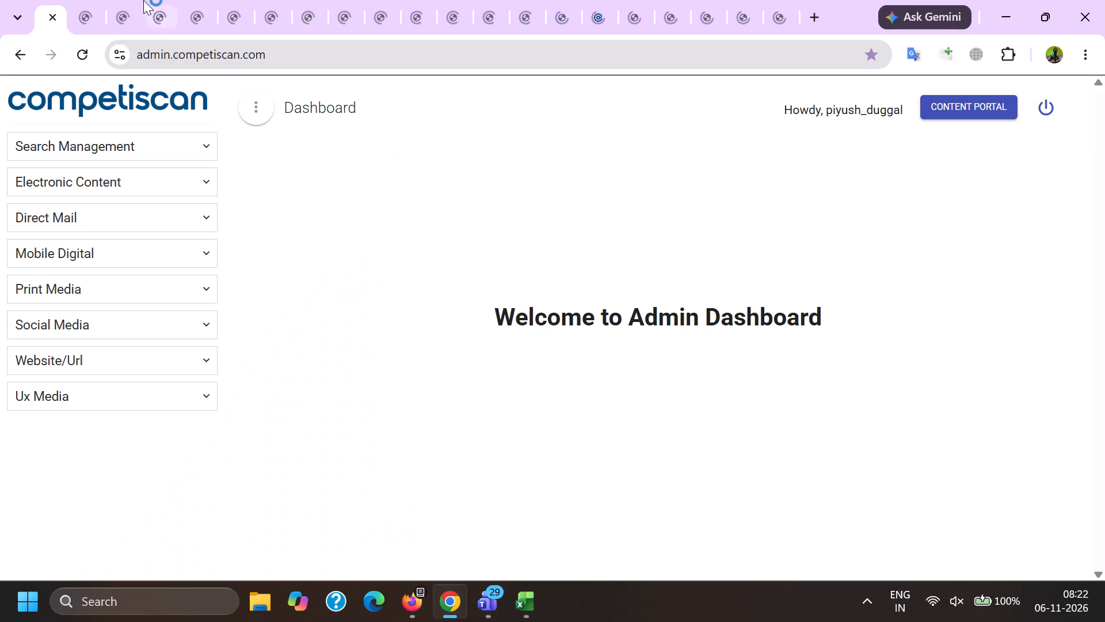
click(81, 1)
click(1096, 1)
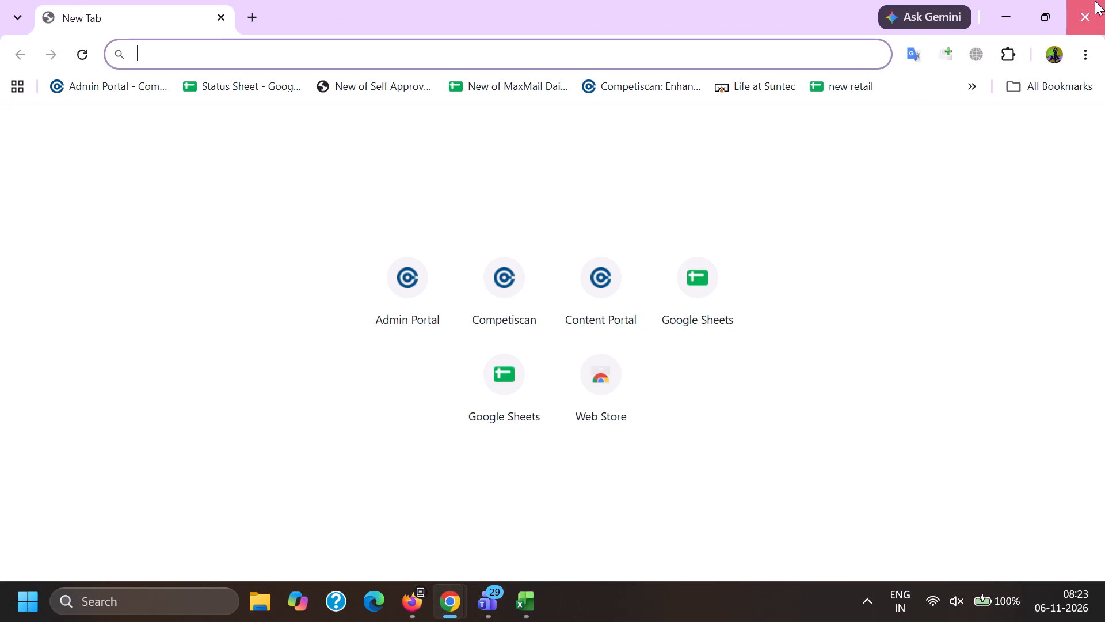
Open the current product PDF from product record 20994304.
click(82, 3)
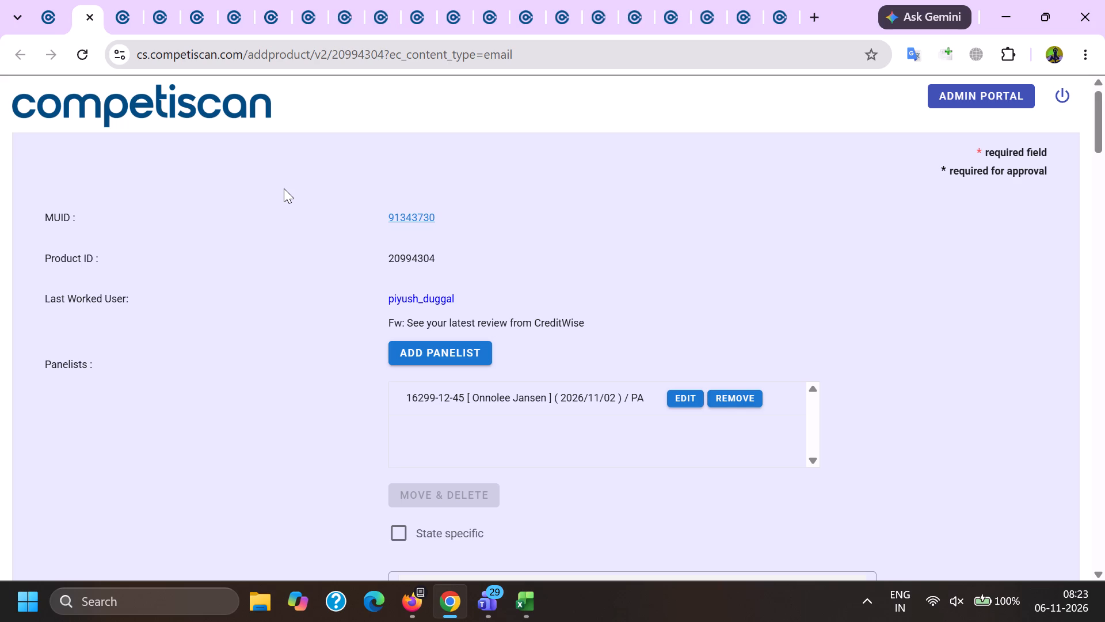
scroll(496, 271, down, 5)
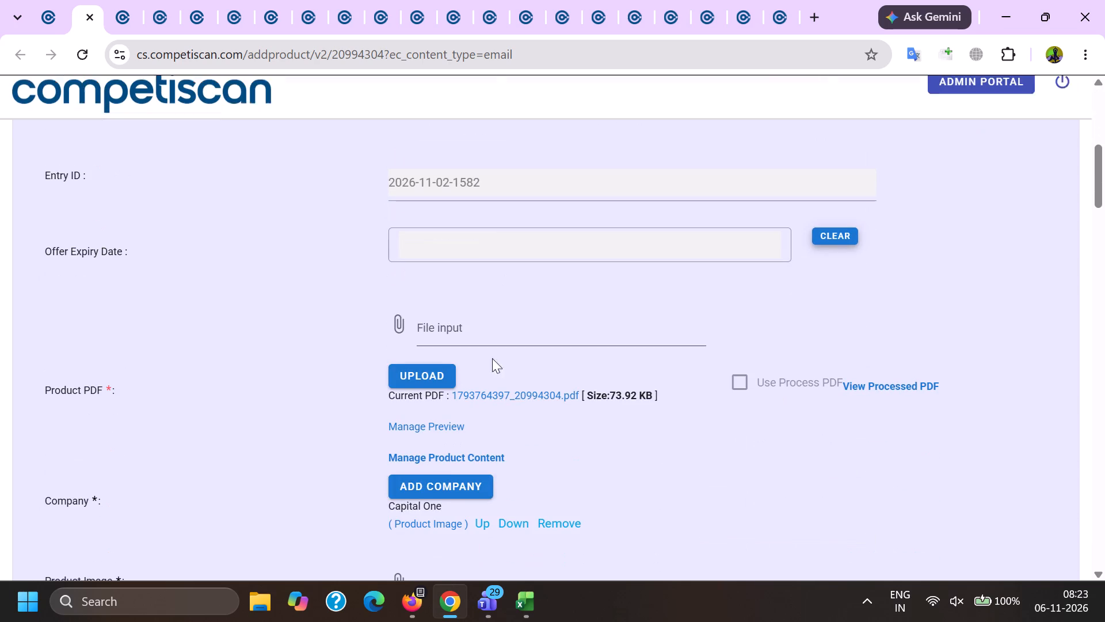
ctrl+click(482, 392)
key(ctrl+Tab)
key(ctrl+Tab)
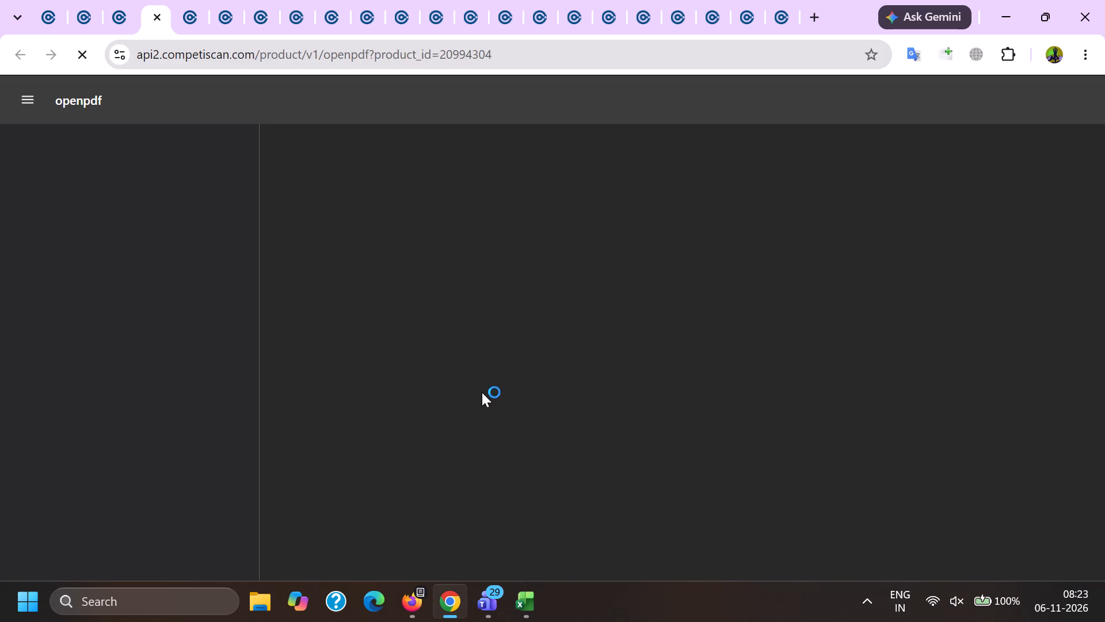
Open the current product PDF from product record 20994426.
click(120, 0)
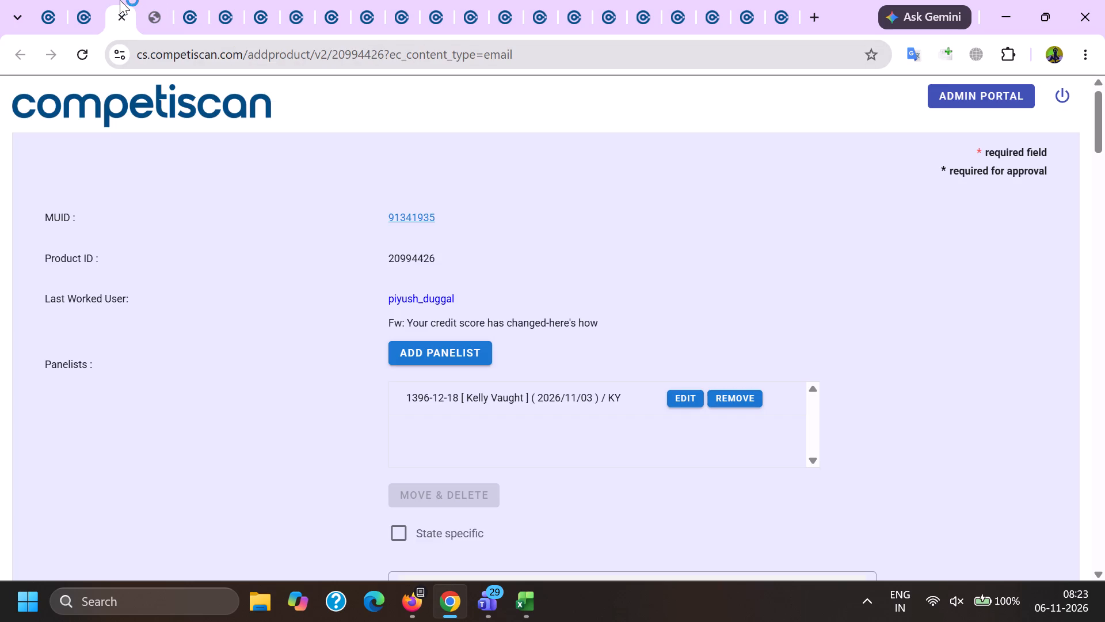
click(85, 0)
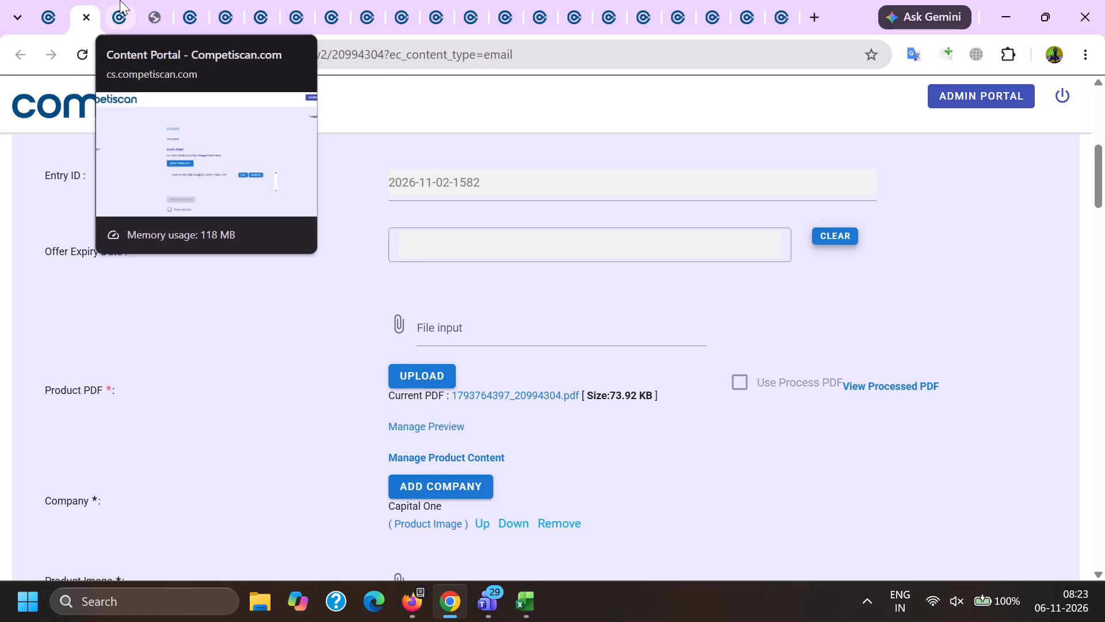
click(116, 0)
scroll(616, 302, down, 2)
scroll(537, 348, down, 3)
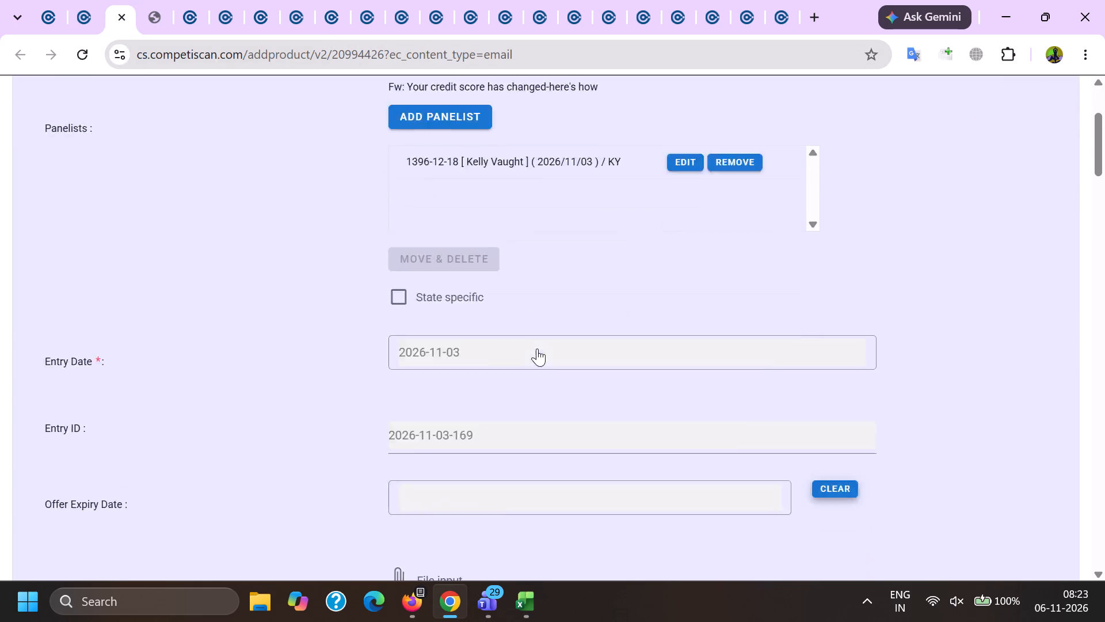
ctrl+click(480, 395)
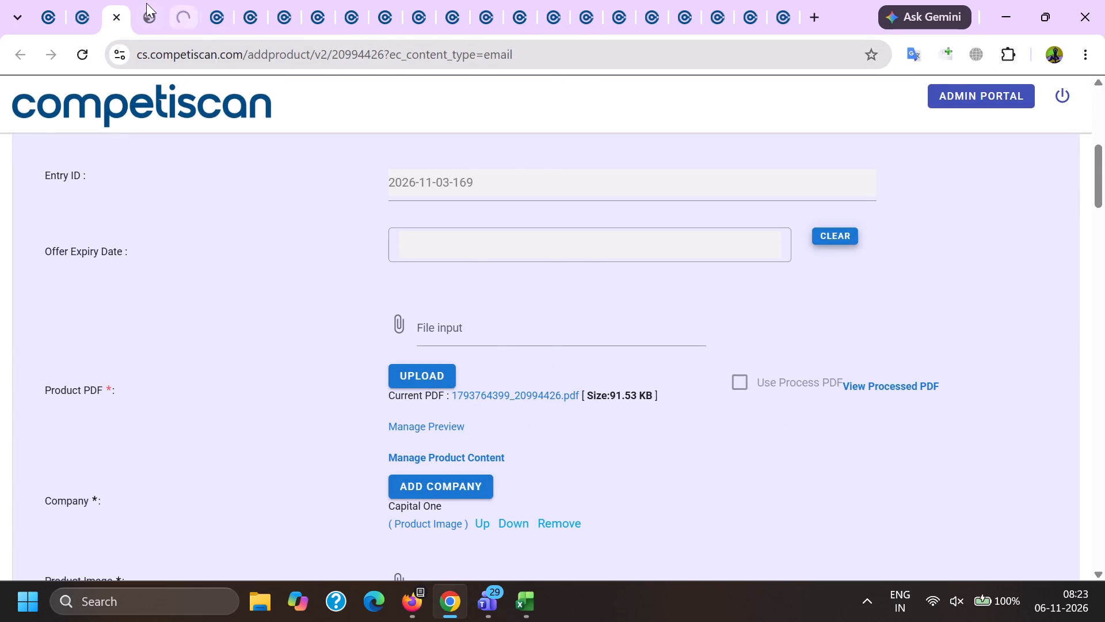
Move the 20994304 PDF tab beside its product record and read the CreditWise email through to the end.
drag(143, 3, 112, 0)
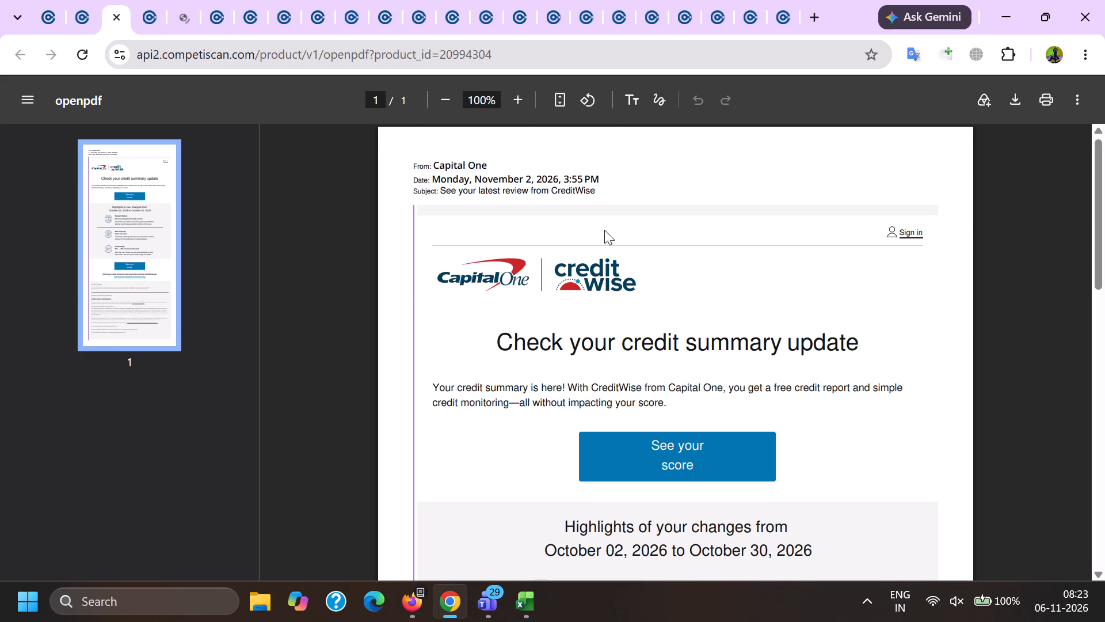
scroll(604, 234, down, 16)
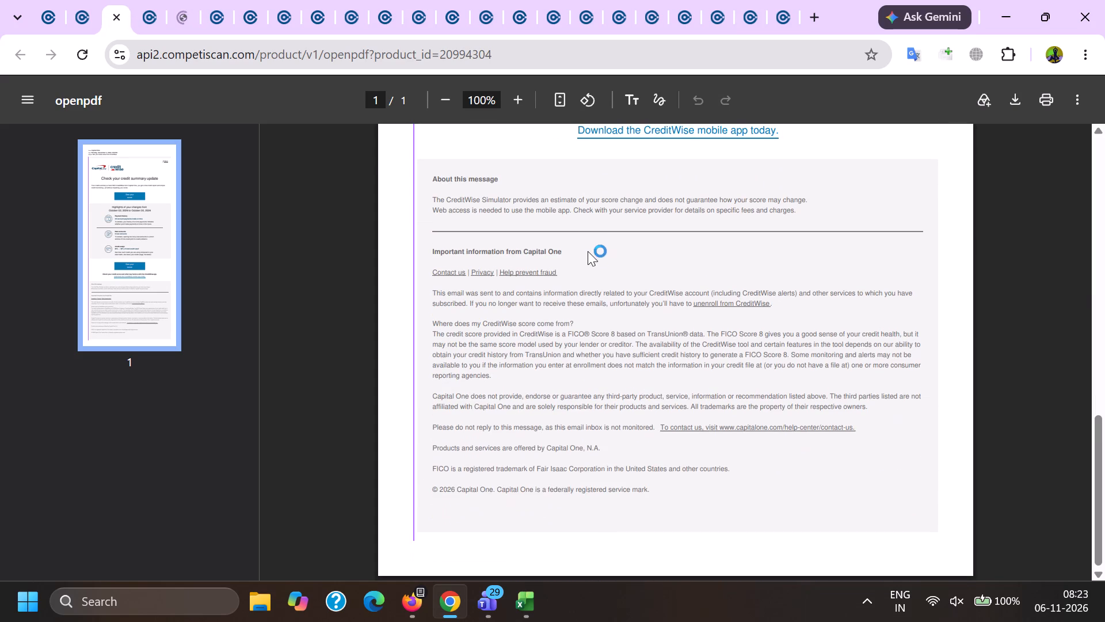
scroll(588, 251, down, 8)
Check record 20994304's entered details, from product image and media channel to mailing type, communication type and state.
click(90, 0)
scroll(527, 278, down, 8)
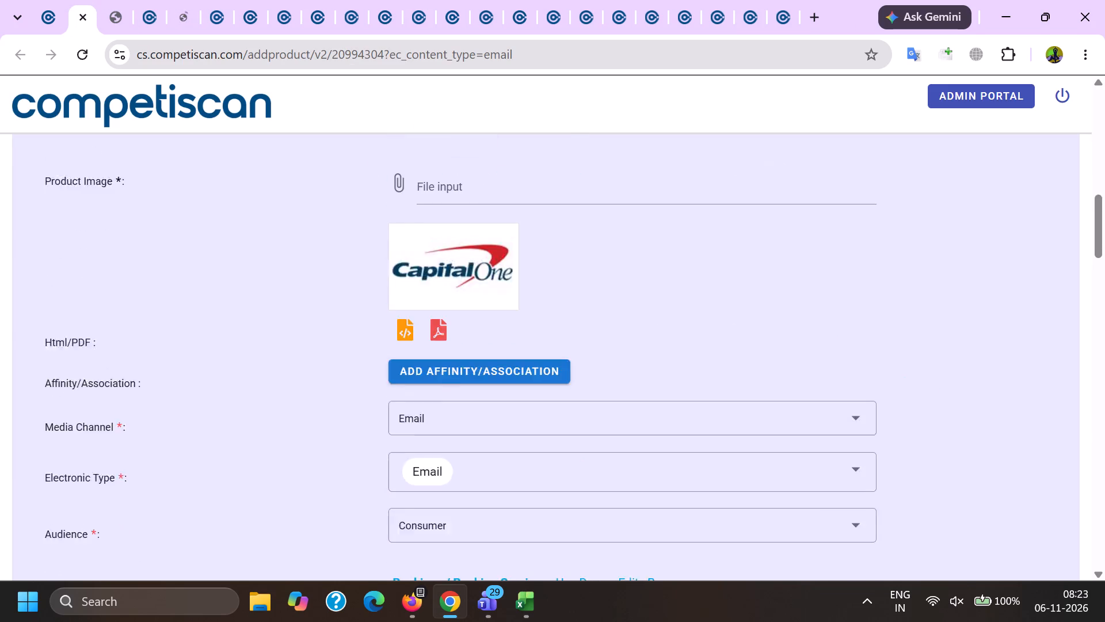
scroll(560, 304, down, 4)
drag(583, 451, 331, 359)
scroll(334, 359, down, 4)
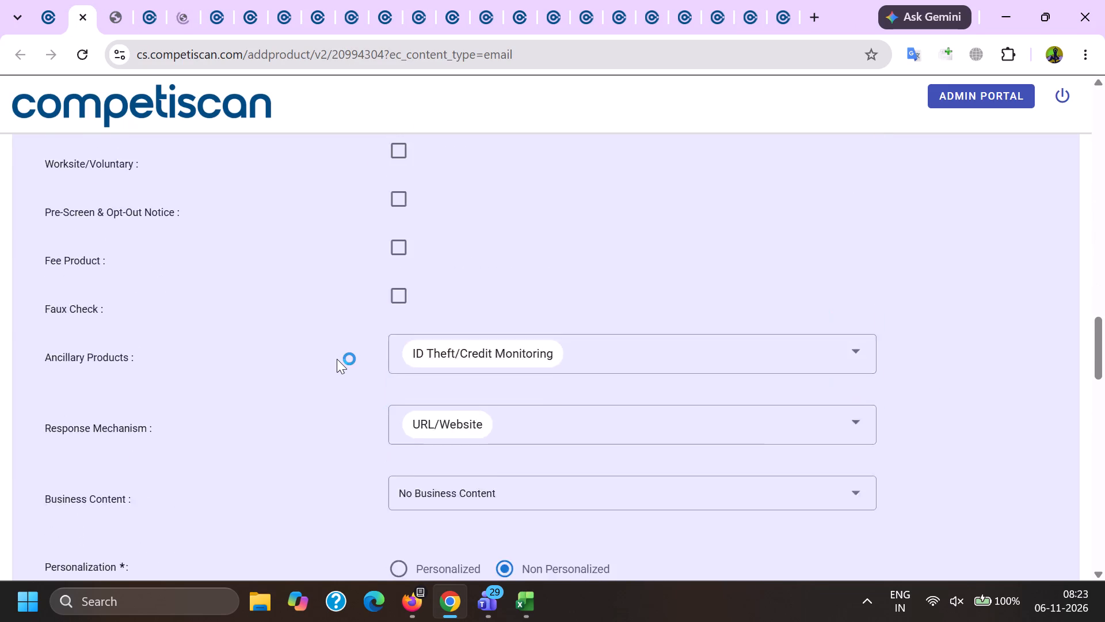
scroll(337, 359, down, 5)
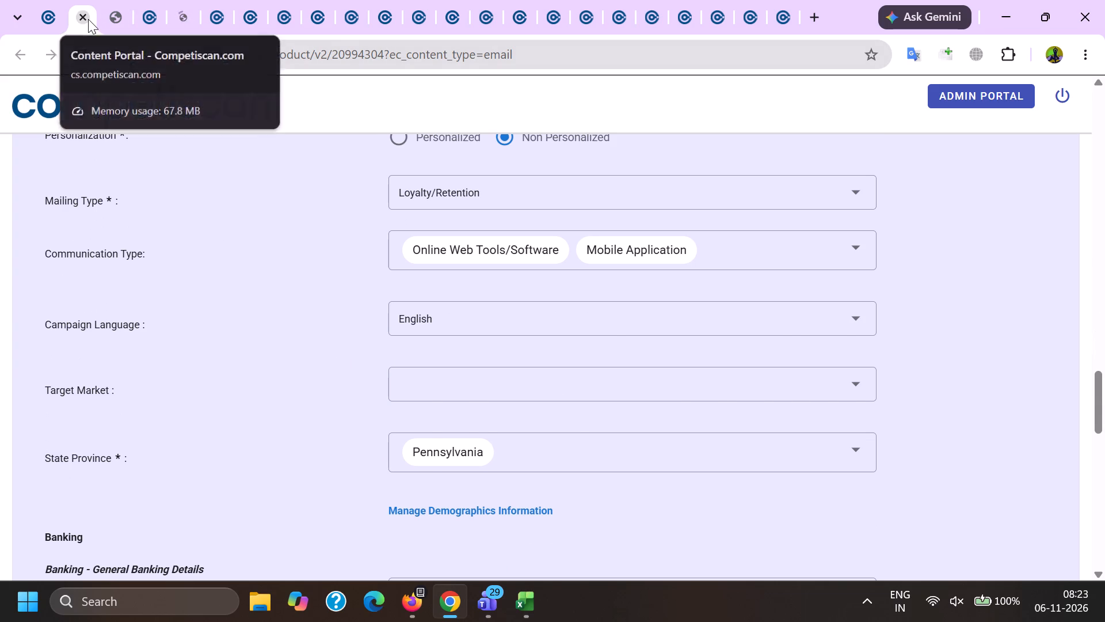
Close the 20994304 product record and its PDF.
click(88, 19)
click(88, 19)
Open the current product PDFs from record 20994522 and the product record that follows it.
click(108, 0)
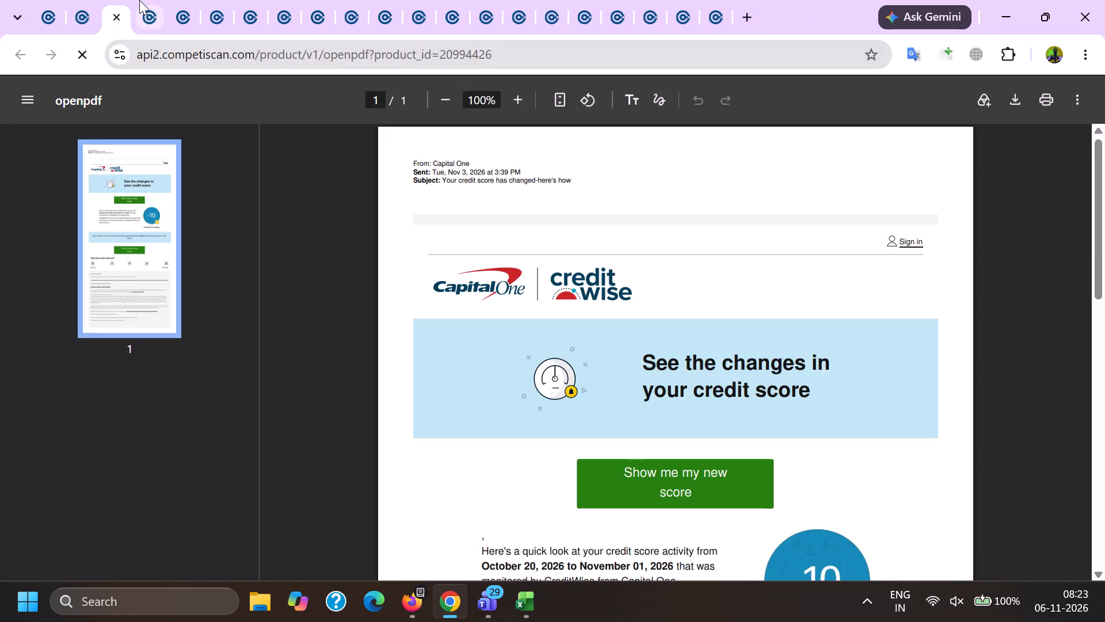
click(139, 0)
scroll(496, 208, down, 7)
ctrl+click(485, 223)
key(ctrl+Tab)
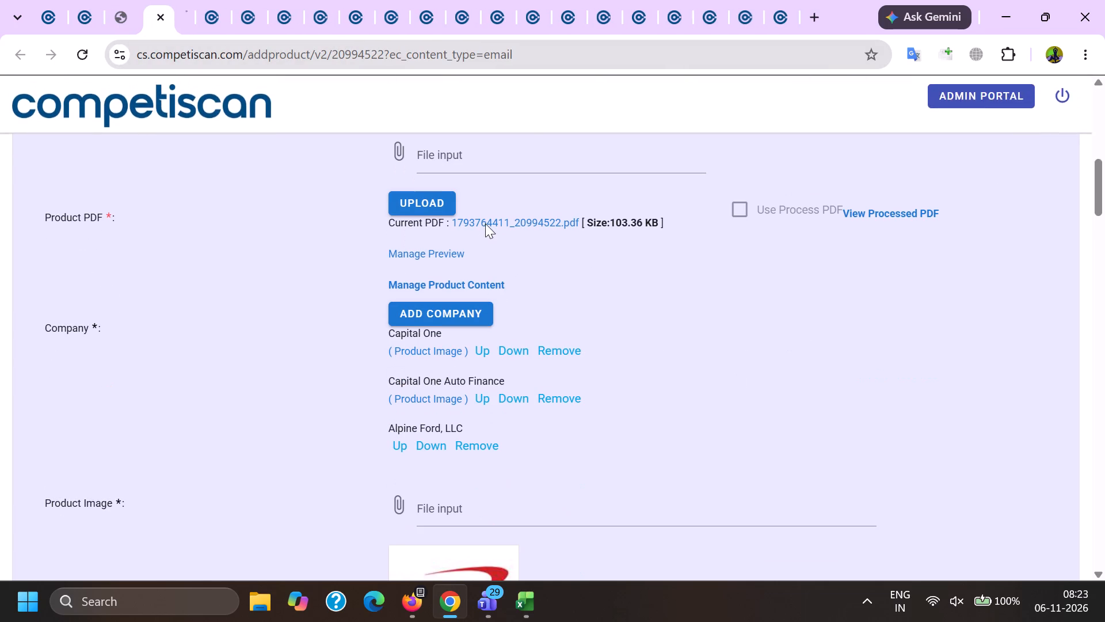
key(ctrl+Tab)
scroll(486, 223, down, 5)
ctrl+click(544, 391)
Open the current product PDFs from the two product records just before 20995124.
key(ctrl+Tab)
key(ctrl+Tab)
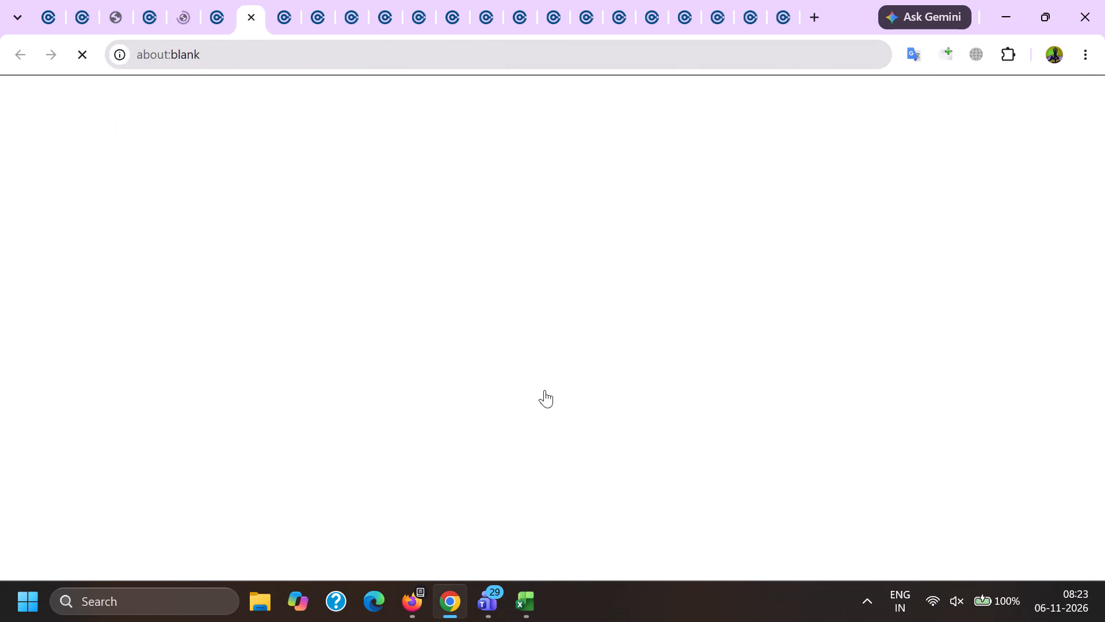
scroll(541, 365, down, 5)
ctrl+click(512, 399)
key(ctrl+Tab)
key(ctrl+Tab)
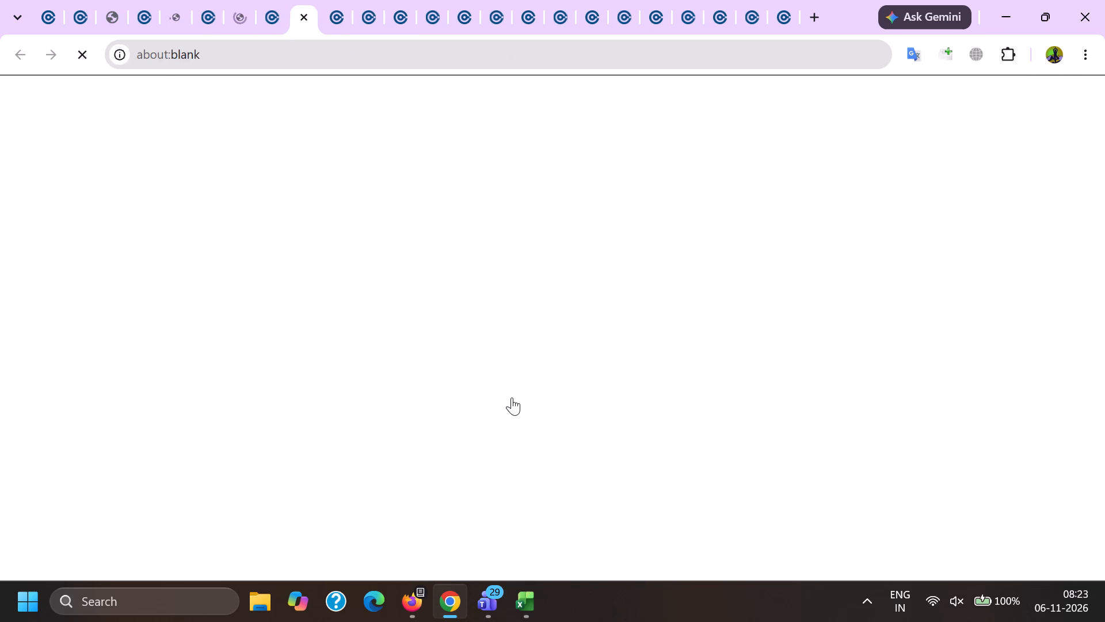
scroll(512, 396, down, 6)
ctrl+click(482, 304)
Open the current product PDFs from product records 20995124 and 20995274.
key(ctrl+Tab)
key(ctrl+Tab)
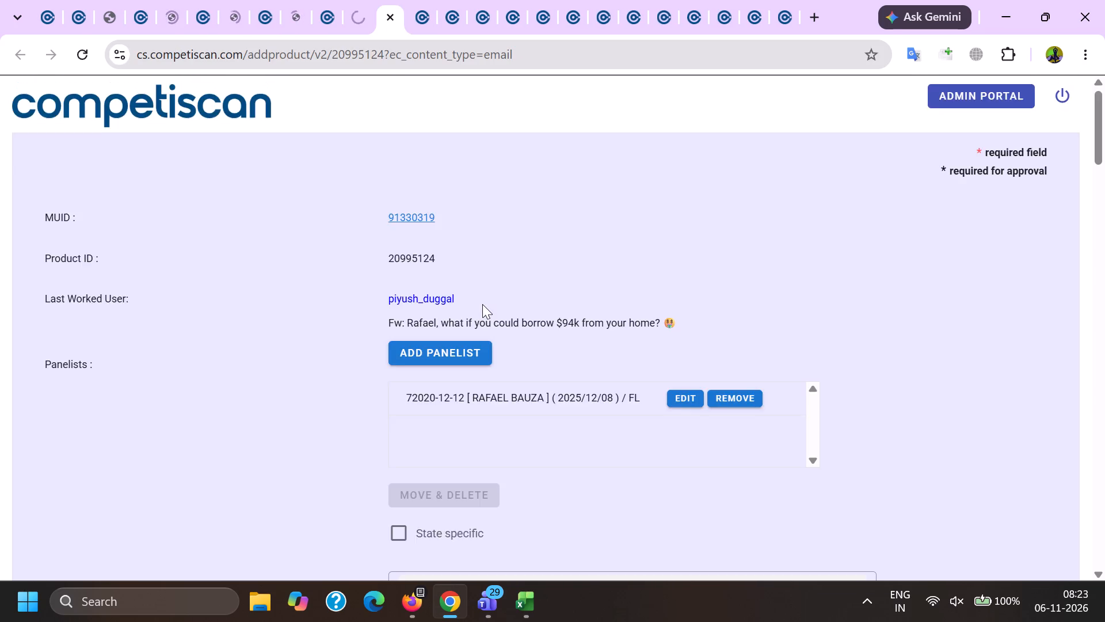
scroll(482, 304, down, 5)
ctrl+click(500, 396)
key(ctrl+Tab)
key(ctrl+Tab)
scroll(506, 354, down, 6)
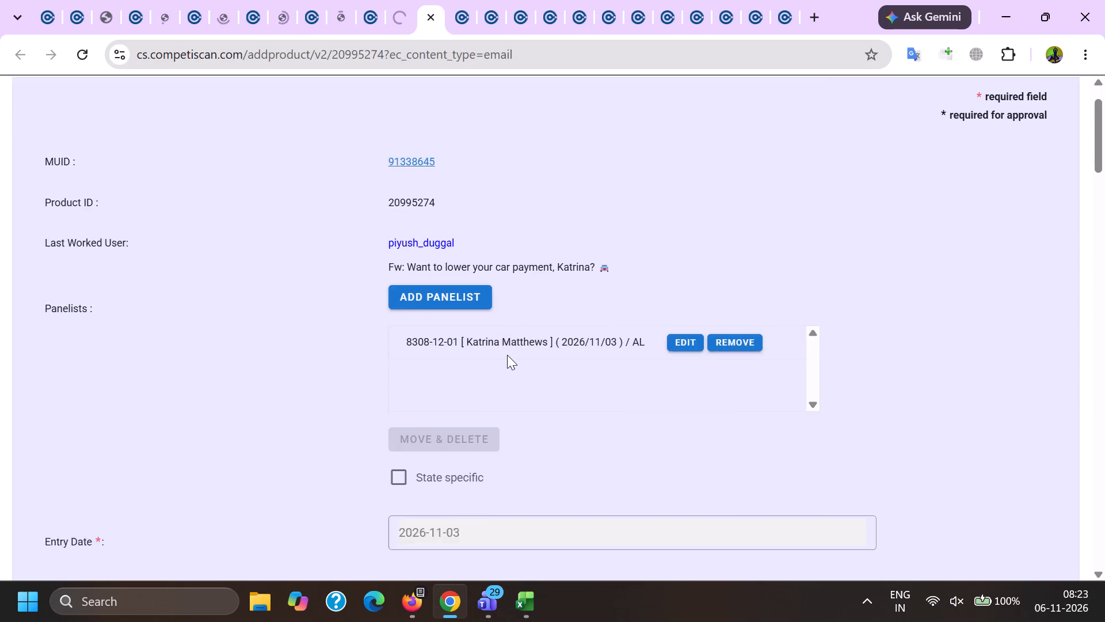
ctrl+click(515, 304)
Open the current product PDFs from product records 20995471 and 20995511.
key(ctrl+Tab)
key(ctrl+Tab)
scroll(515, 304, down, 5)
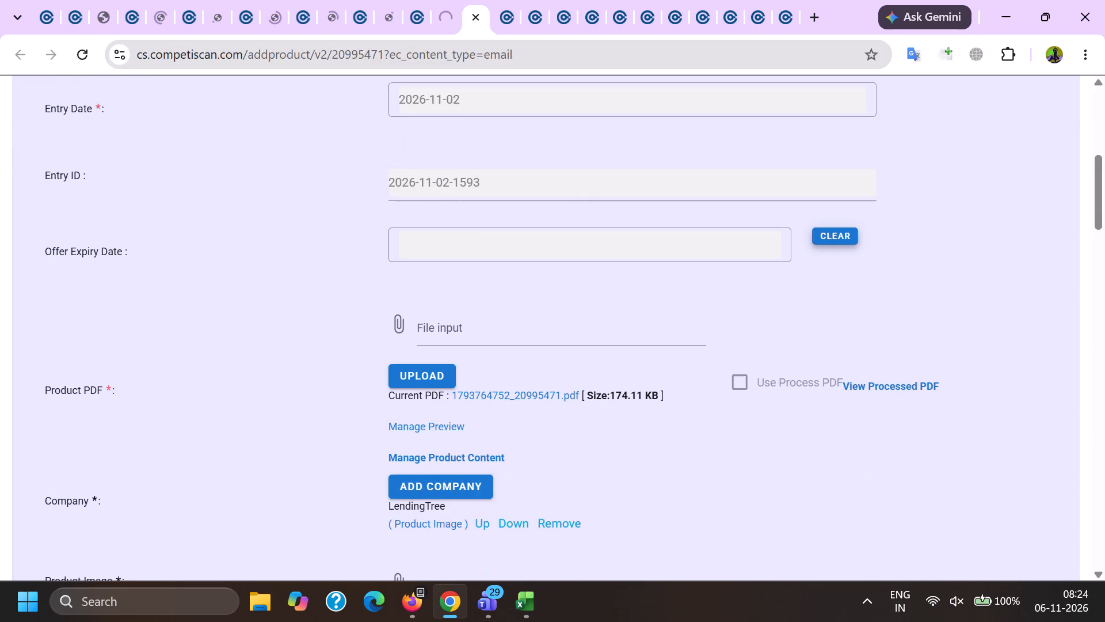
ctrl+click(517, 397)
key(ctrl+Tab)
key(ctrl+Tab)
scroll(519, 383, down, 5)
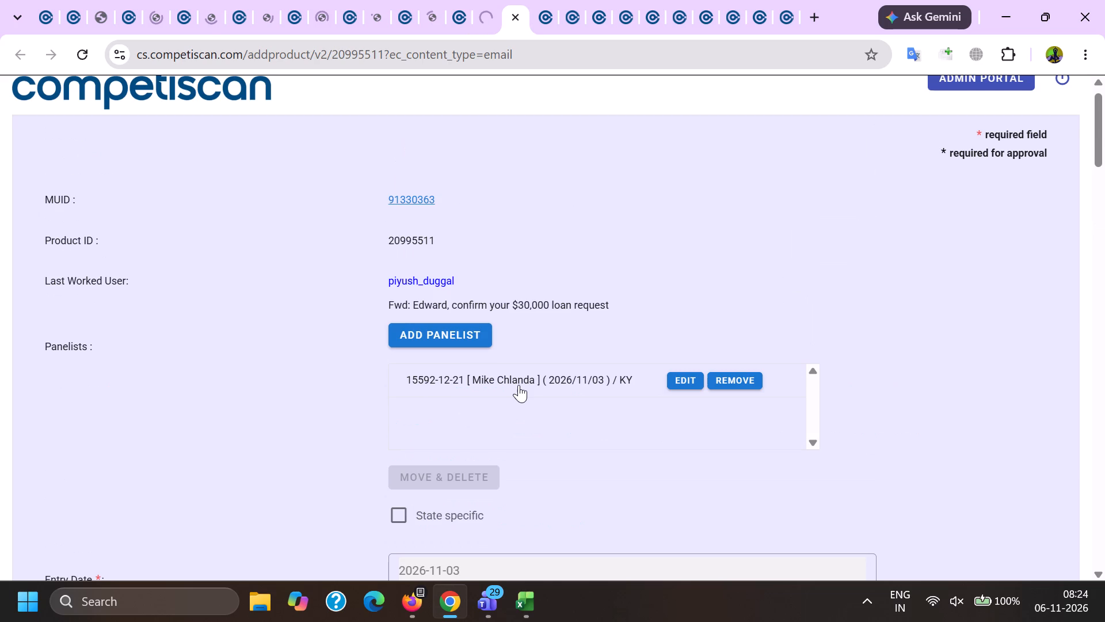
ctrl+click(517, 398)
Open the current product PDFs from product records 20995557 and 20995617.
key(ctrl+Tab)
key(ctrl+Tab)
scroll(517, 397, down, 4)
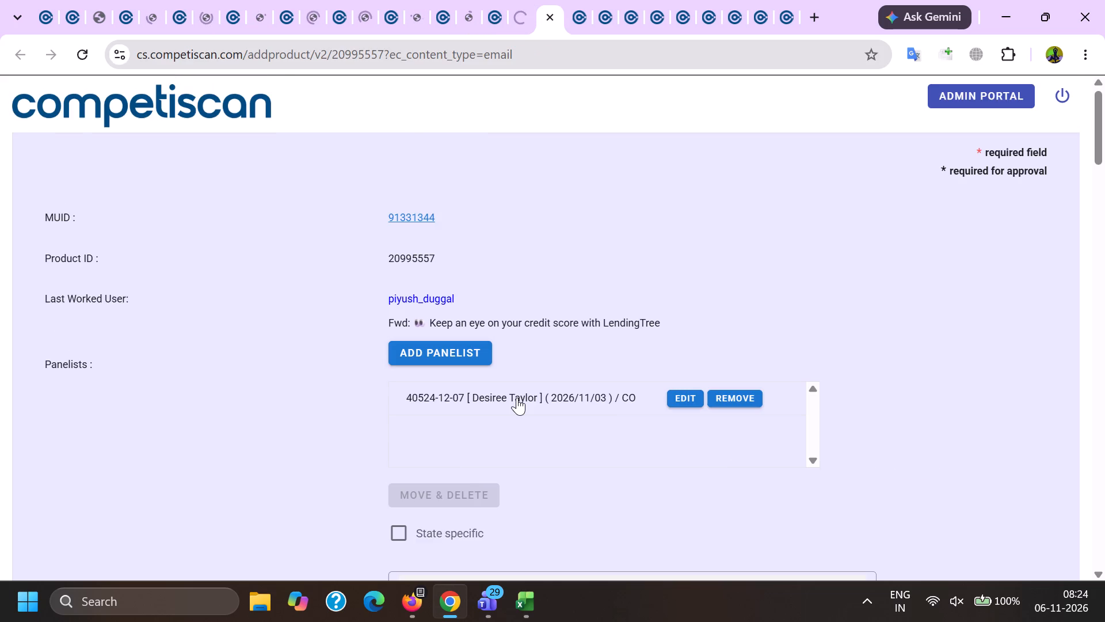
ctrl+click(520, 482)
key(ctrl+Tab)
key(ctrl+Tab)
scroll(527, 431, down, 5)
ctrl+click(509, 400)
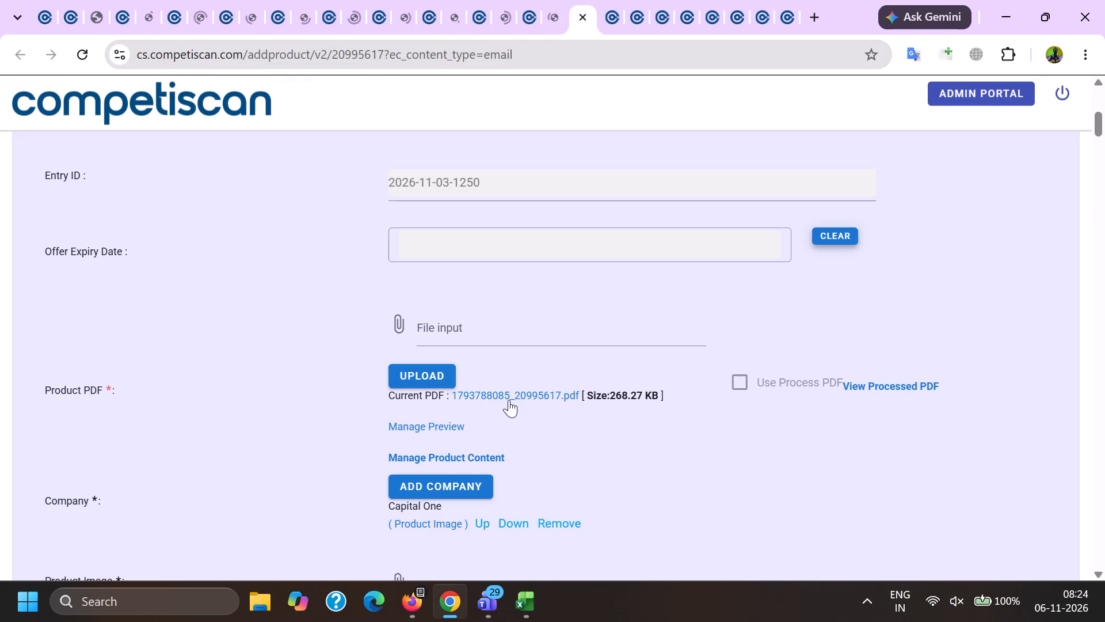
Open the current product PDFs from product records 20995667 and 20995715.
key(ctrl+Tab)
key(ctrl+Tab)
scroll(509, 399, down, 7)
ctrl+click(501, 219)
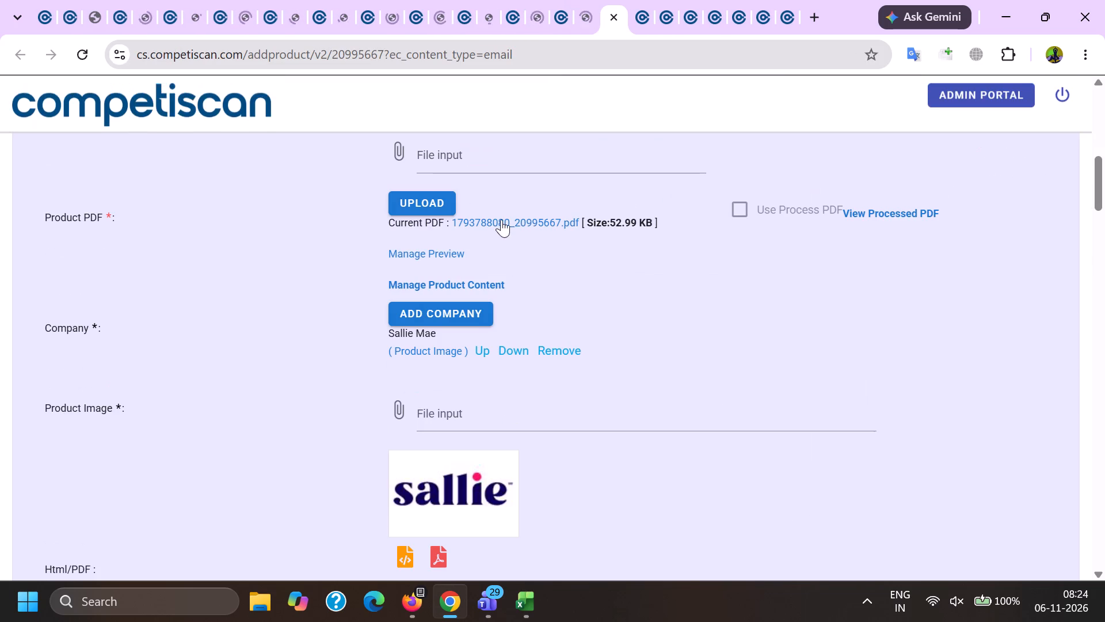
key(ctrl+Tab)
key(ctrl+Tab)
scroll(521, 283, down, 5)
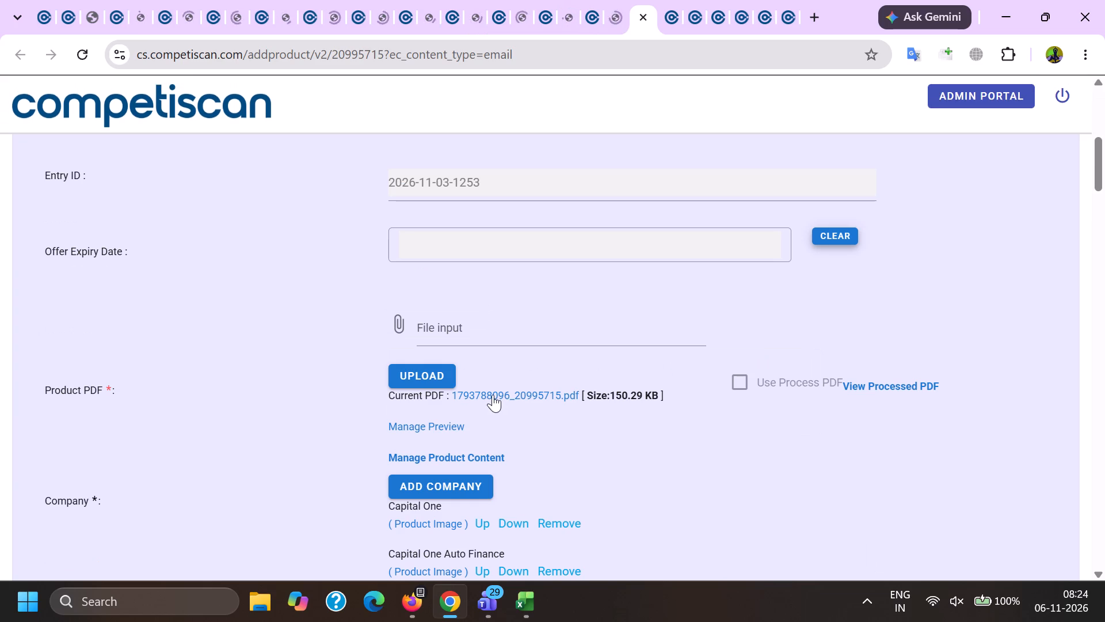
ctrl+click(493, 395)
Open the current product PDFs from the record following 20995715 and from record 20995798.
key(ctrl+Tab)
key(ctrl+Tab)
scroll(493, 376, down, 10)
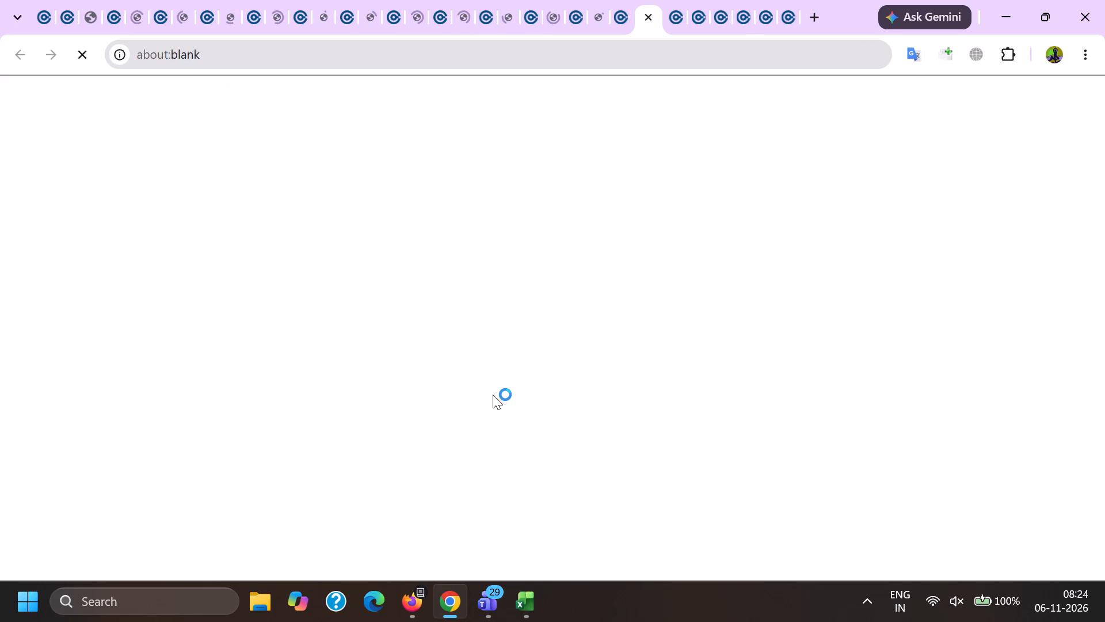
ctrl+click(504, 410)
key(ctrl+Tab)
key(ctrl+Tab)
scroll(504, 394, down, 6)
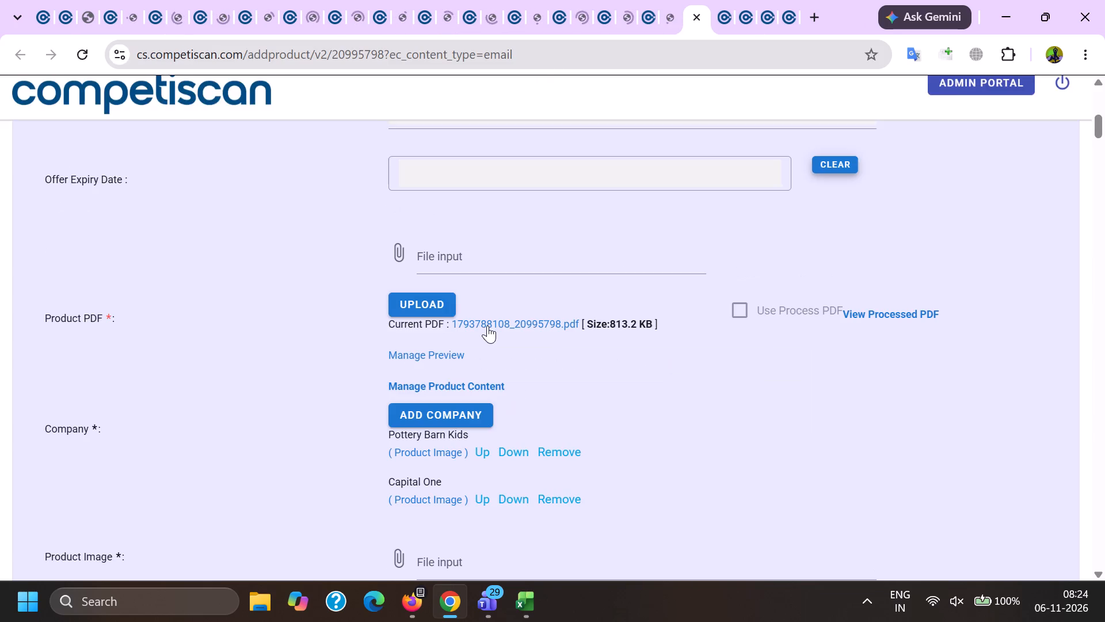
ctrl+click(486, 324)
Open the current product PDFs from record 20995852 and the product record that follows it.
key(ctrl+Tab)
key(ctrl+Tab)
scroll(486, 324, down, 5)
ctrl+click(489, 398)
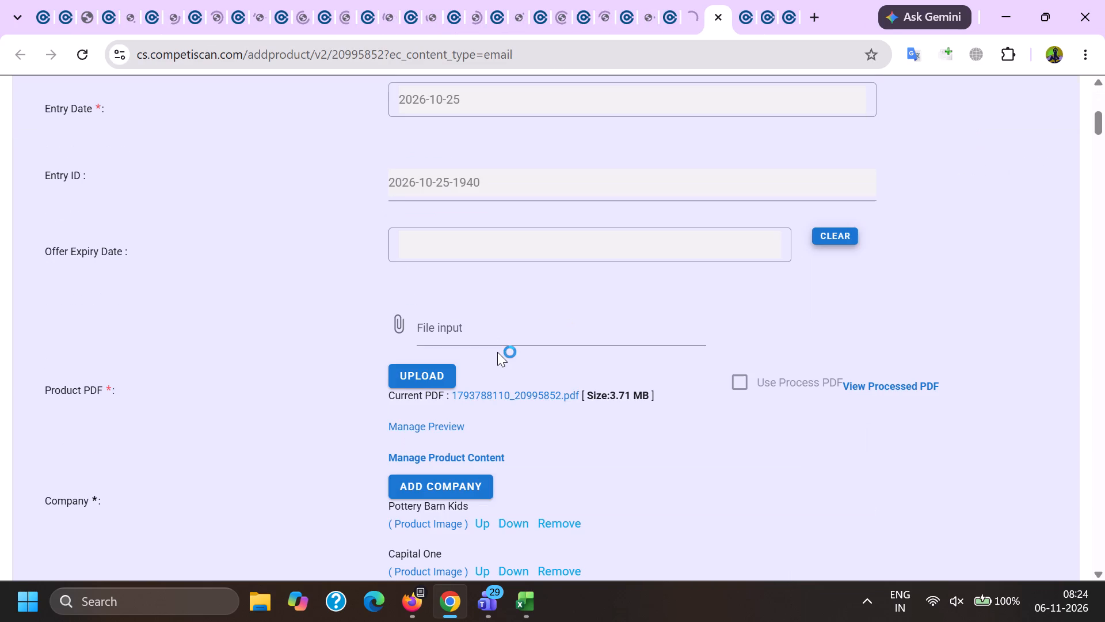
key(ctrl+Tab)
key(ctrl+Tab)
scroll(491, 392, down, 5)
ctrl+click(491, 397)
Open the current product PDFs from product records 20996010 and 20996062.
key(ctrl+Tab)
key(ctrl+Tab)
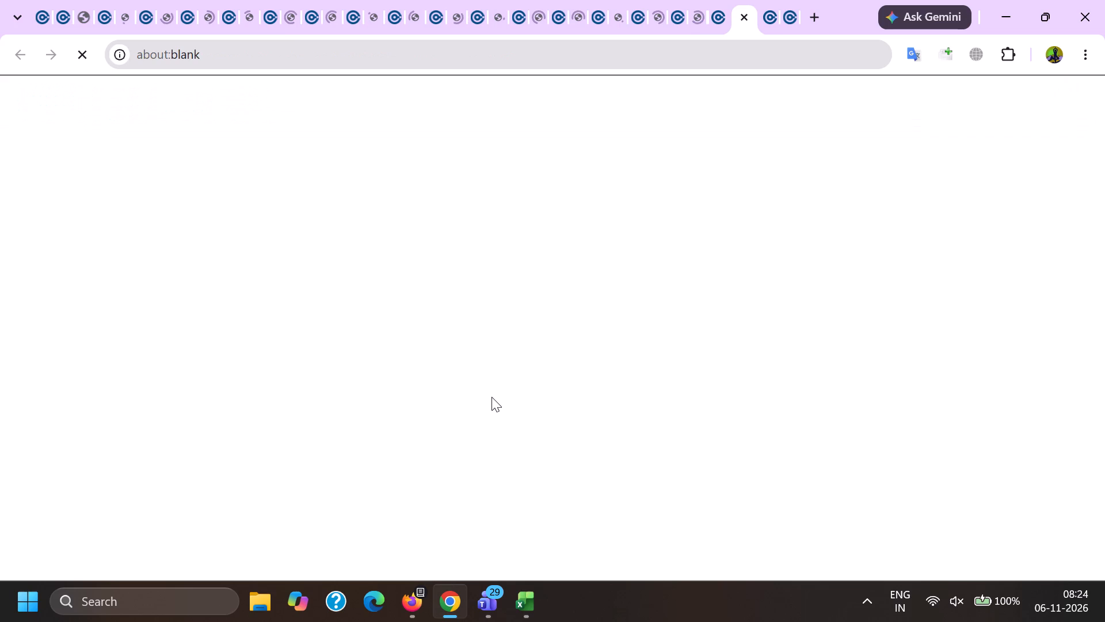
scroll(491, 396, down, 5)
scroll(491, 342, down, 5)
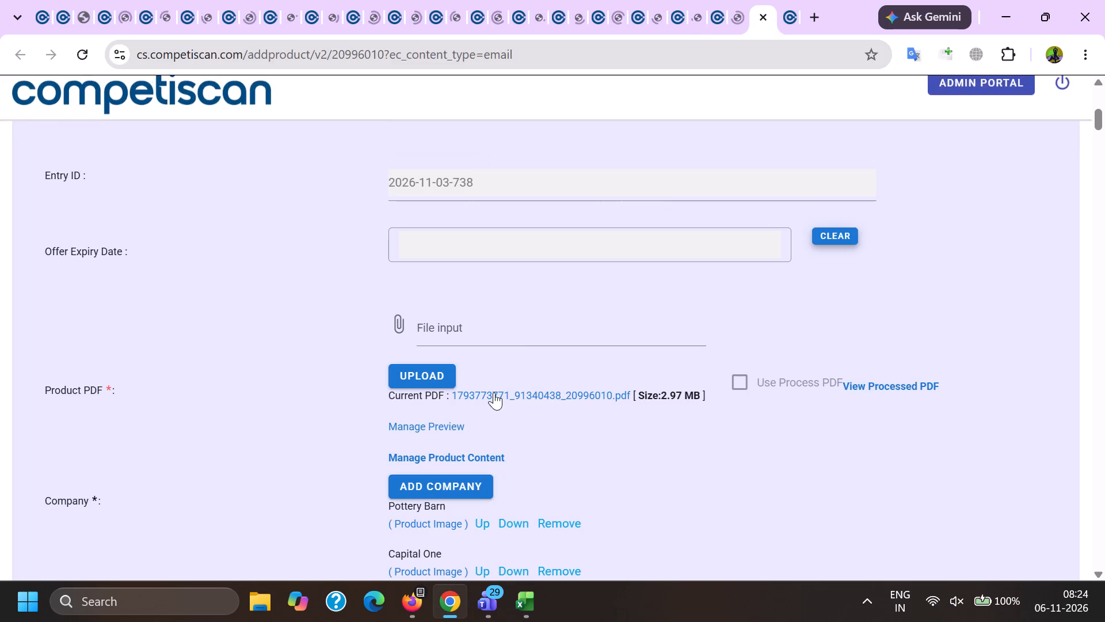
ctrl+click(494, 392)
key(ctrl+Tab)
key(ctrl+Tab)
scroll(494, 389, down, 6)
ctrl+click(504, 329)
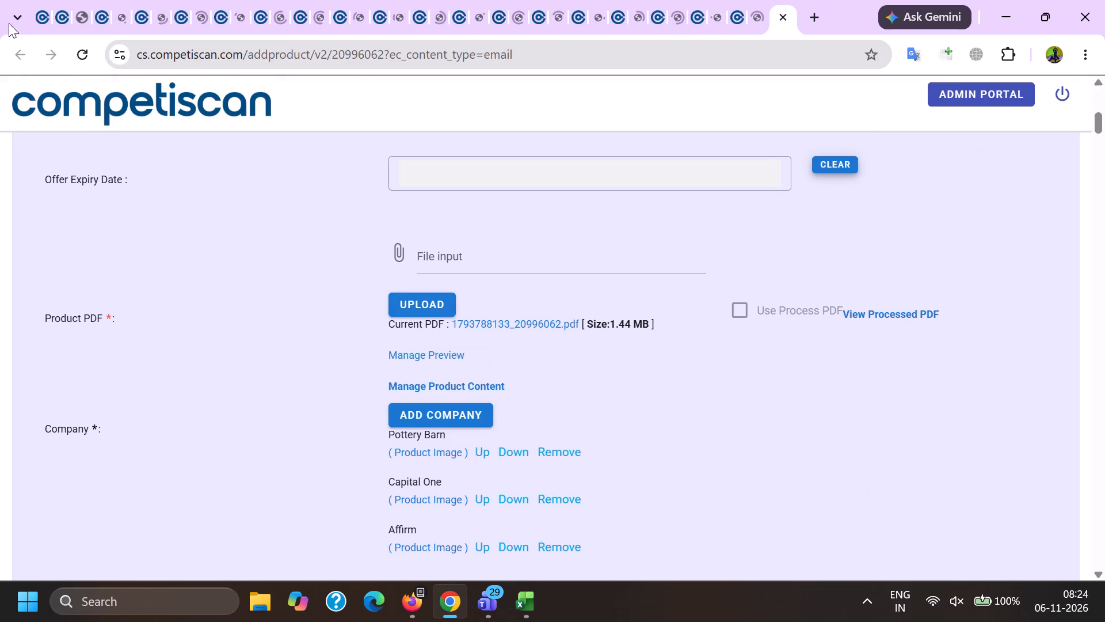
Read the 20994426 PDF, the Capital One CreditWise score-change email, through to its disclosures.
click(79, 0)
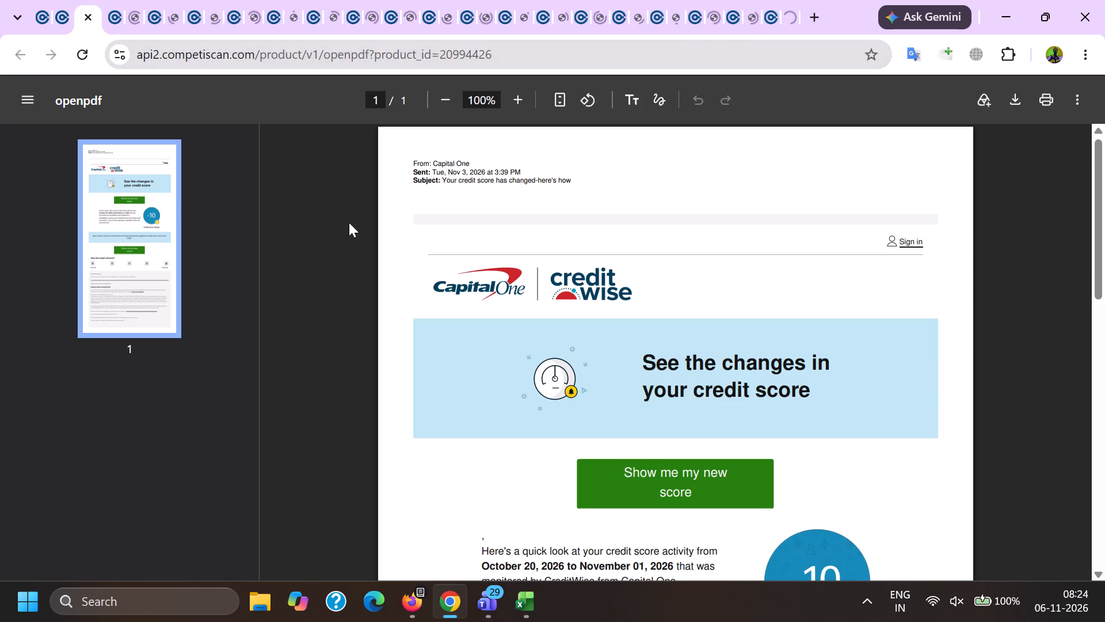
scroll(344, 223, down, 13)
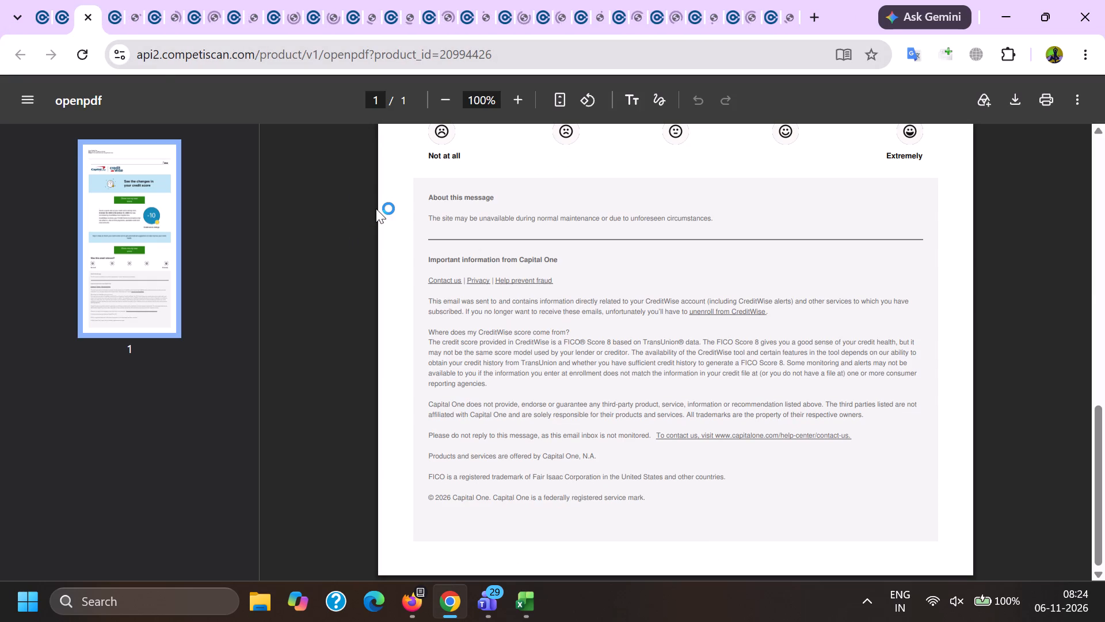
click(67, 0)
scroll(590, 196, down, 8)
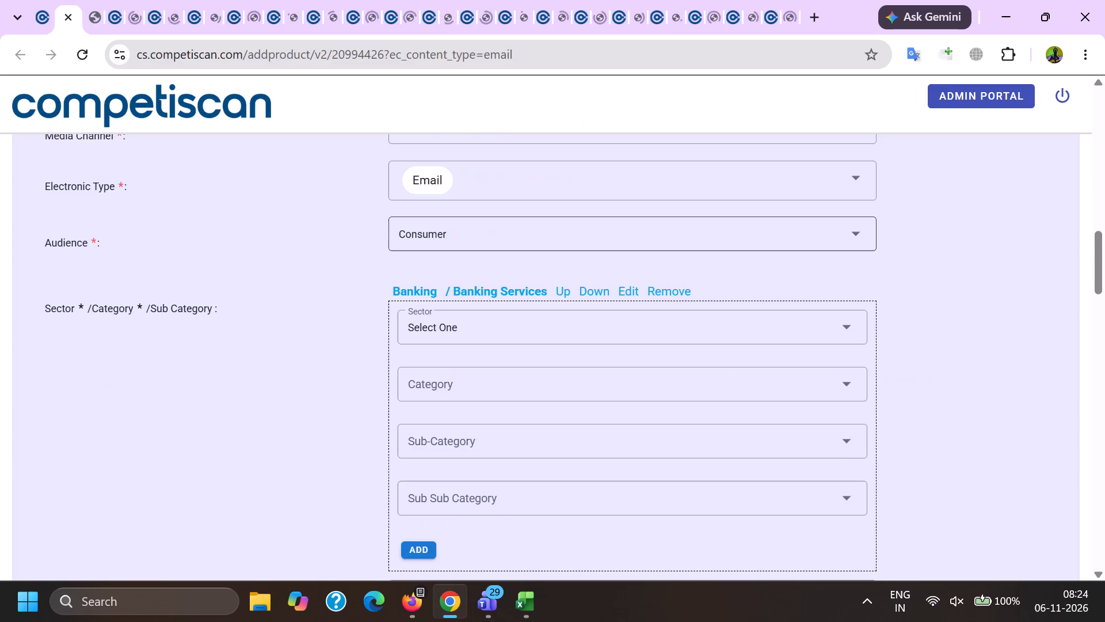
scroll(567, 238, down, 5)
drag(742, 309, 226, 180)
scroll(382, 248, down, 5)
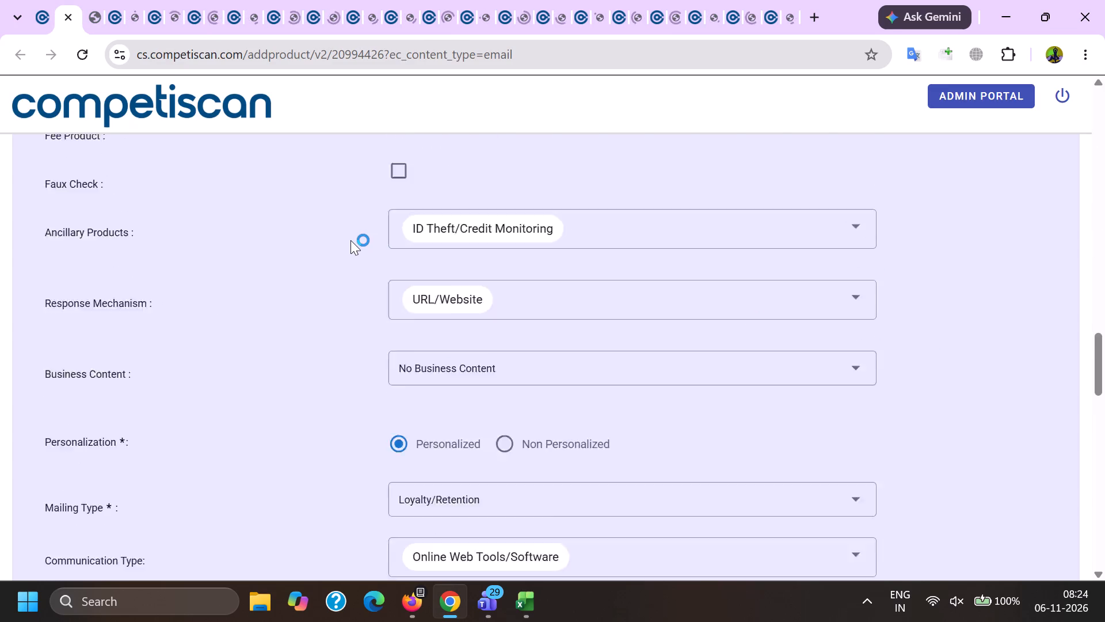
scroll(350, 240, down, 3)
scroll(350, 240, up, 4)
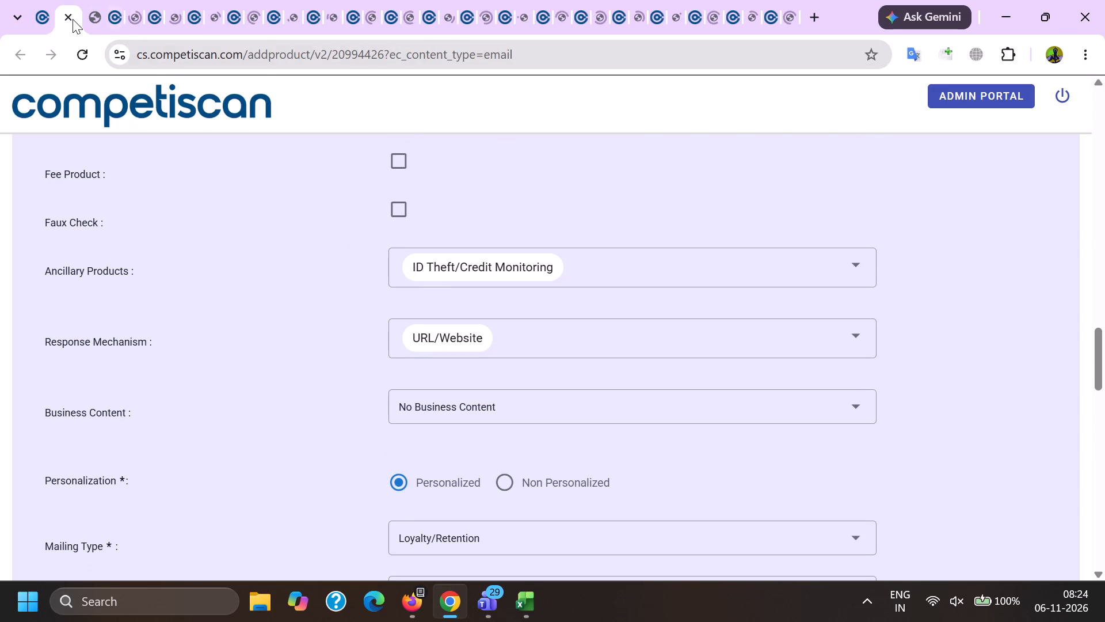
double_click(74, 17)
Read the 20994522 PDF's auto financing offer and compare it with the record's company, headline and loan pricing fields.
click(108, 0)
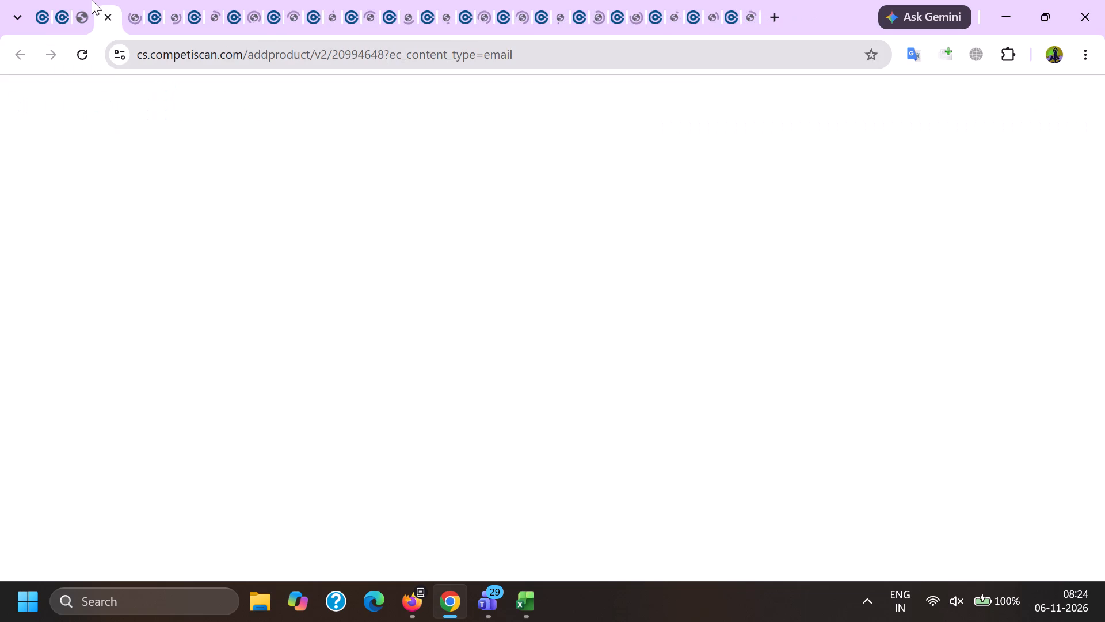
click(85, 0)
scroll(662, 229, down, 5)
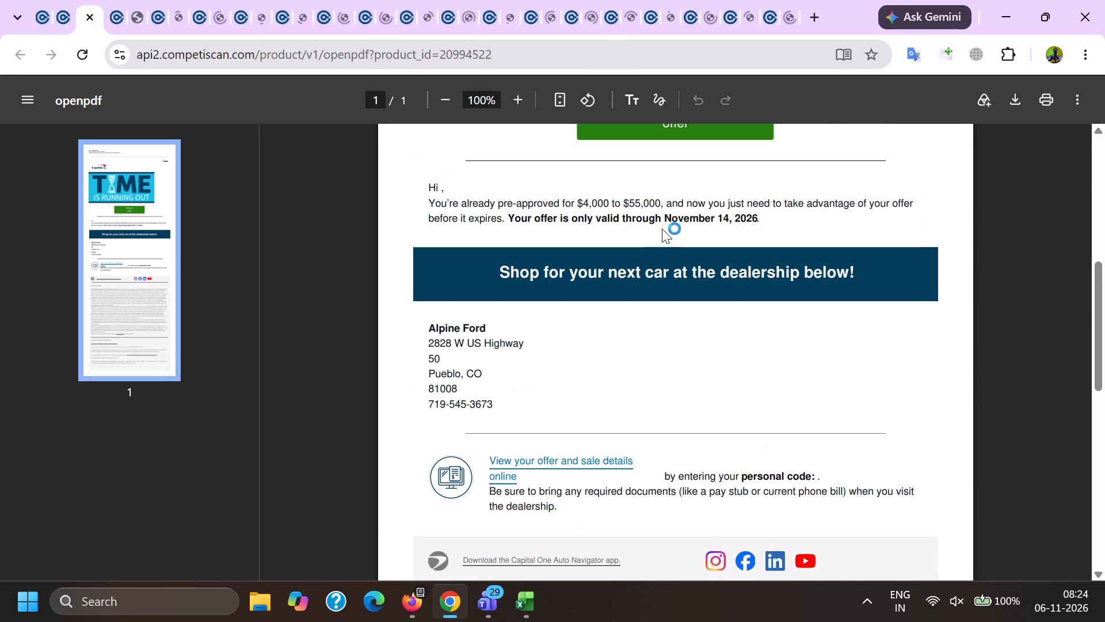
click(59, 0)
scroll(356, 214, up, 3)
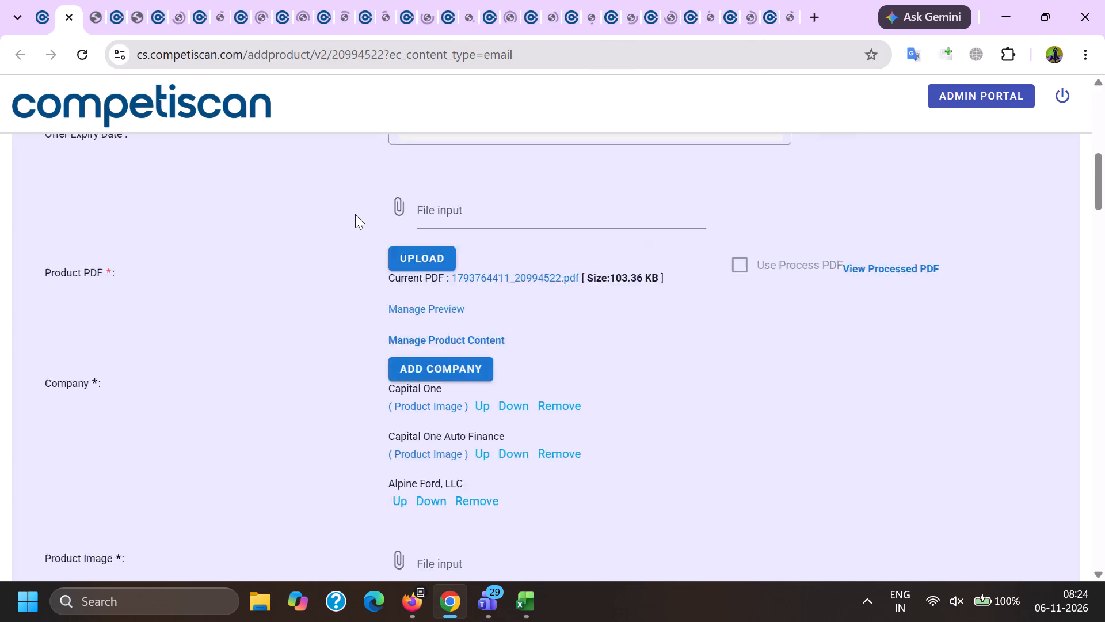
scroll(351, 214, down, 12)
scroll(548, 244, down, 5)
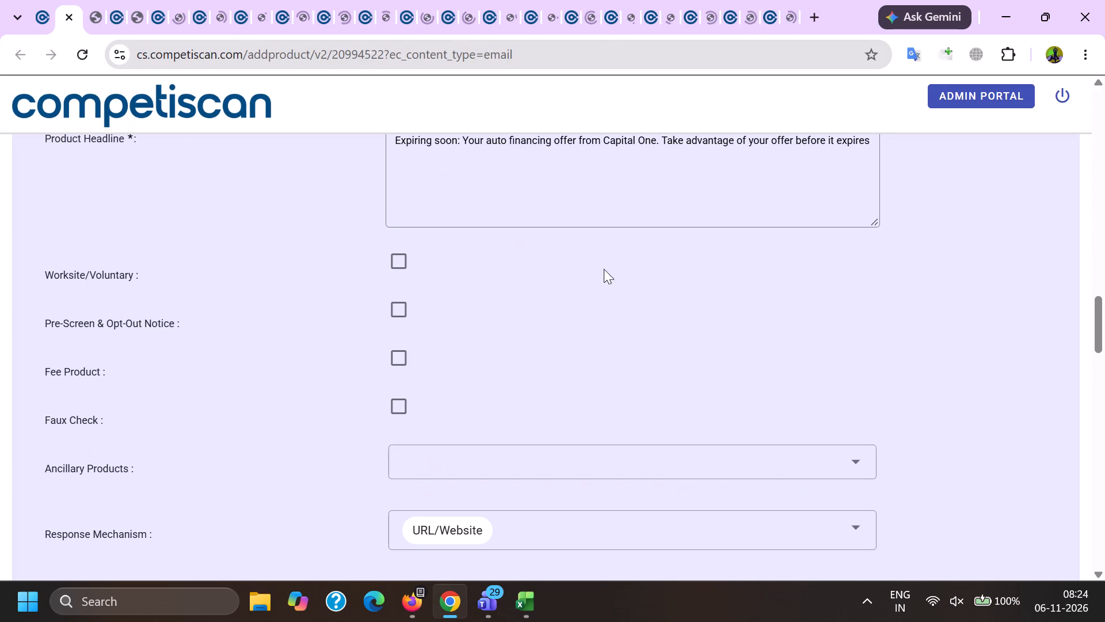
scroll(750, 252, up, 2)
scroll(376, 319, down, 4)
scroll(402, 312, up, 4)
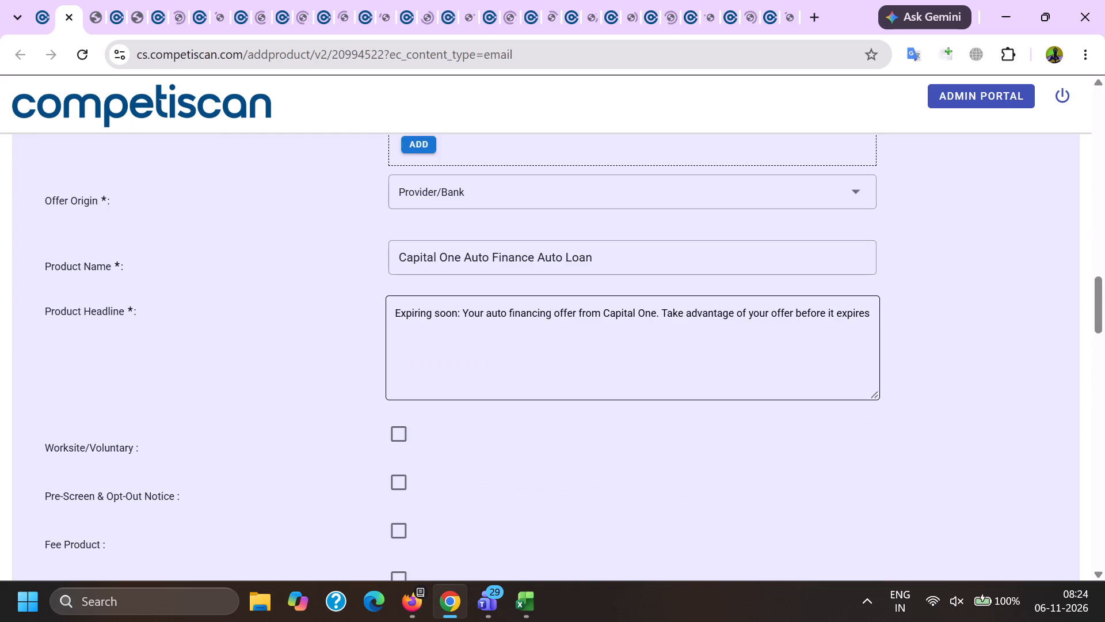
scroll(398, 312, down, 20)
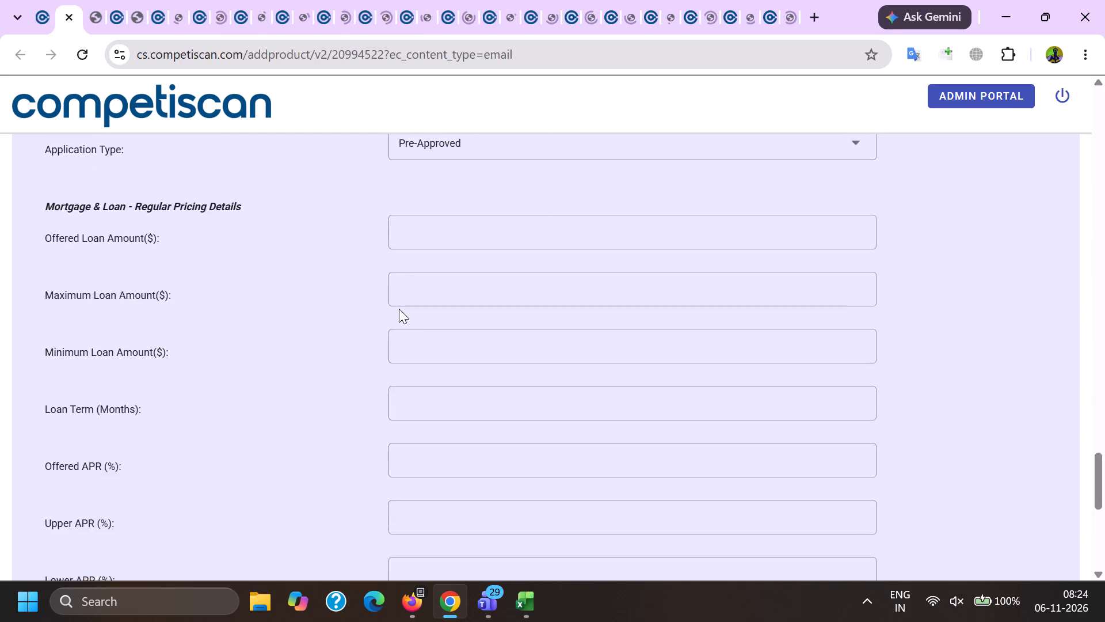
scroll(399, 309, down, 1)
click(98, 0)
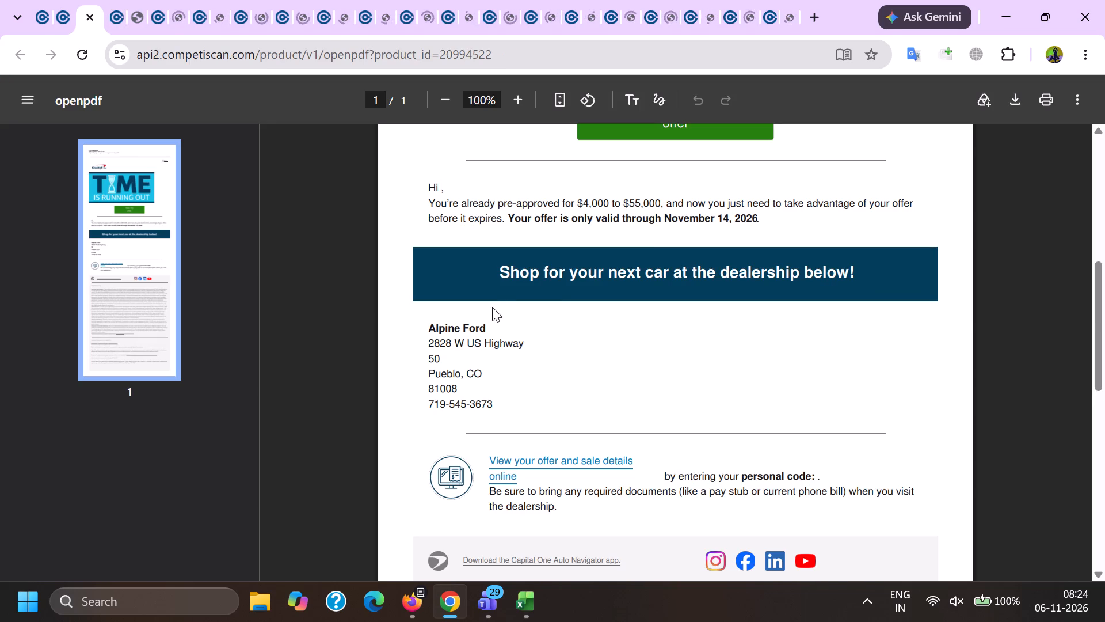
click(73, 0)
scroll(460, 285, down, 1)
scroll(449, 289, up, 4)
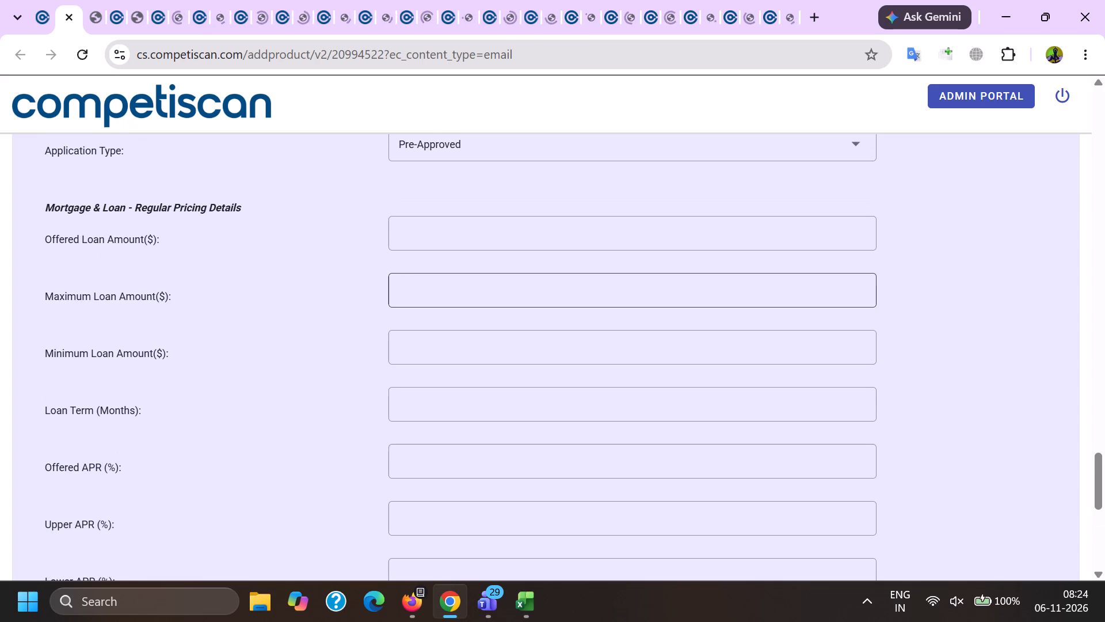
click(428, 292)
key(5)
key(5)
key(0)
text(00)
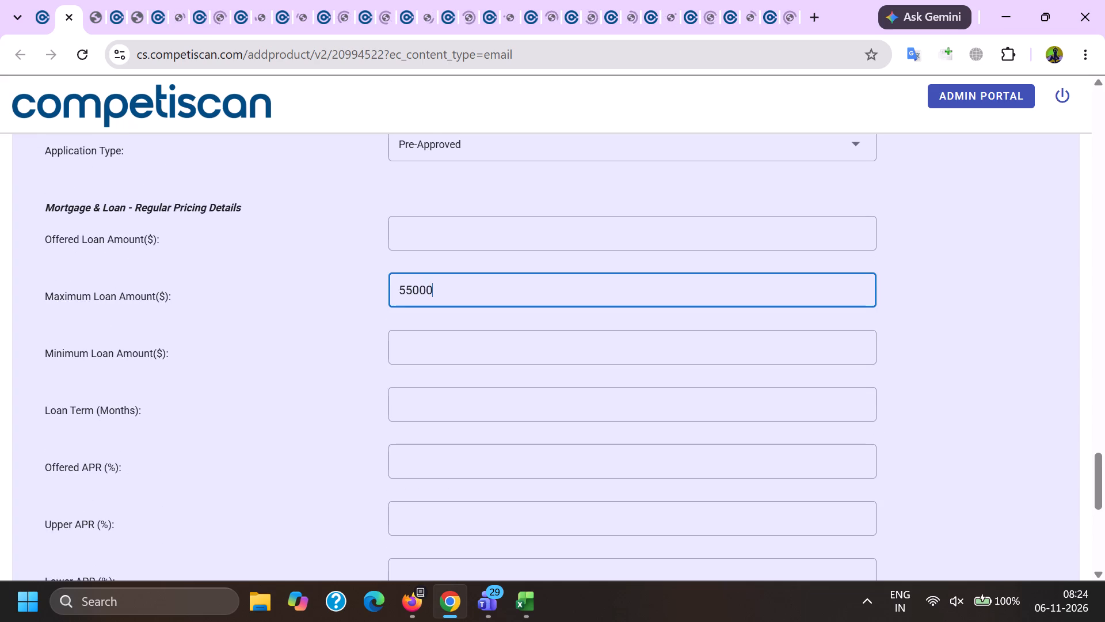
text(.00)
key(Tab)
key(4)
key(0)
text(00)
key(period)
text(00)
Search the 20994522 PDF for the word "fixed" to check the loan's rate type.
key(ctrl+Tab)
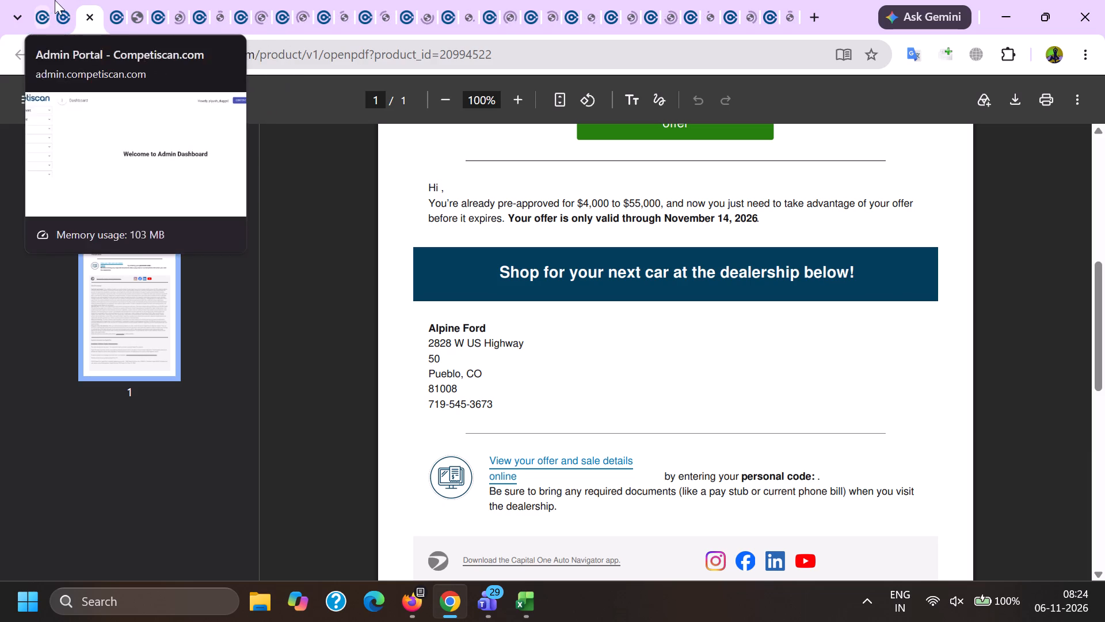
click(55, 0)
scroll(403, 258, down, 5)
click(92, 0)
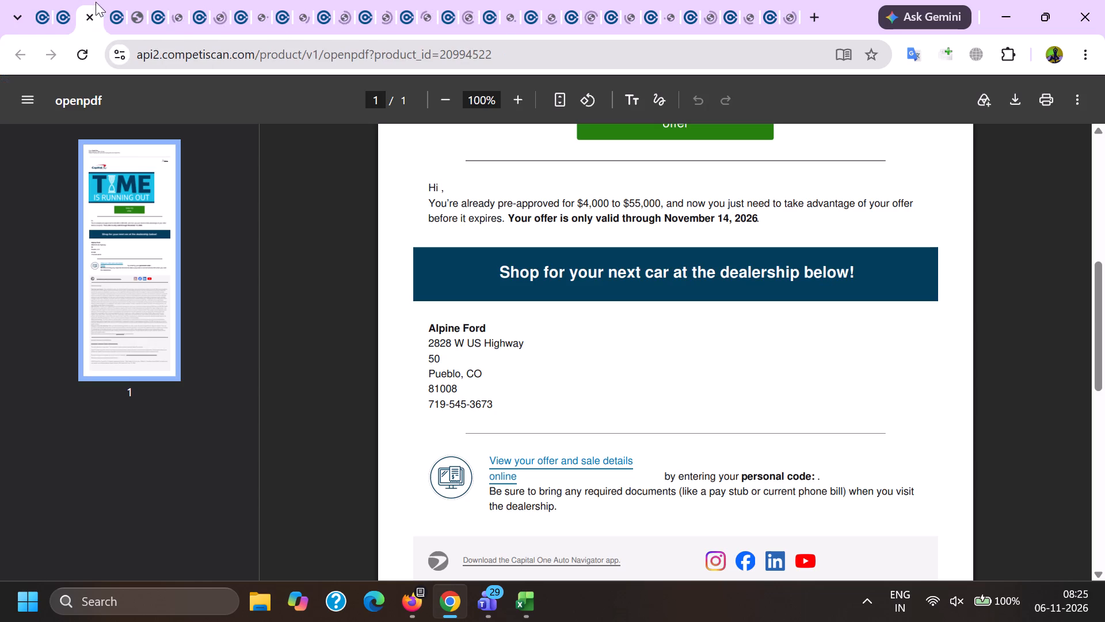
key(ctrl+f)
text(fixed)
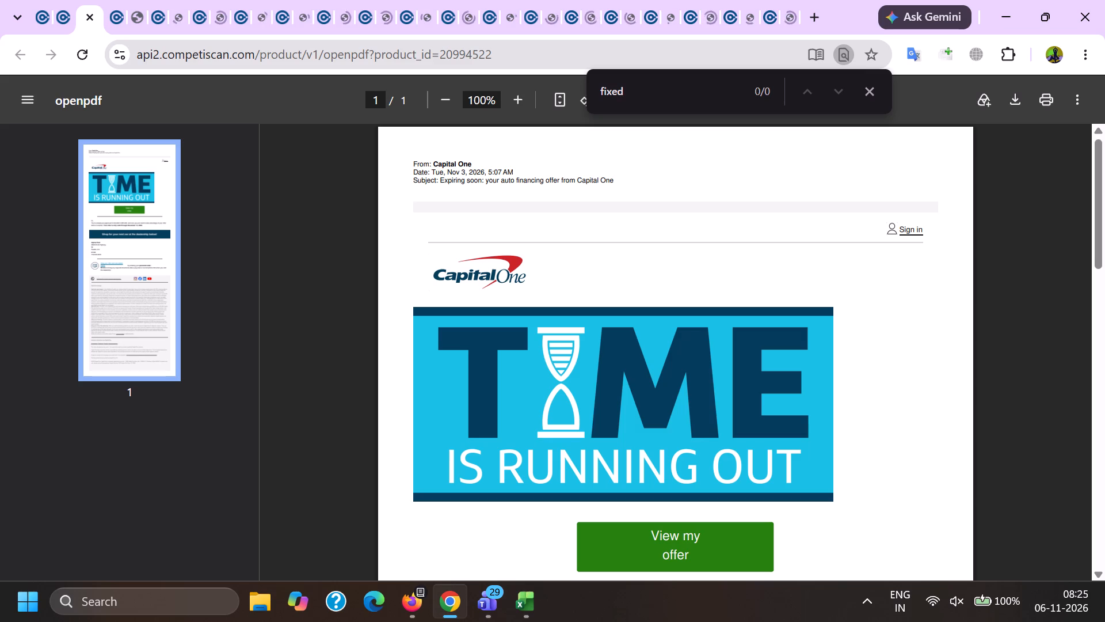
key(Return)
key(Return)
Save record 20994522 with the Approved product status.
click(59, 0)
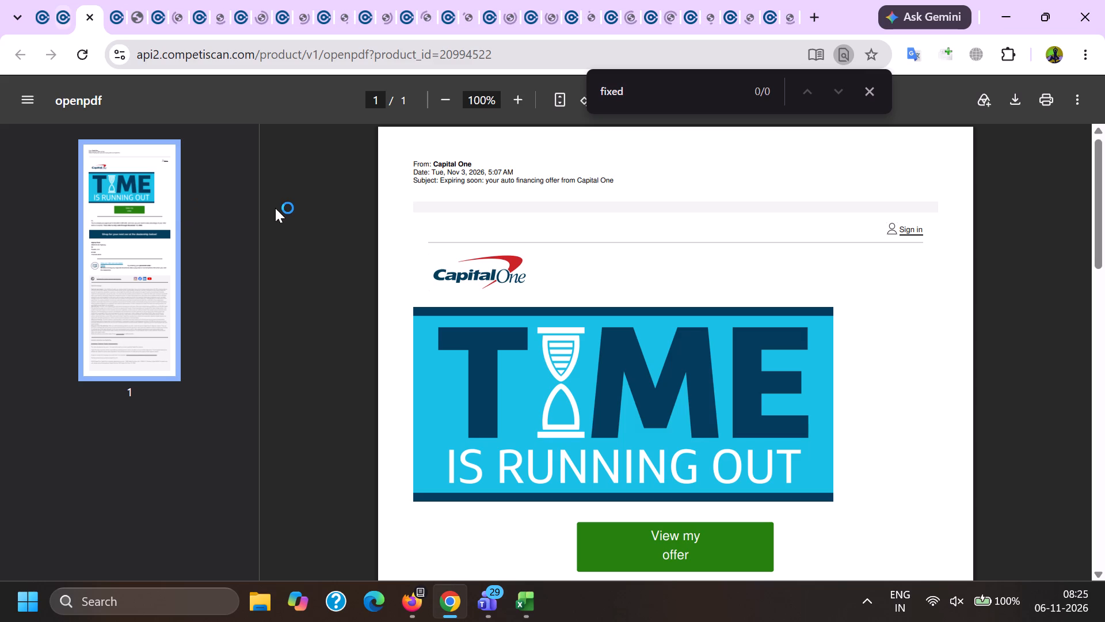
scroll(314, 235, down, 20)
scroll(314, 235, down, 1)
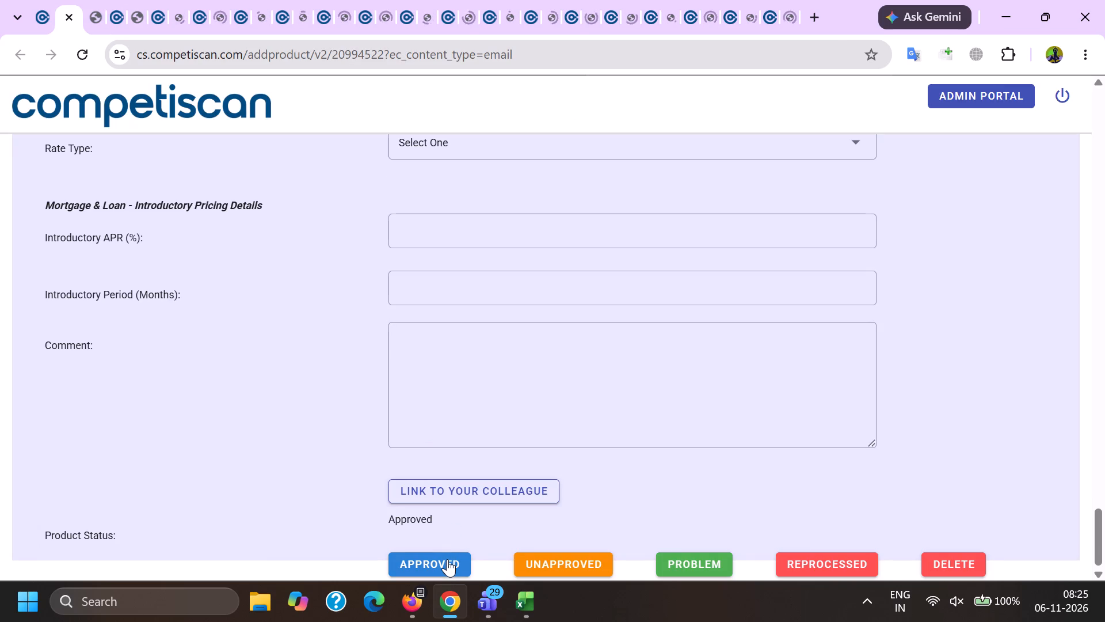
click(447, 559)
Copy the email subject from the 20994522 PDF and open the published Electronic Content list in the admin portal.
click(82, 0)
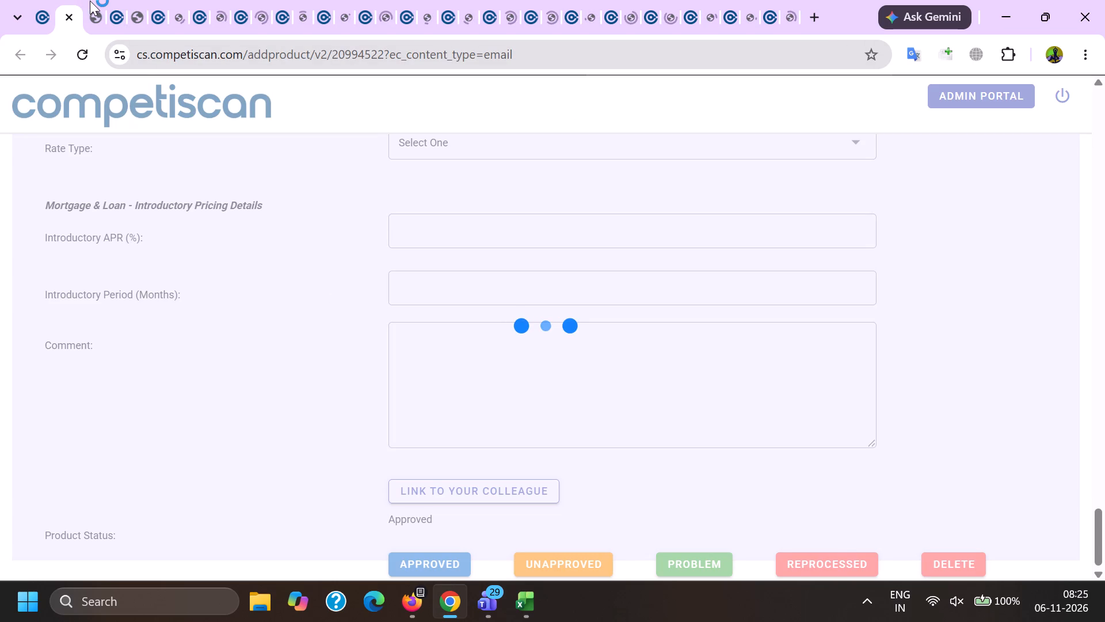
click(94, 1)
scroll(471, 292, up, 10)
drag(441, 178, 637, 176)
key(ctrl+c)
click(41, 0)
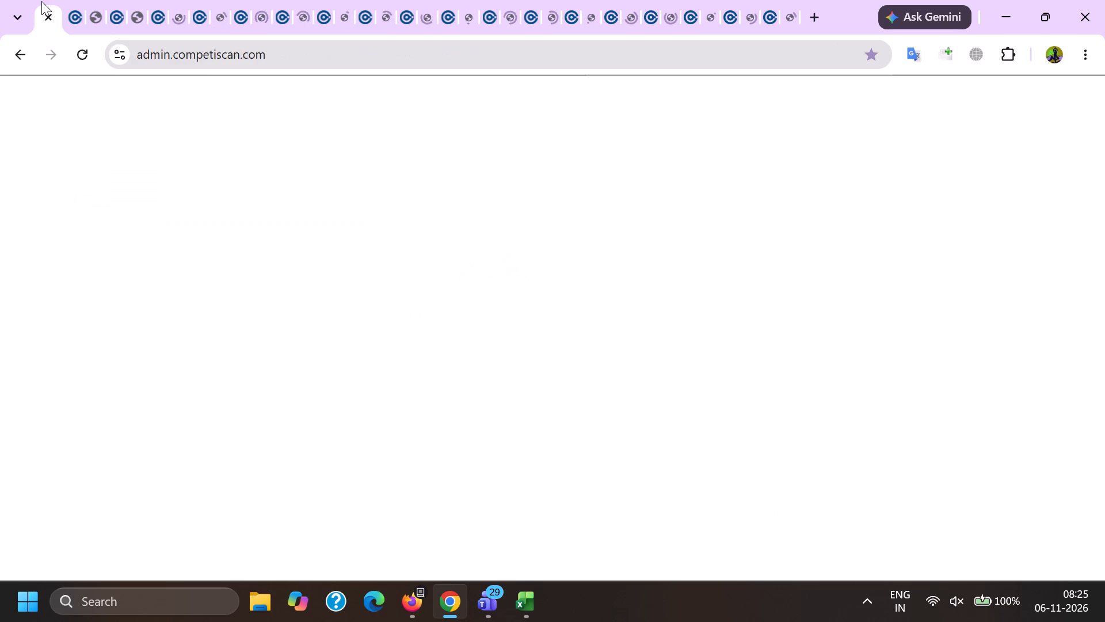
scroll(376, 291, up, 3)
click(115, 185)
click(74, 231)
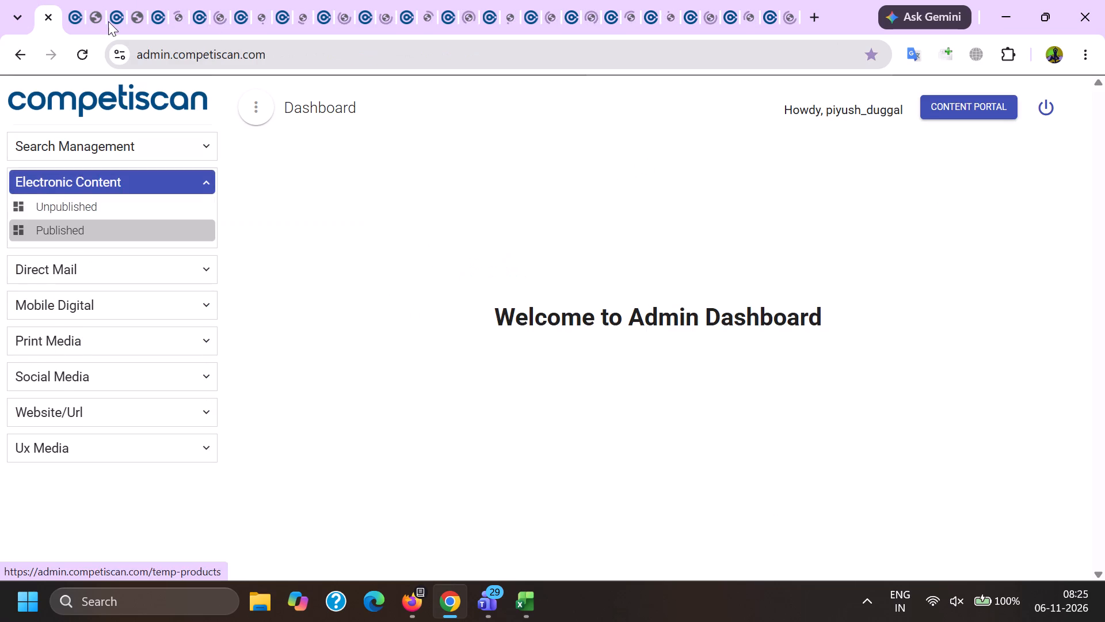
click(137, 0)
scroll(760, 191, down, 12)
scroll(775, 232, up, 6)
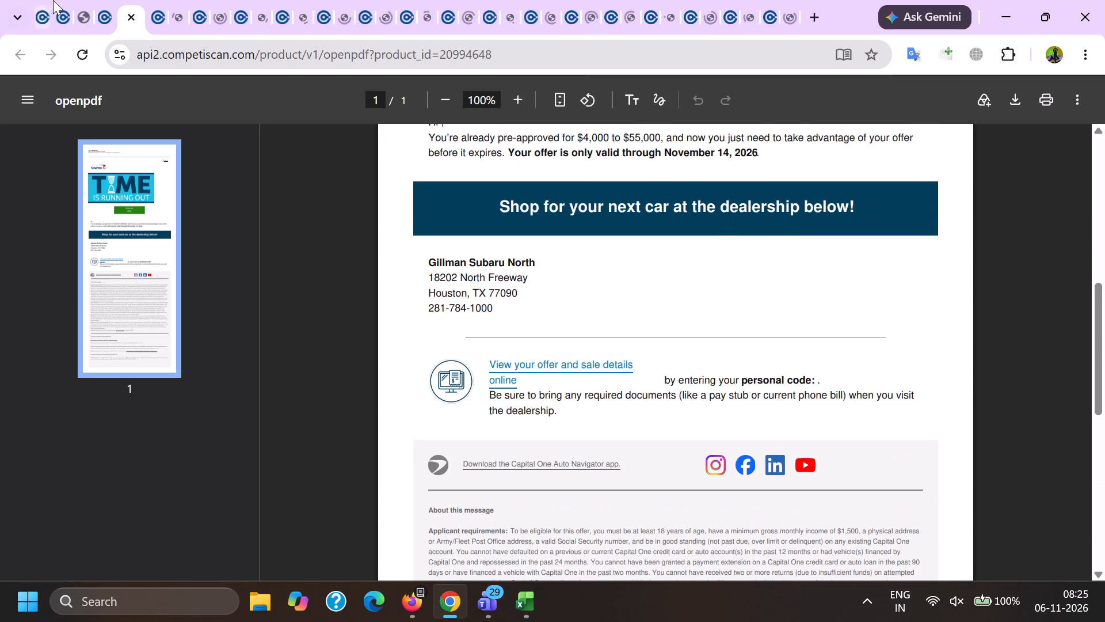
Search the published products by OCR text "Expiring soon: your auto financing offer from Capital One".
click(47, 0)
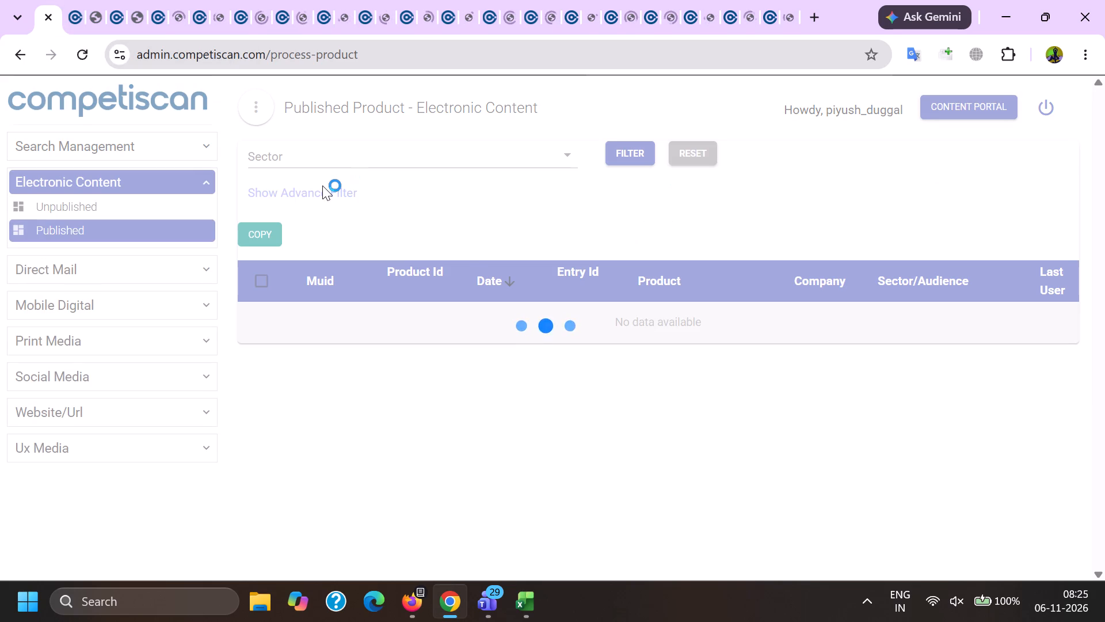
double_click(322, 185)
click(457, 316)
key(ctrl+v)
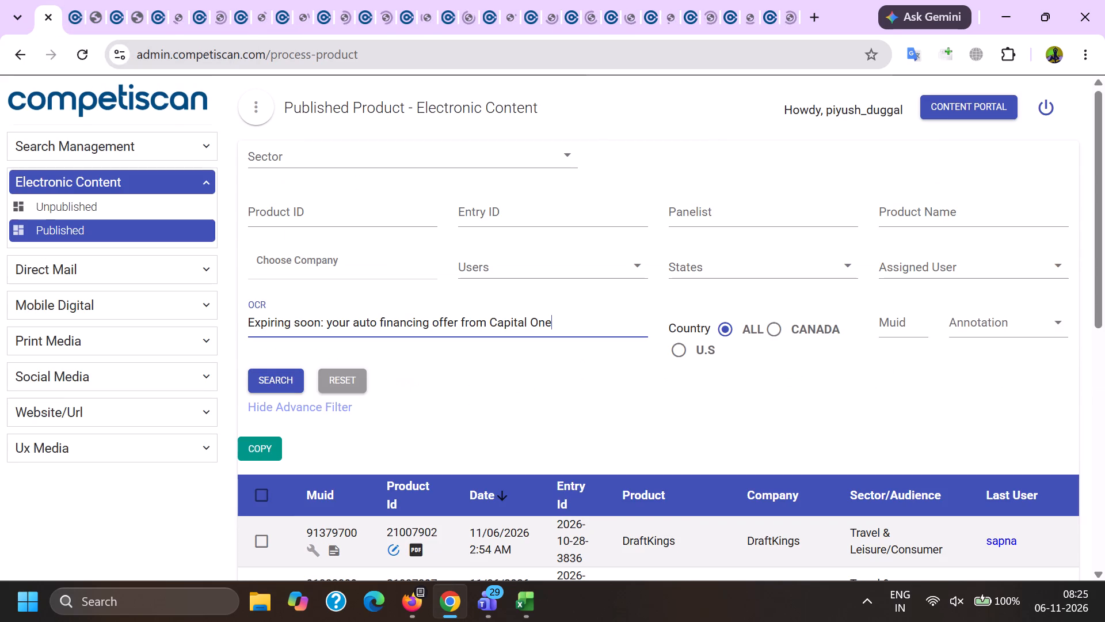
key(Return)
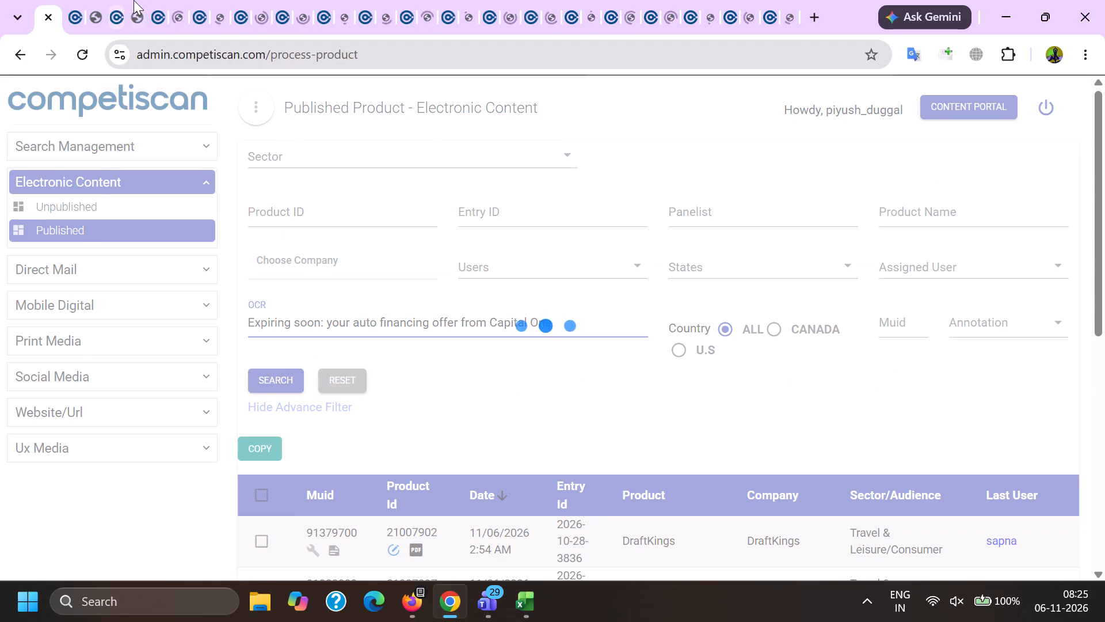
Add the sector classification Automotive / Automotive Sales / Dealer/Retailer to record 20994648.
click(134, 0)
click(102, 0)
scroll(447, 256, down, 12)
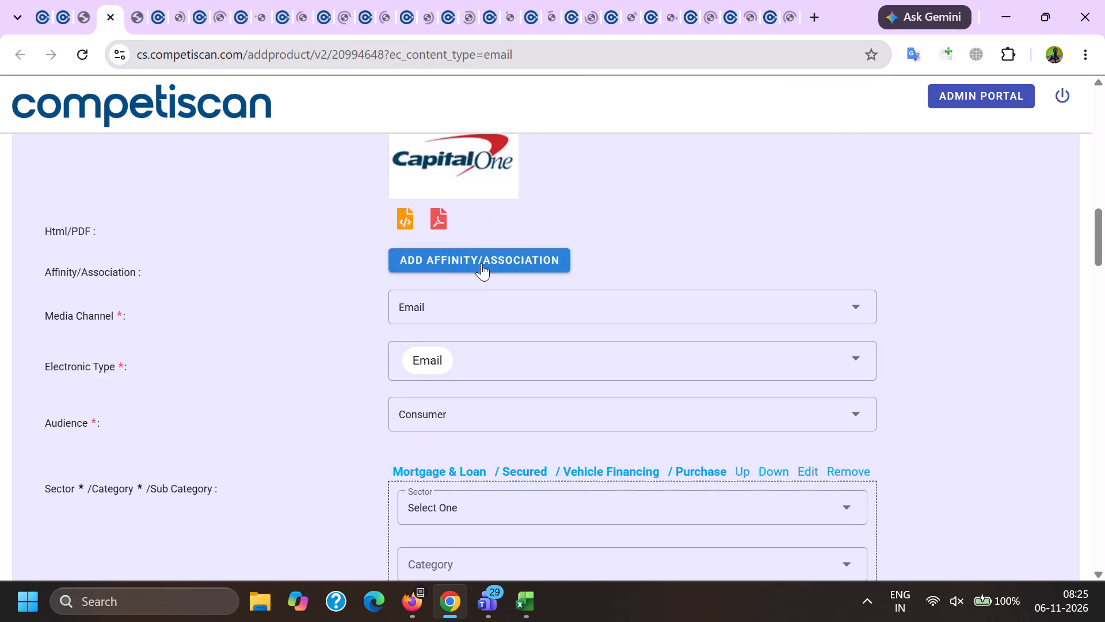
scroll(498, 276, up, 3)
click(457, 340)
click(454, 365)
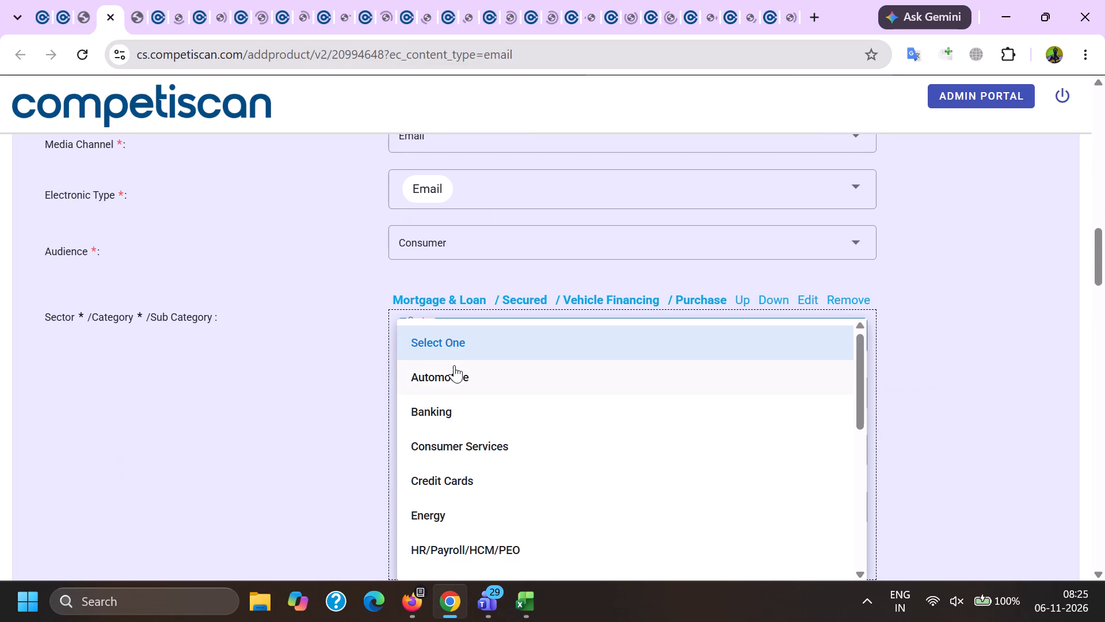
drag(271, 381, 314, 385)
click(444, 390)
scroll(463, 310, down, 1)
click(464, 343)
drag(279, 367, 304, 367)
click(451, 351)
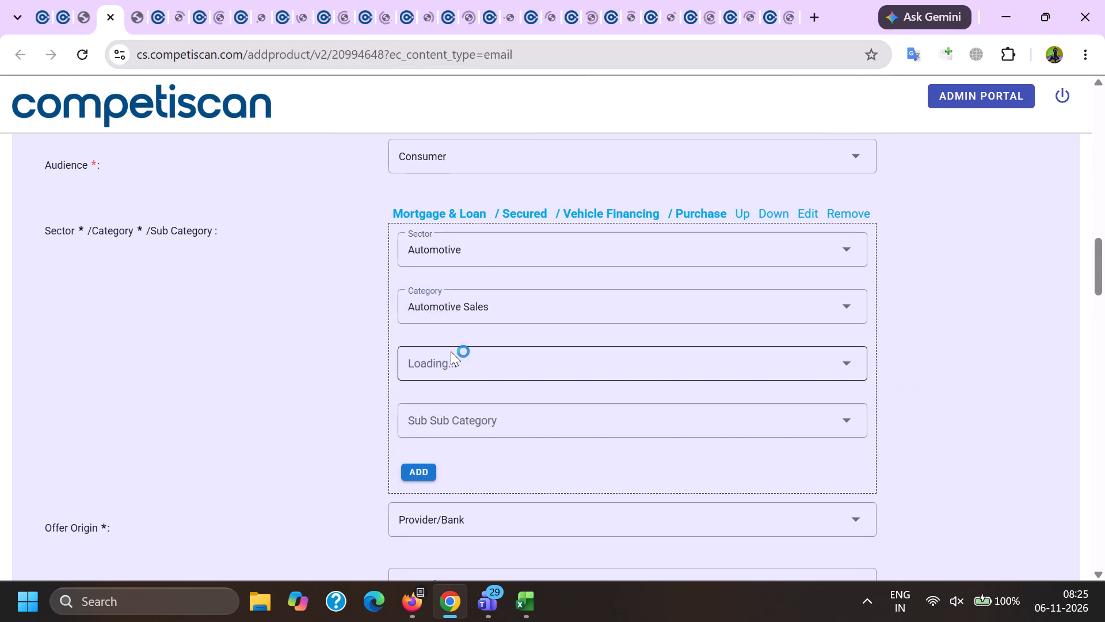
scroll(451, 297, down, 1)
click(467, 328)
drag(340, 321, 347, 325)
click(423, 382)
scroll(462, 327, down, 3)
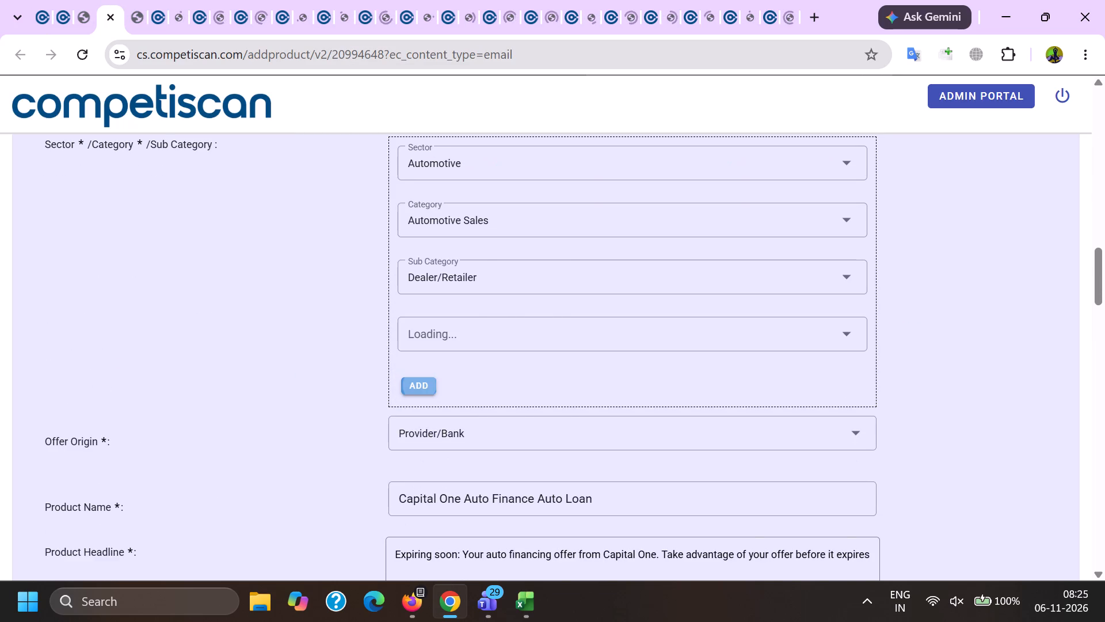
triple_click(481, 321)
click(481, 321)
Set record 20994648's maximum loan amount to 55000.00 and minimum loan amount to 4000.00.
scroll(399, 367, down, 8)
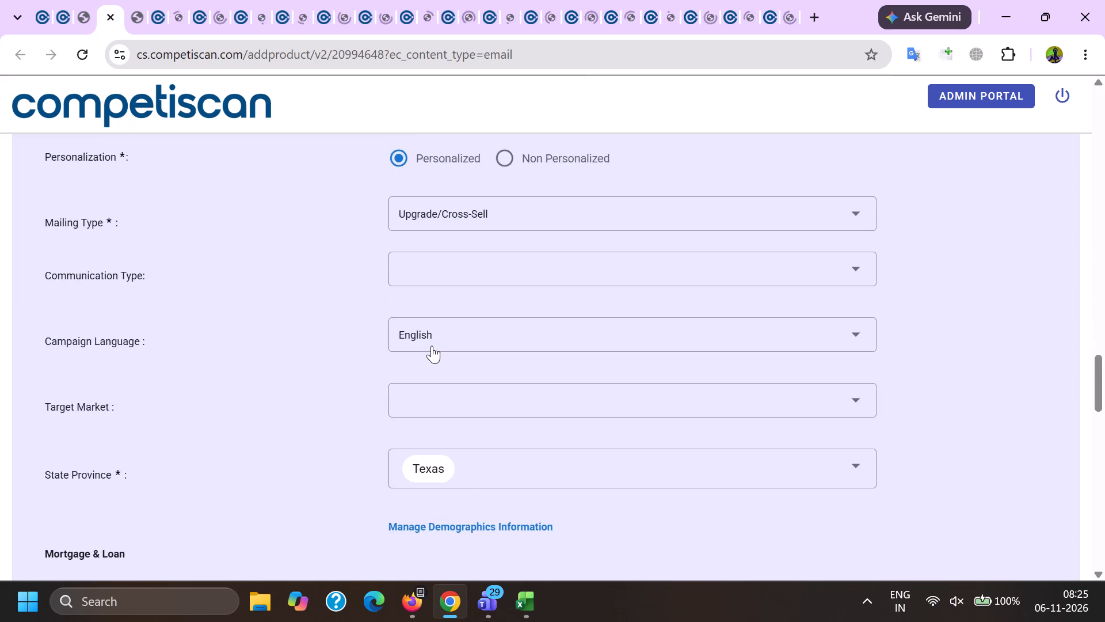
scroll(432, 346, down, 9)
click(432, 372)
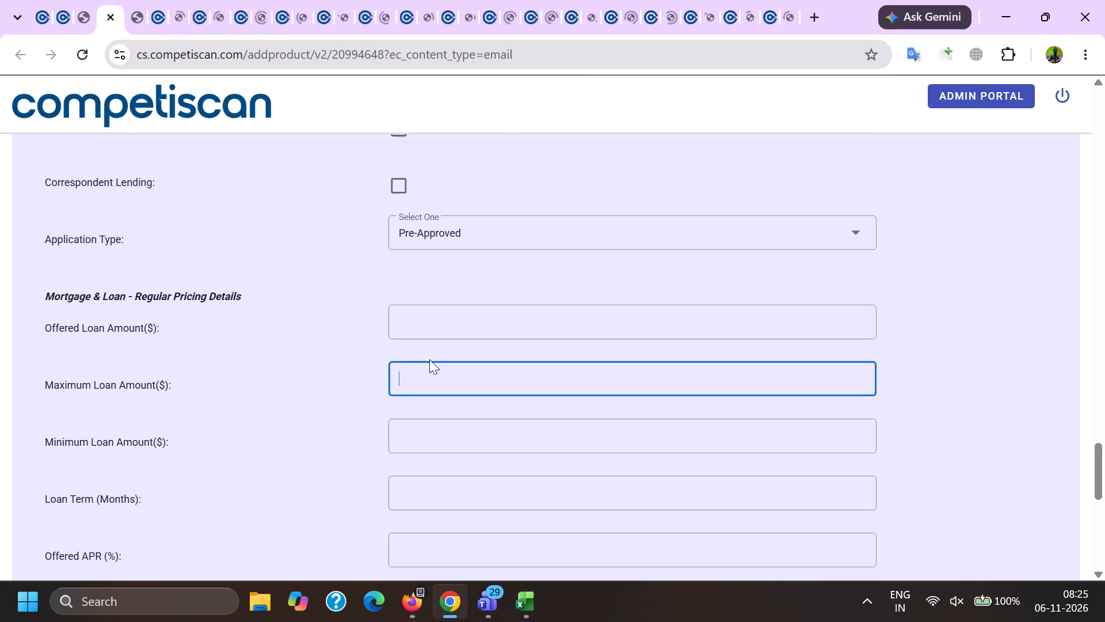
text(55000.00)
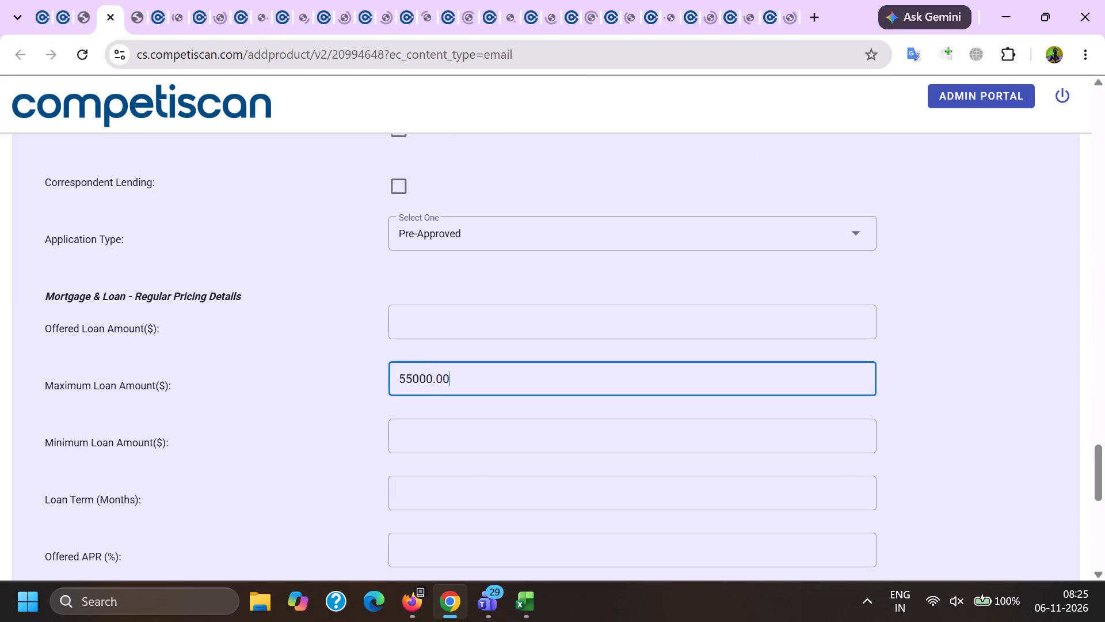
key(Tab)
key(1)
key(BackSpace)
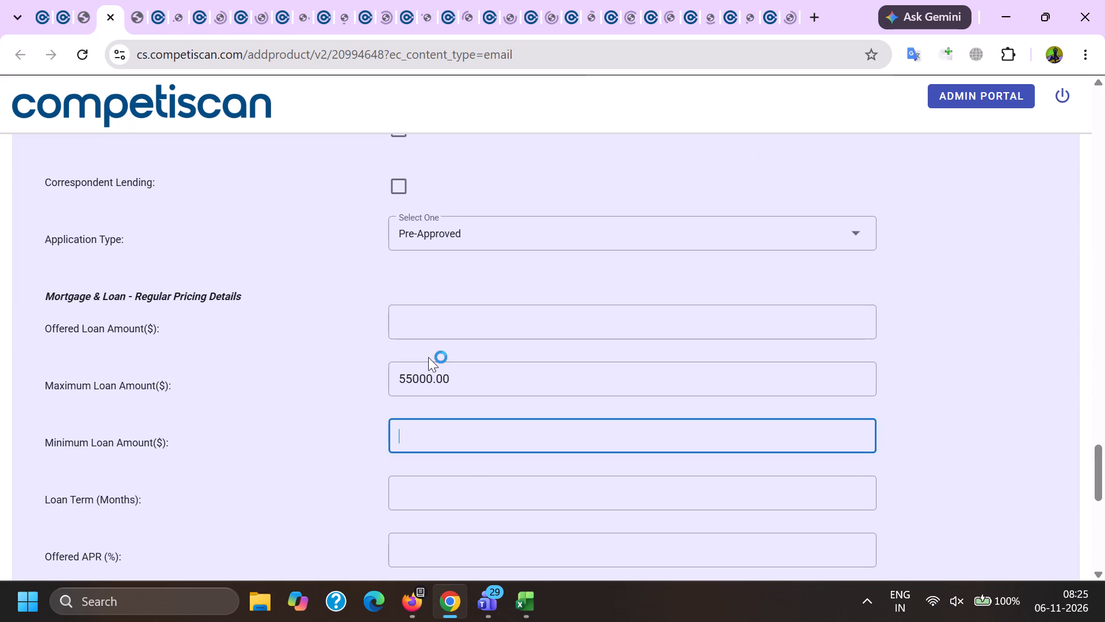
text(4000.00)
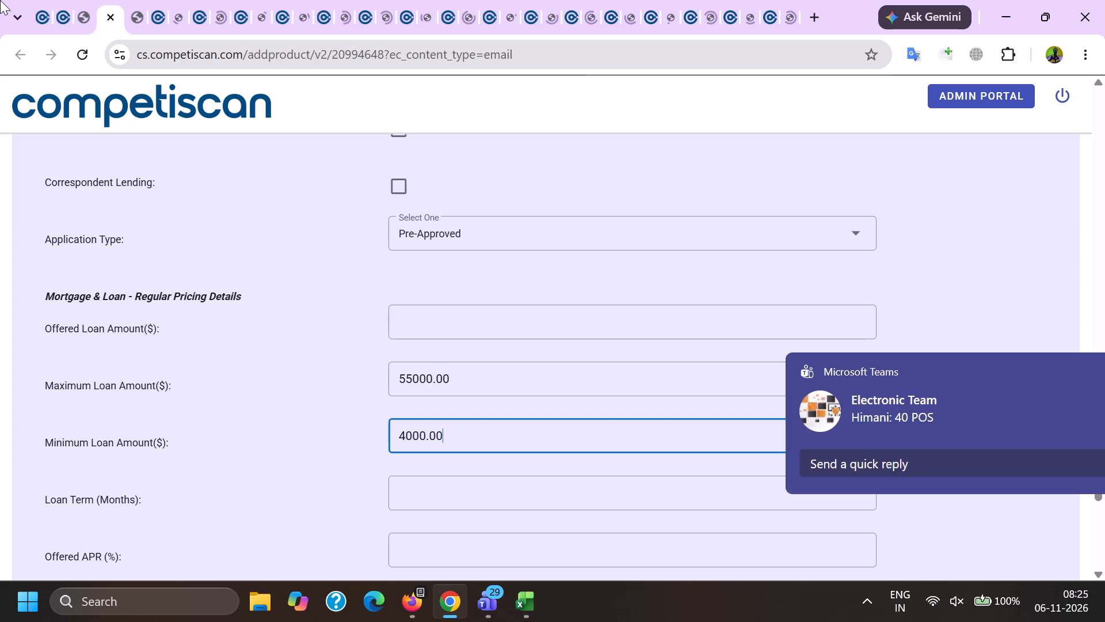
click(62, 0)
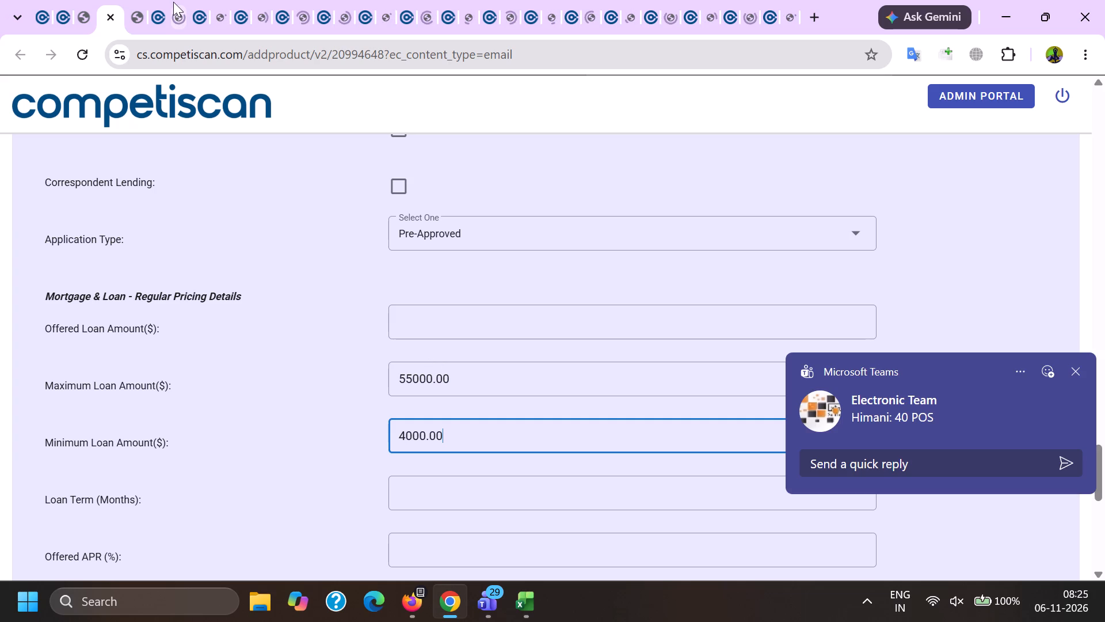
click(44, 5)
scroll(438, 309, down, 5)
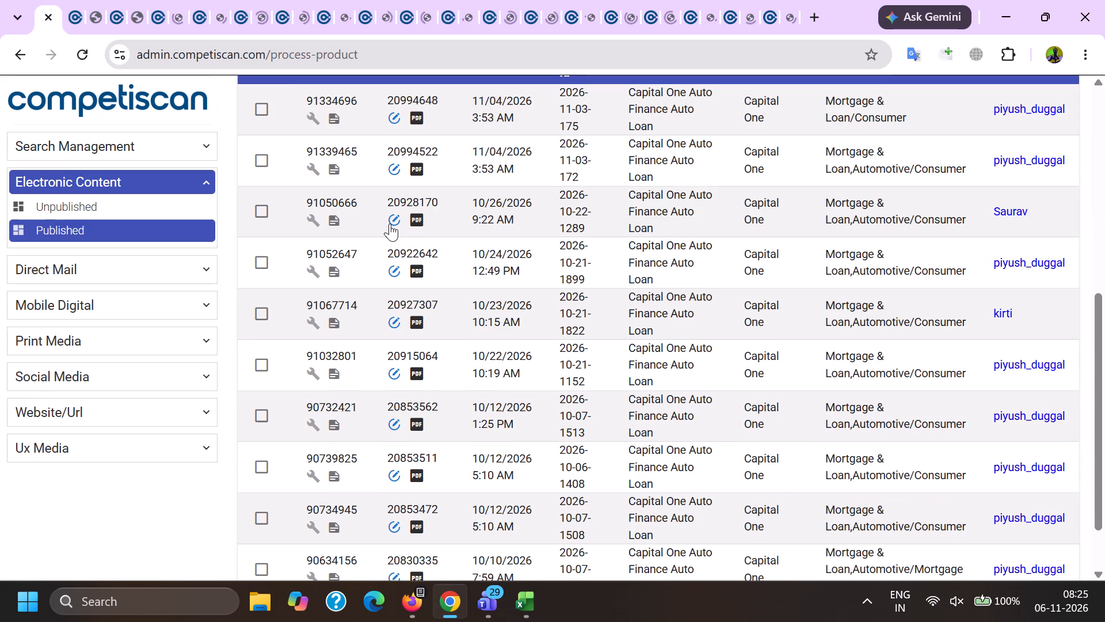
click(1000, 218)
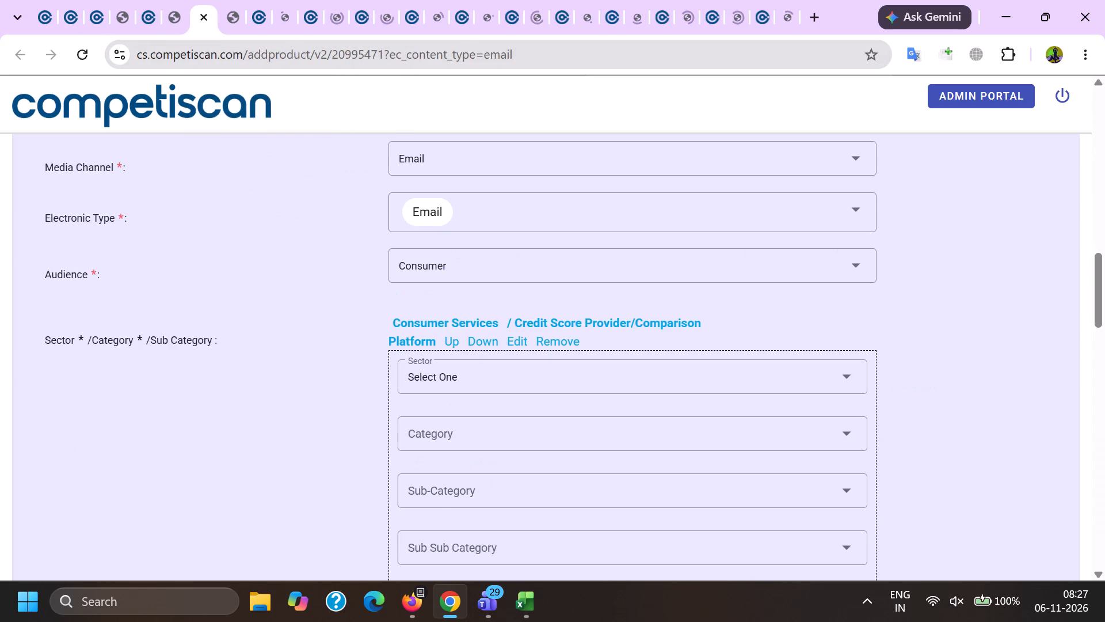
drag(863, 407, 263, 380)
scroll(325, 388, down, 4)
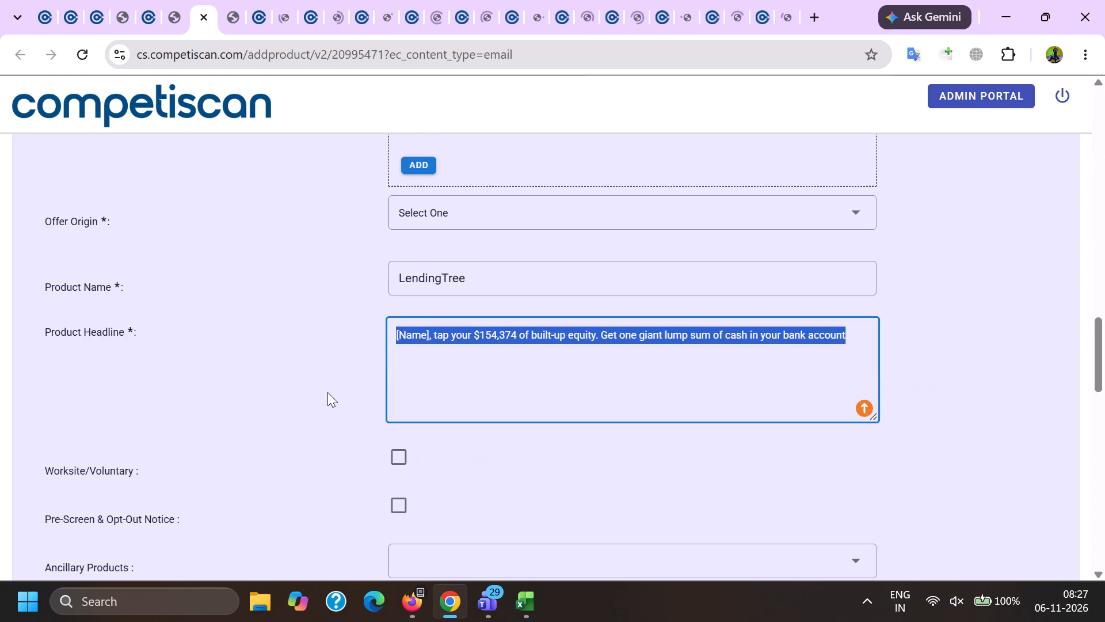
scroll(327, 392, down, 4)
double_click(201, 17)
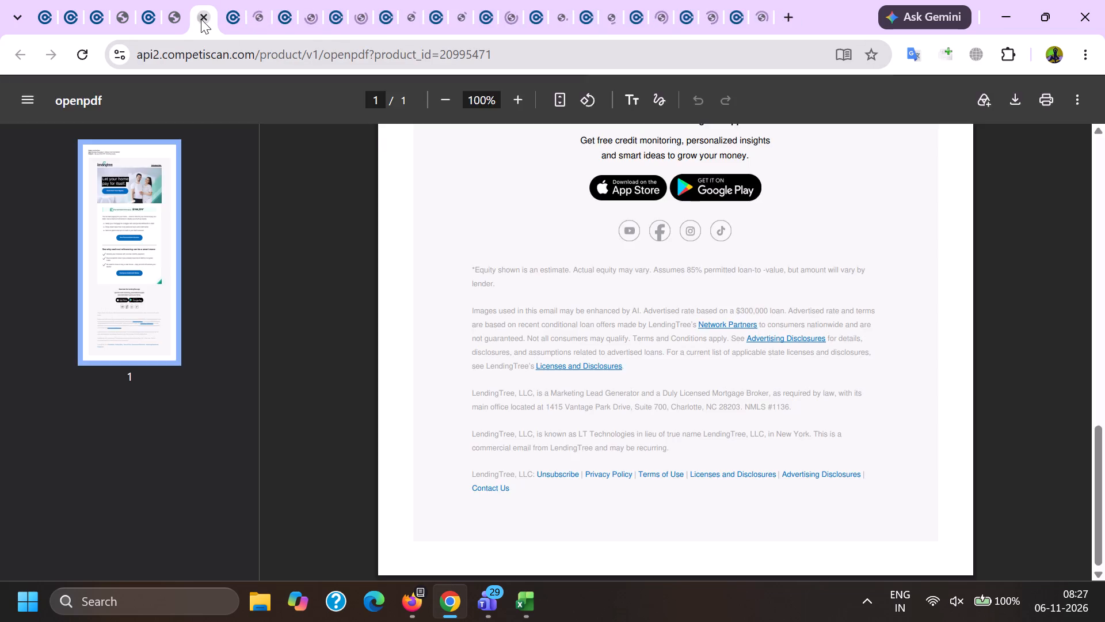
click(242, 0)
click(101, 0)
click(94, 23)
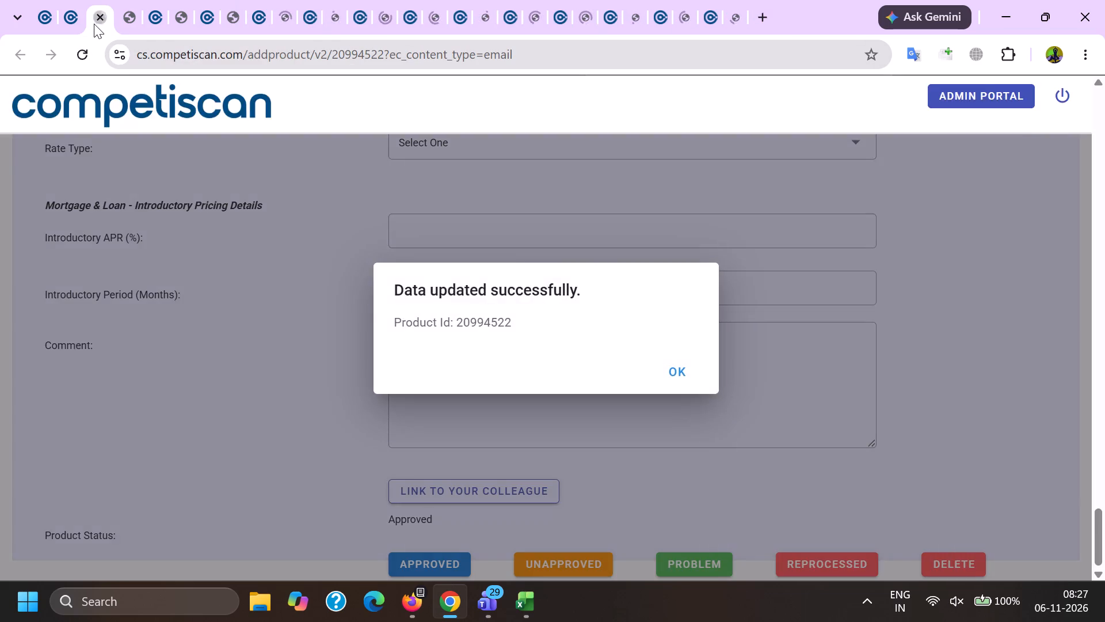
click(97, 24)
Compare record 20995511's headline and campaign details with its LendingTree personal loan PDF, and close both.
click(187, 4)
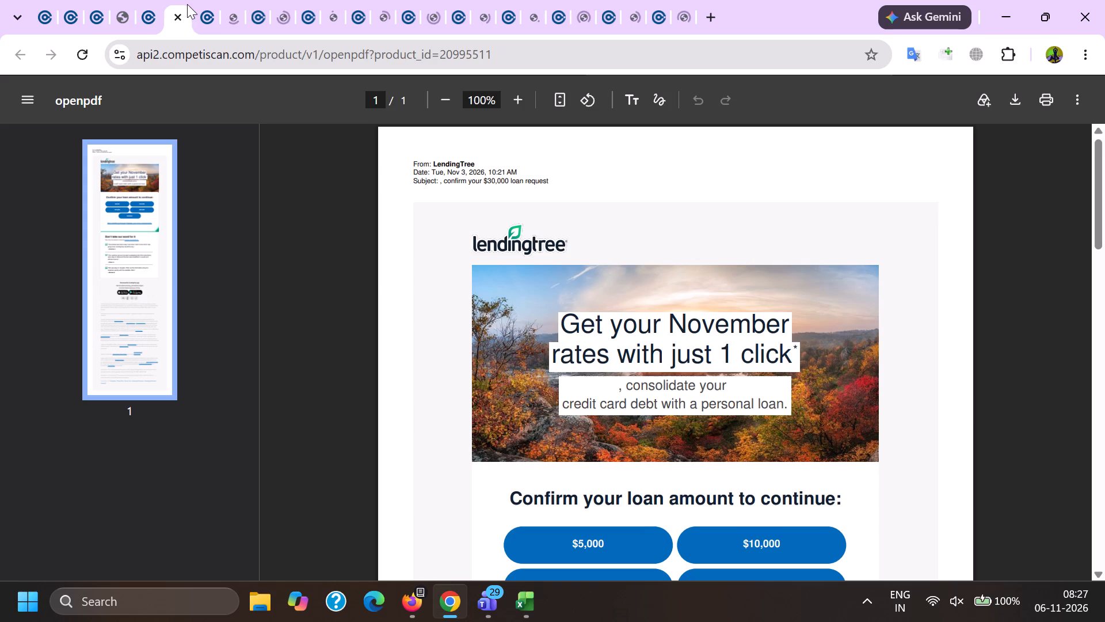
click(149, 0)
scroll(519, 342, down, 12)
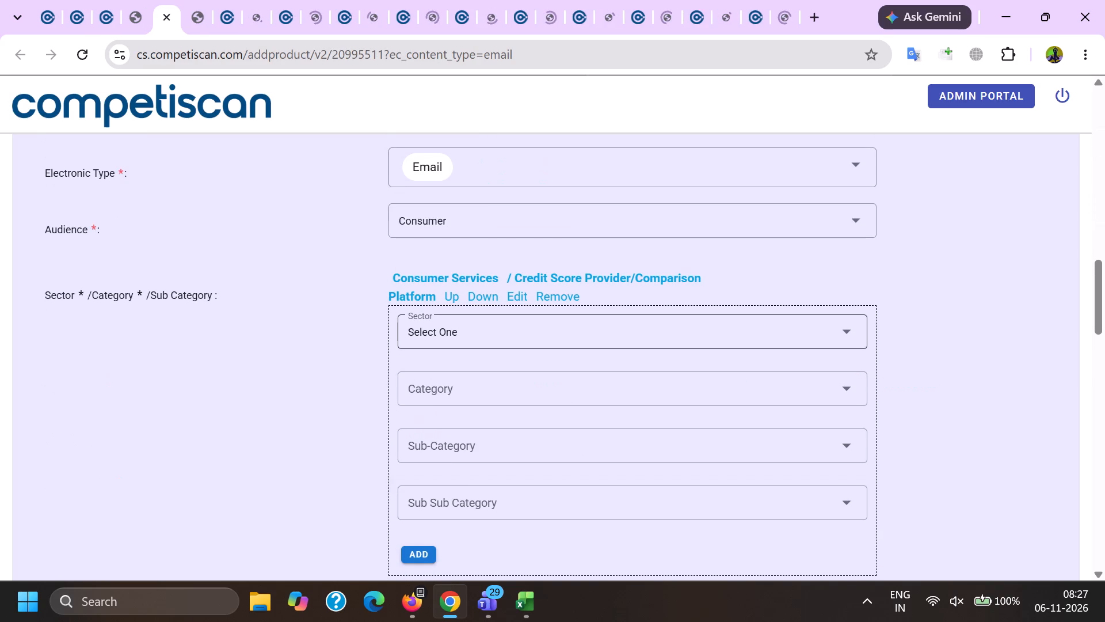
drag(878, 411, 387, 392)
scroll(346, 397, down, 5)
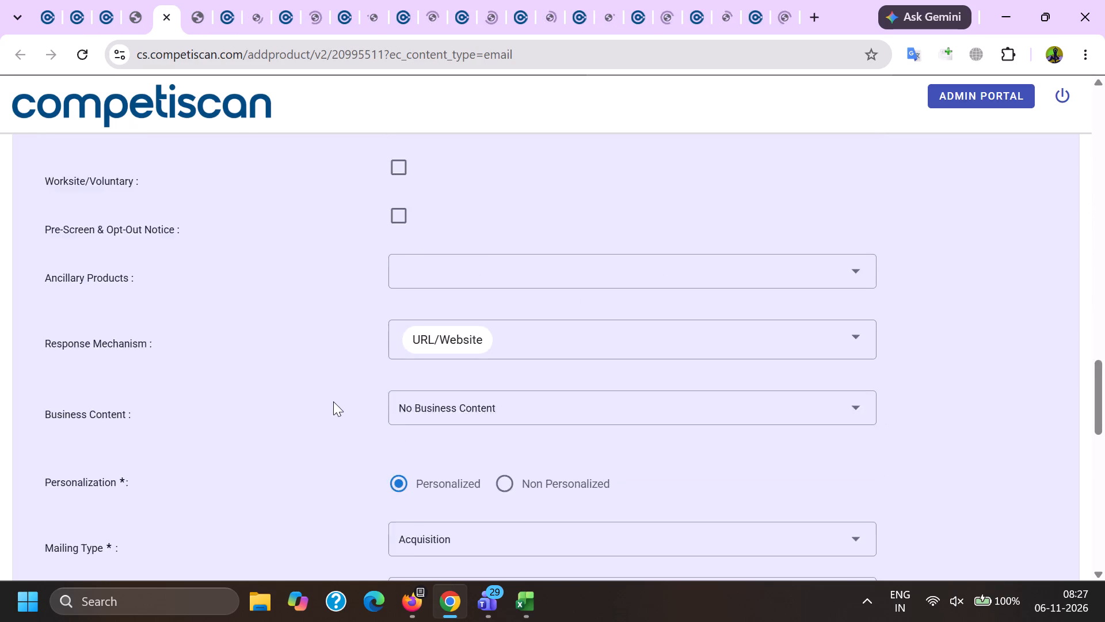
scroll(333, 401, down, 4)
click(165, 15)
click(165, 16)
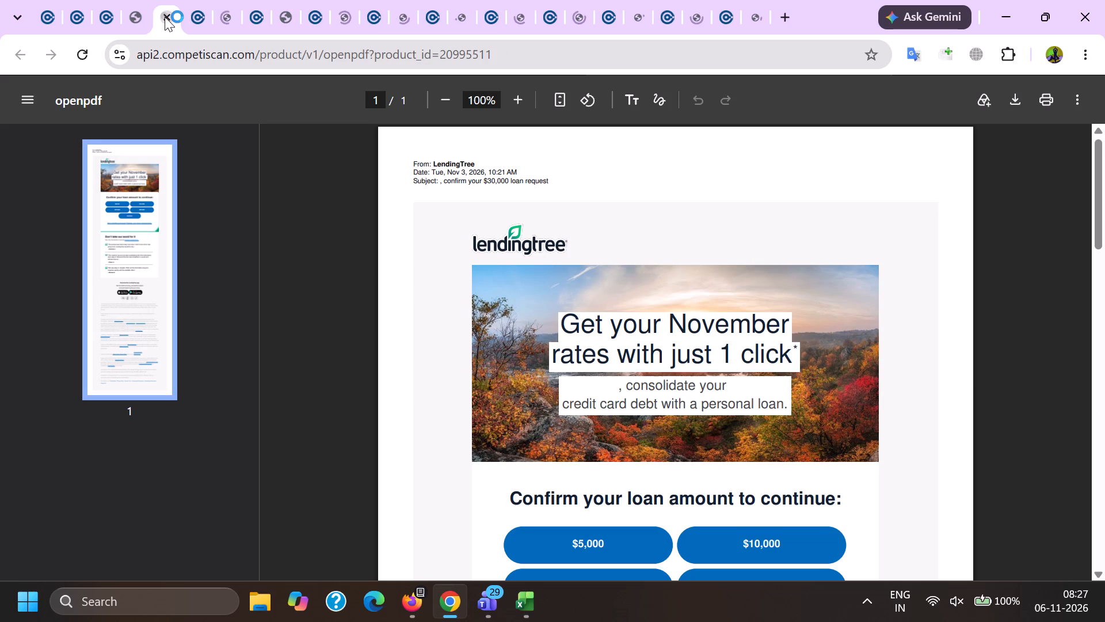
click(188, 7)
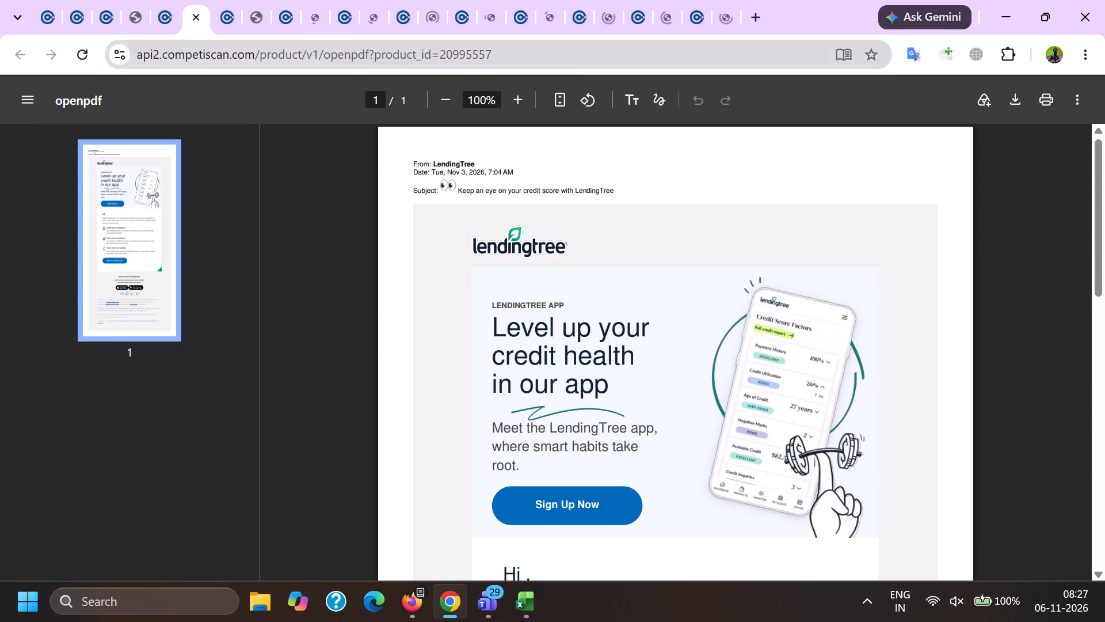
scroll(379, 278, down, 20)
scroll(379, 278, down, 2)
click(179, 0)
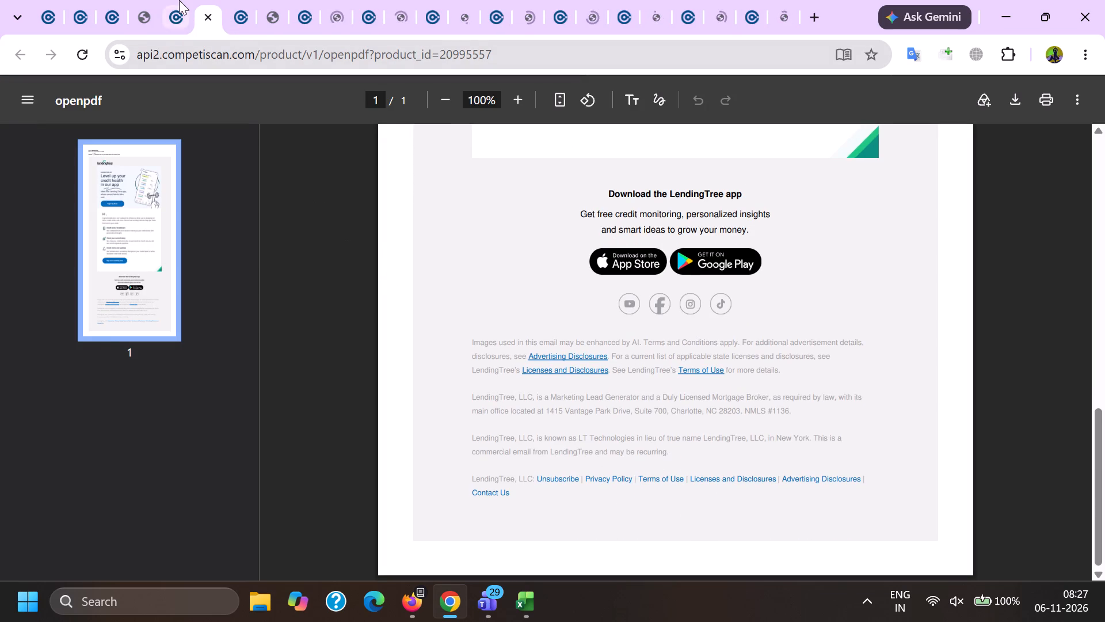
scroll(428, 204, down, 13)
scroll(538, 244, down, 2)
drag(630, 252, 329, 181)
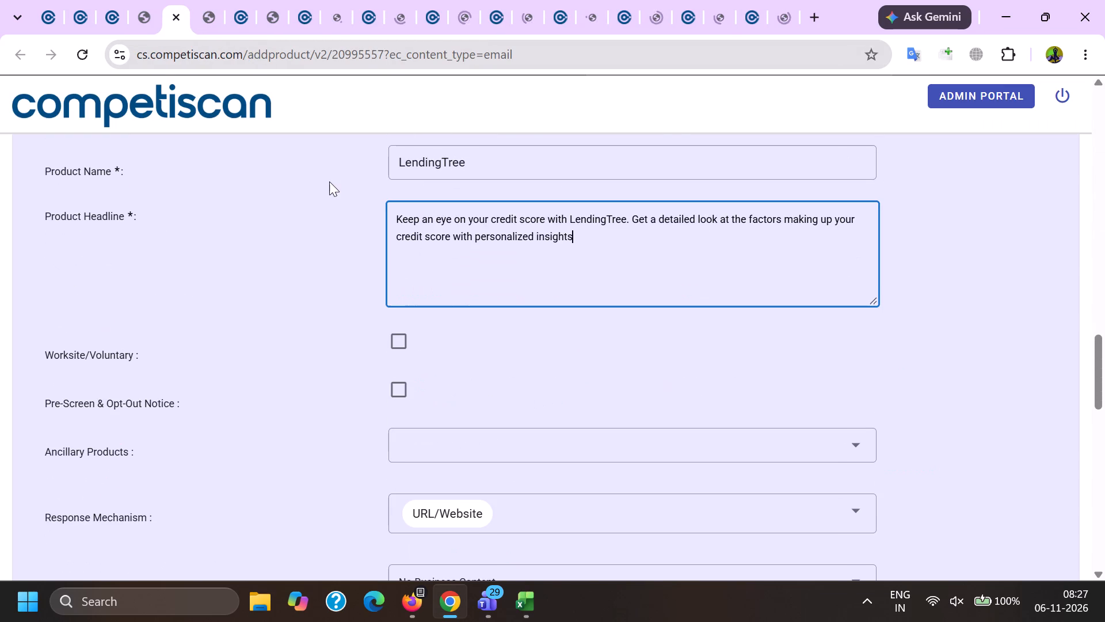
drag(329, 181, 329, 181)
scroll(353, 211, down, 14)
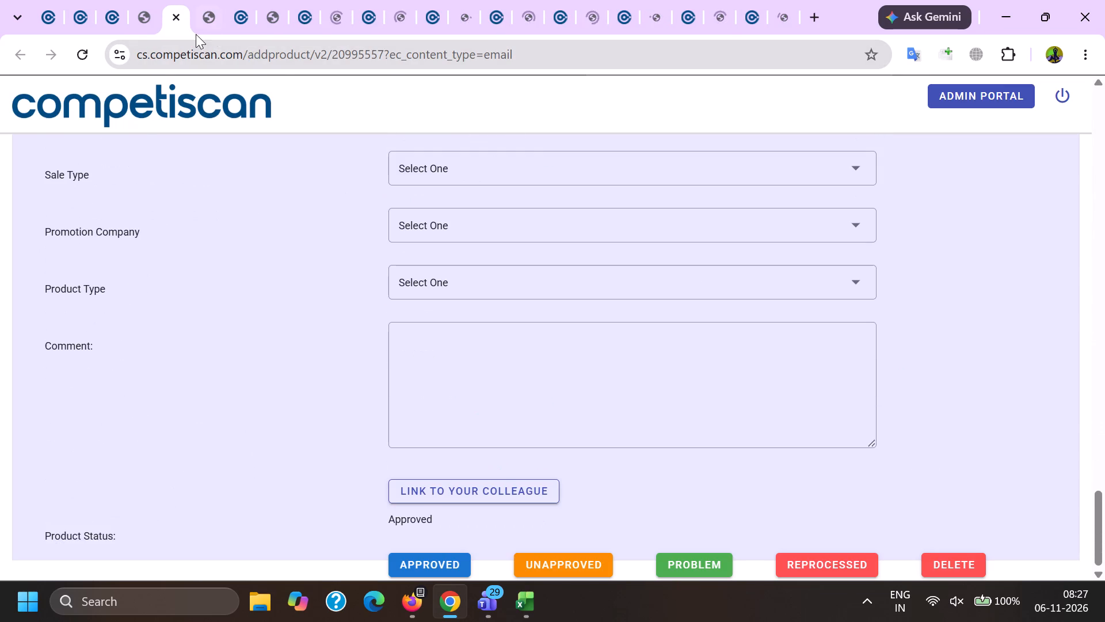
double_click(177, 18)
Compare record 20995617's headline, communication type and incentive details with its Capital One Quicksilver referral bonus PDF, and close both.
click(219, 0)
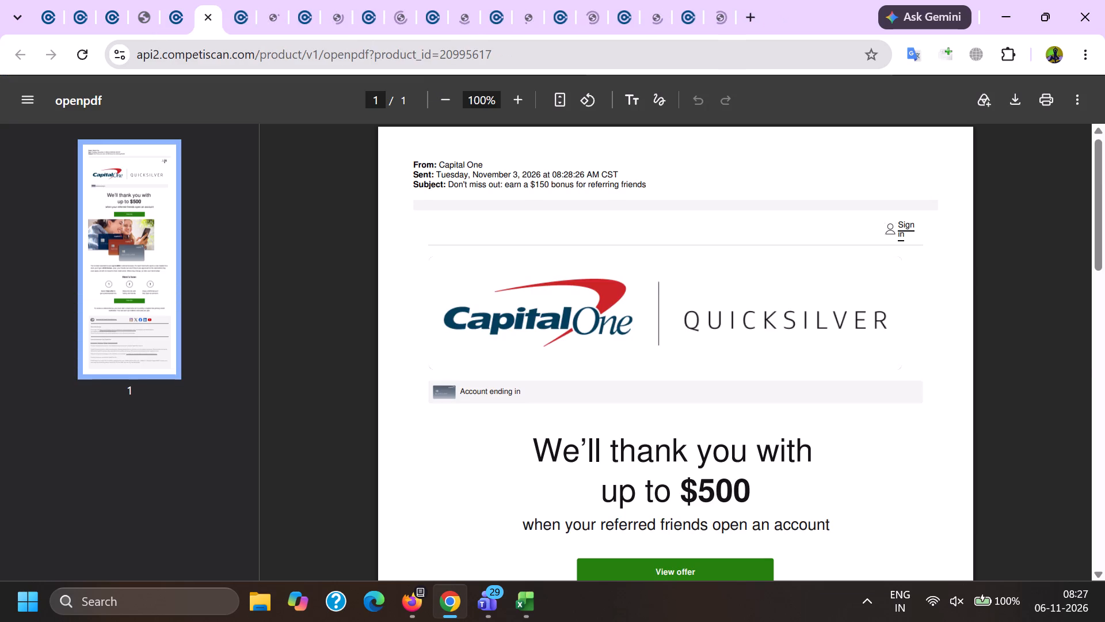
scroll(563, 199, down, 8)
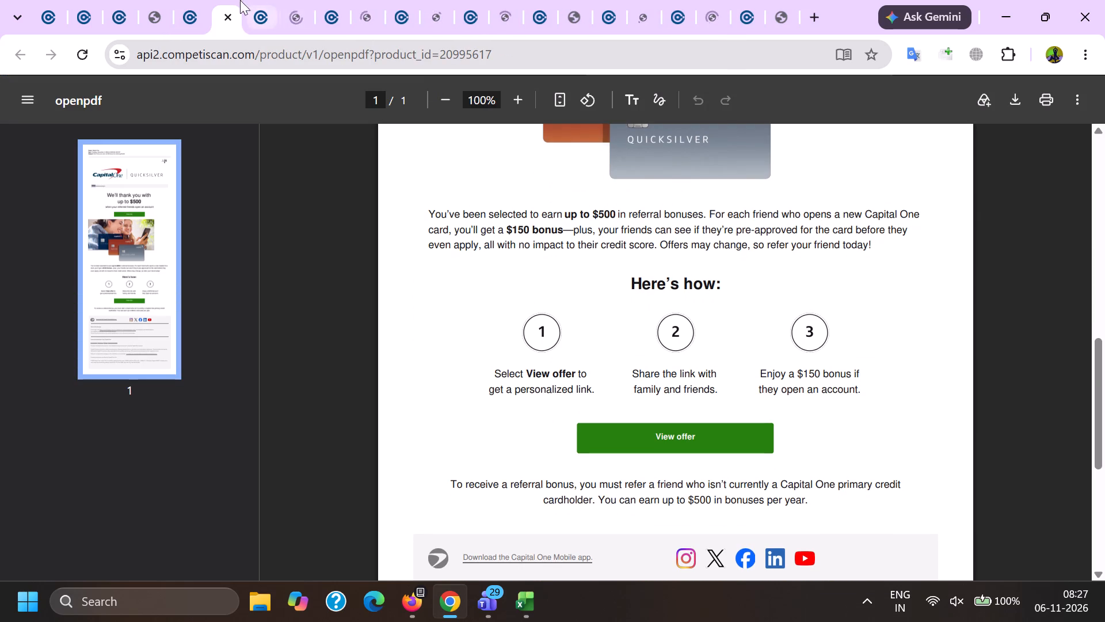
click(198, 0)
scroll(431, 147, down, 12)
scroll(593, 249, down, 2)
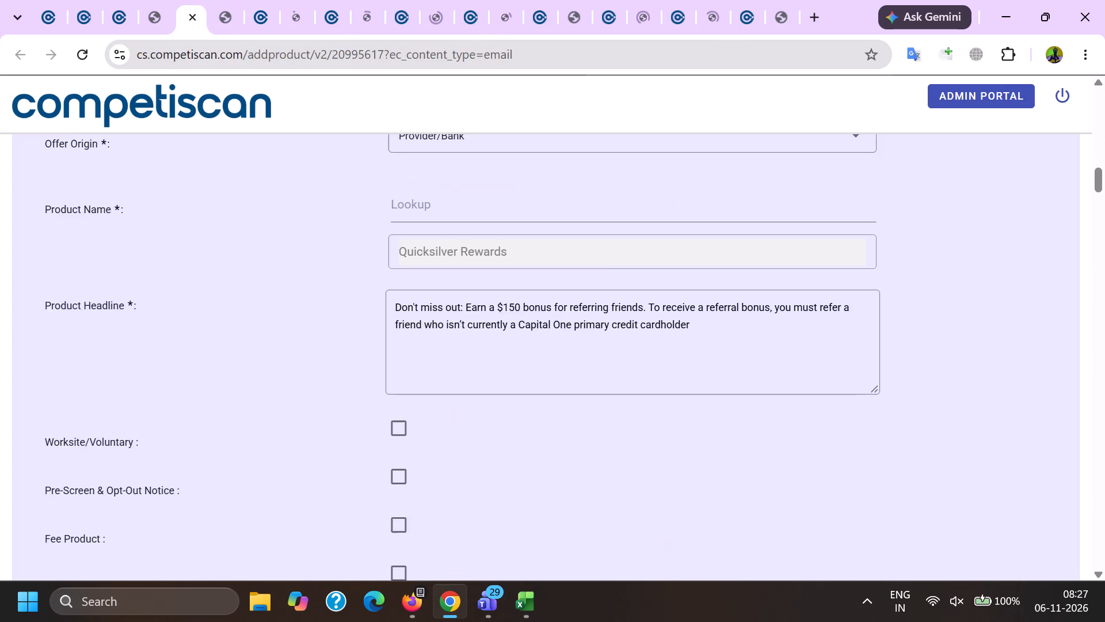
drag(759, 293, 289, 230)
scroll(310, 254, down, 12)
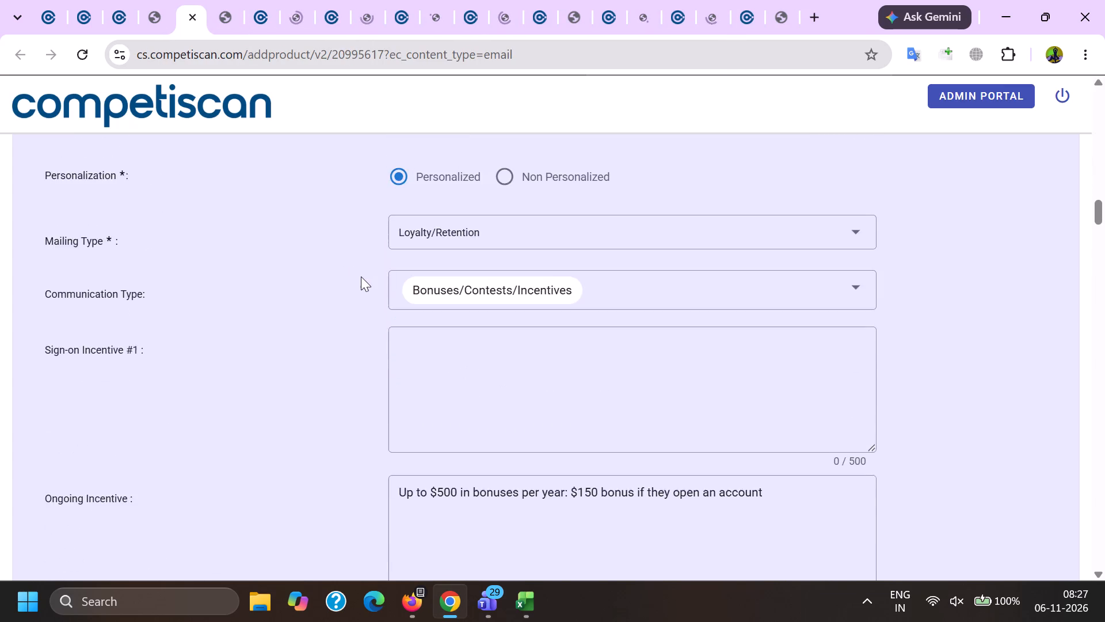
scroll(361, 276, down, 20)
scroll(361, 276, down, 11)
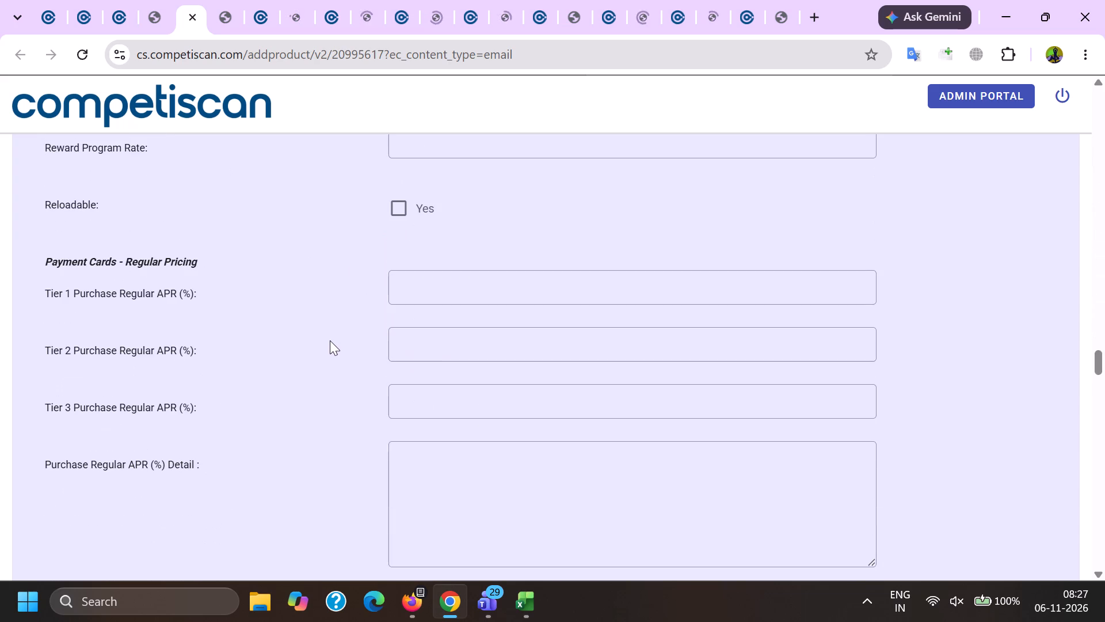
click(329, 340)
click(188, 20)
click(188, 20)
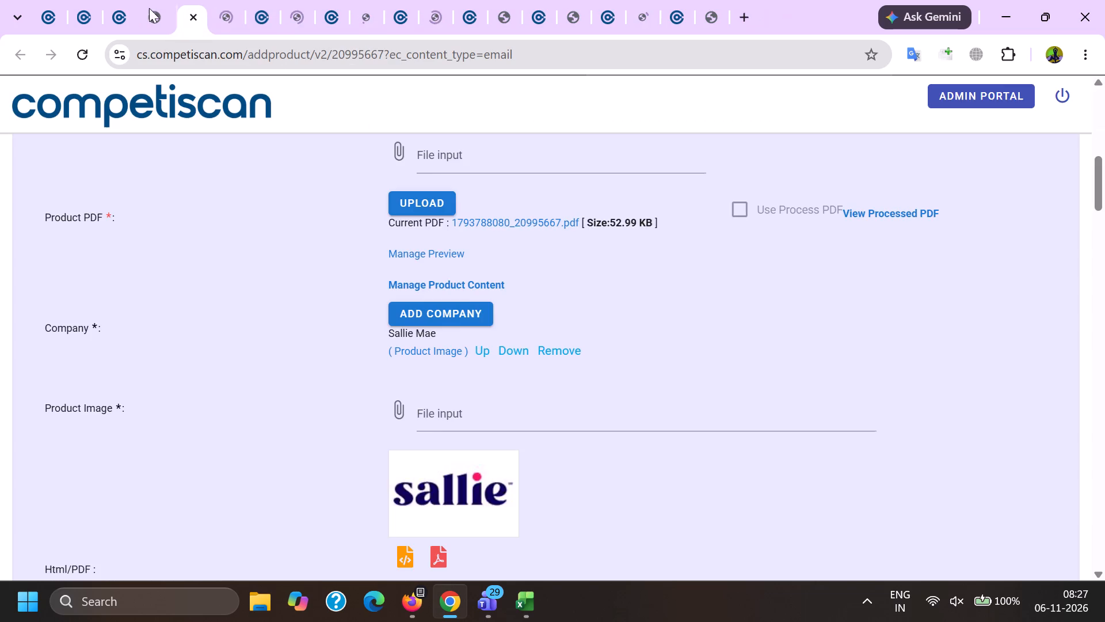
click(123, 0)
click(124, 17)
click(124, 17)
click(146, 7)
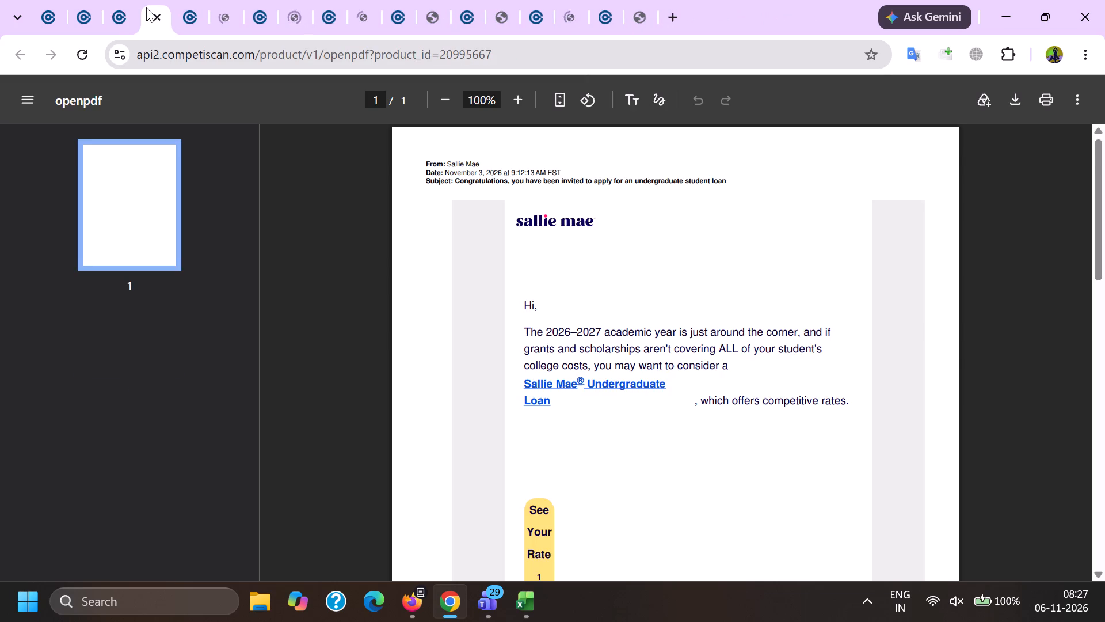
scroll(303, 264, down, 7)
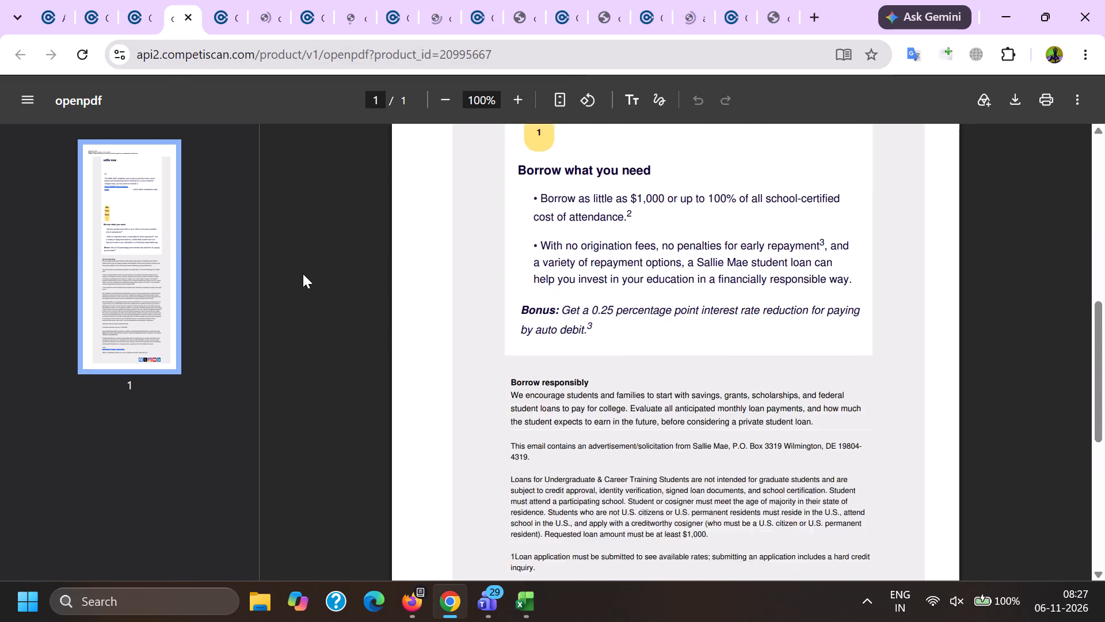
click(125, 0)
scroll(382, 227, down, 7)
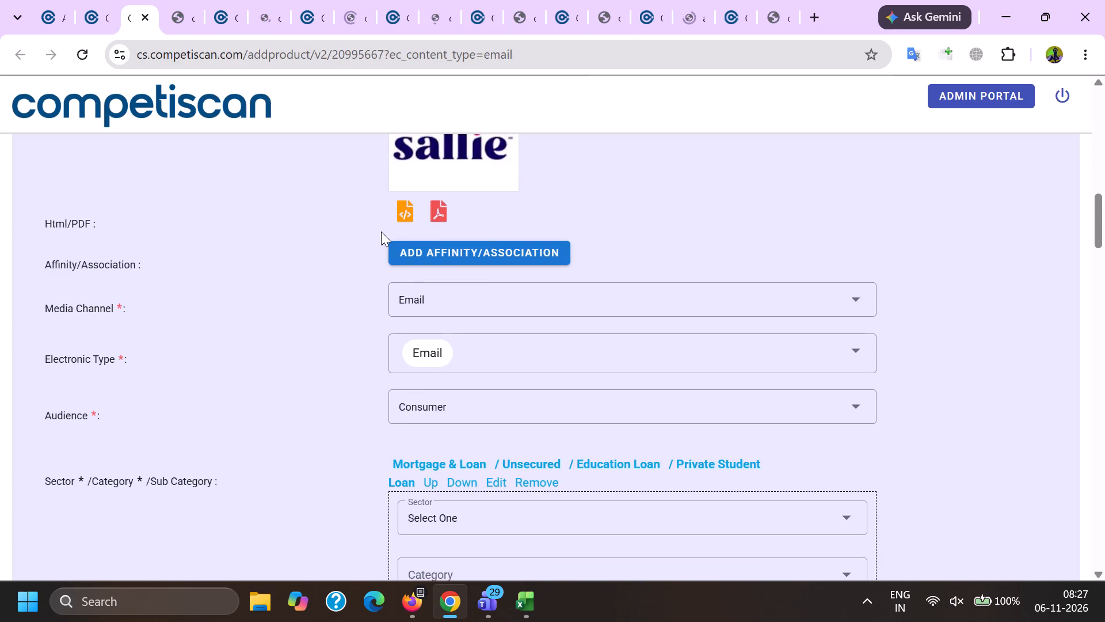
scroll(381, 232, down, 3)
scroll(513, 257, up, 4)
scroll(623, 342, down, 5)
drag(733, 349, 208, 256)
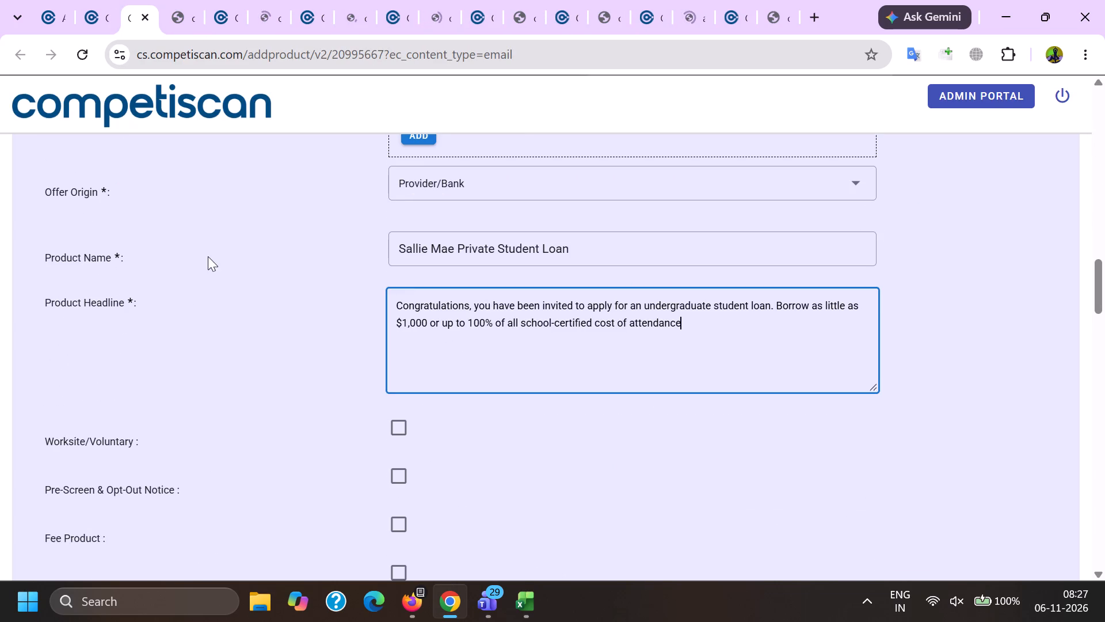
drag(208, 256, 208, 256)
scroll(333, 302, down, 20)
scroll(333, 302, down, 5)
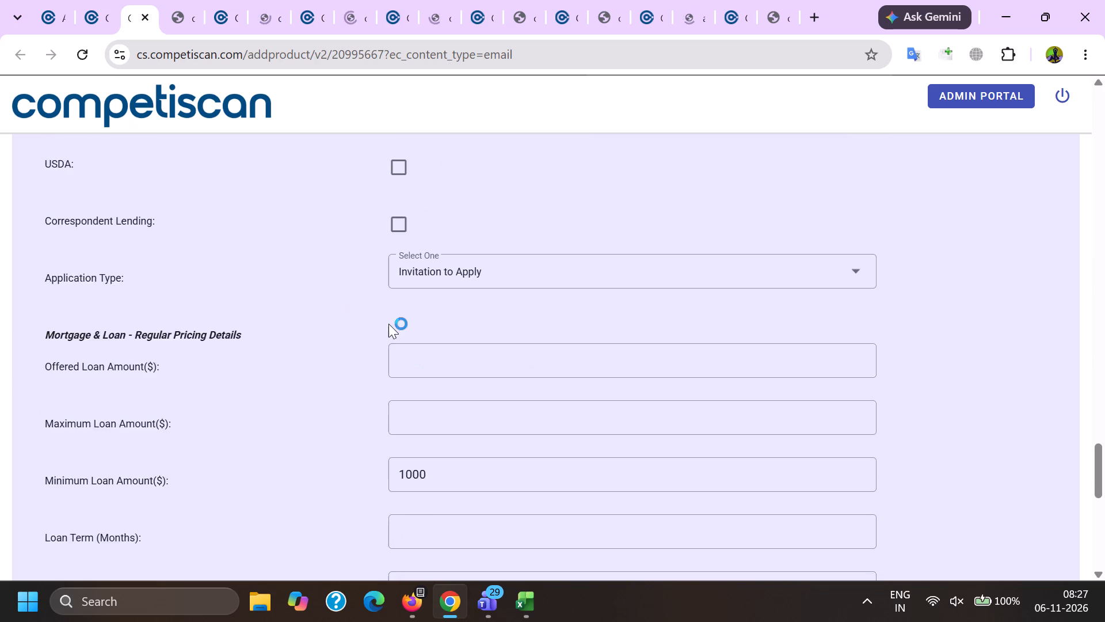
scroll(386, 322, up, 6)
double_click(140, 22)
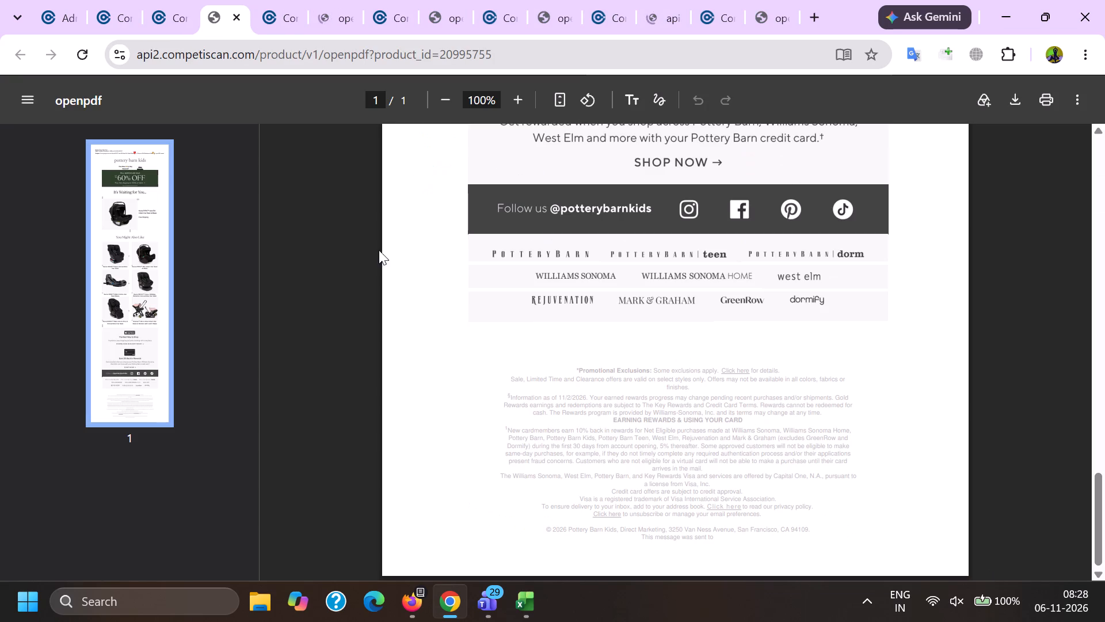
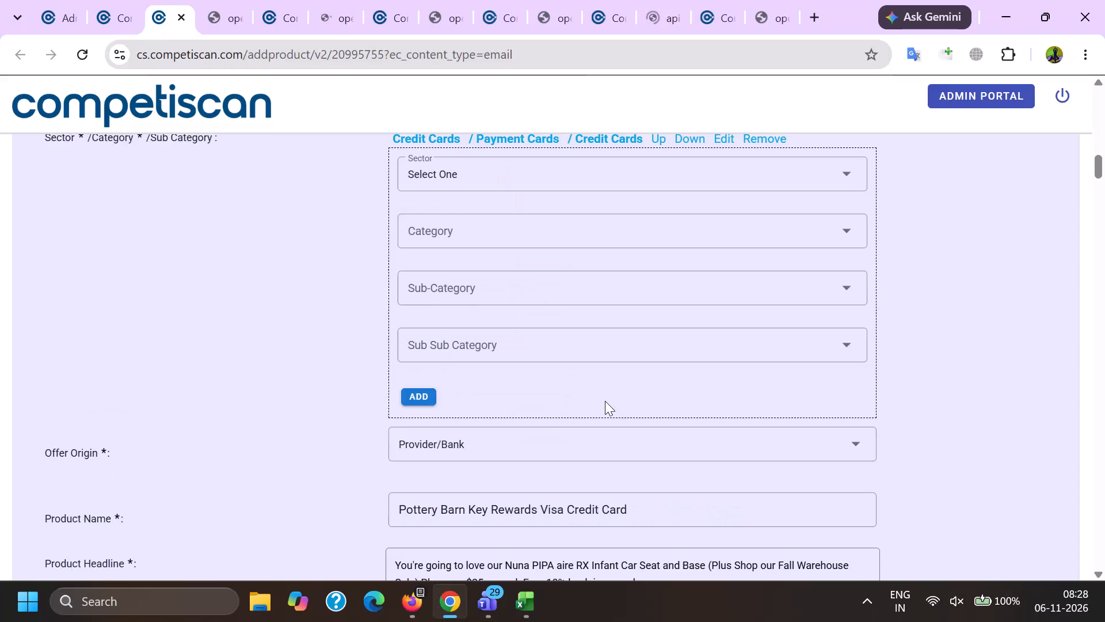
Examine record 20995755's product headline, incentive, reward program and pricing details for the Pottery Barn Key Rewards Visa Credit Card.
scroll(605, 401, down, 2)
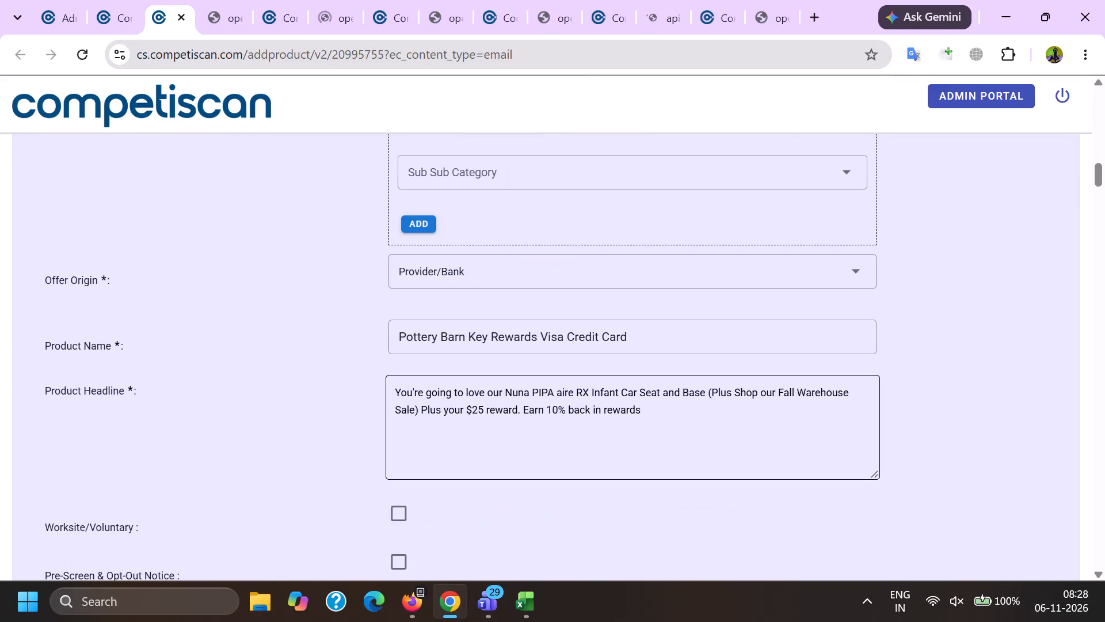
drag(711, 464, 2, 375)
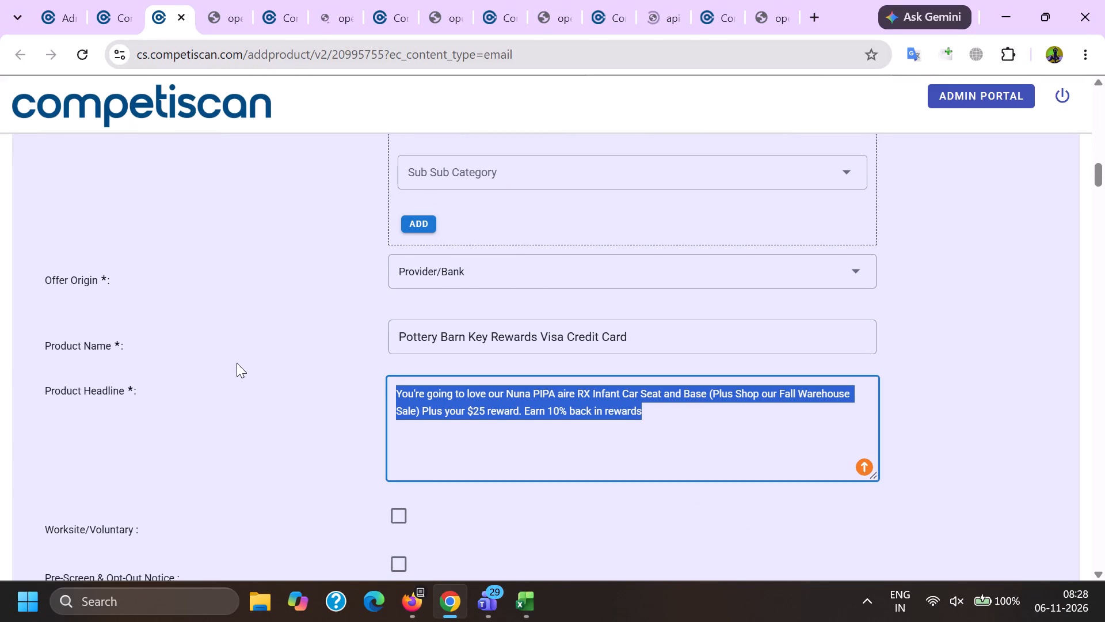
scroll(237, 363, down, 11)
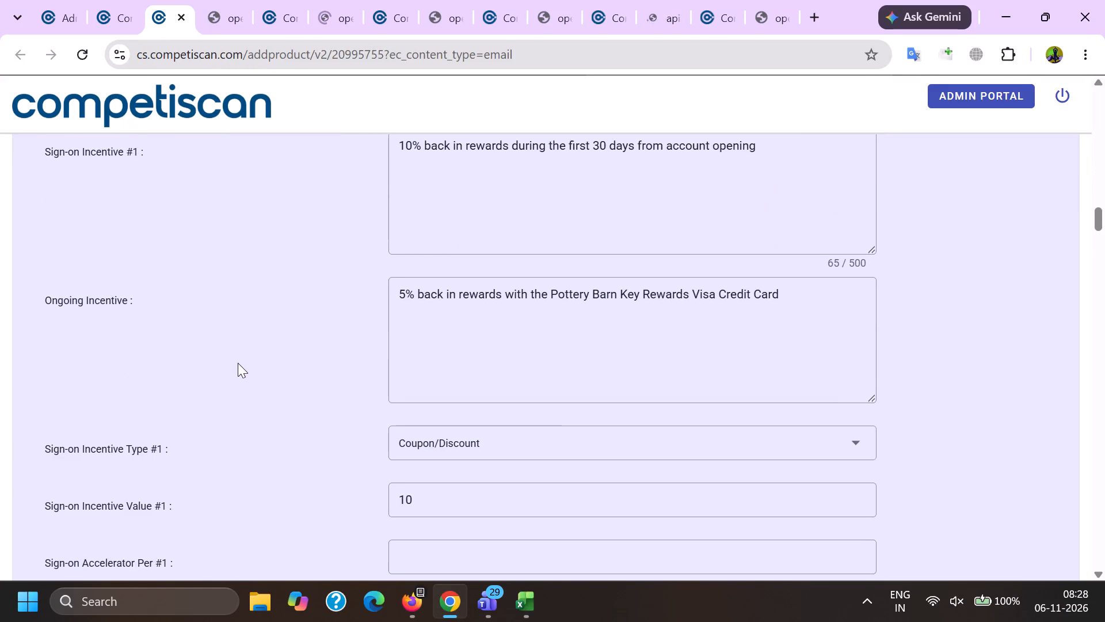
scroll(238, 363, down, 20)
scroll(238, 363, down, 12)
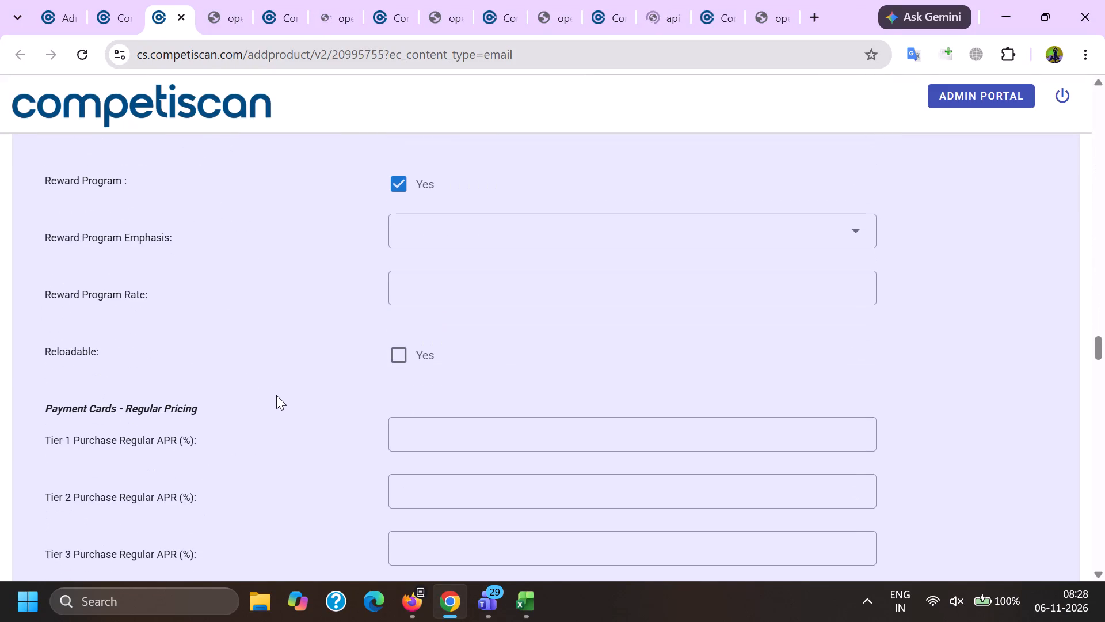
click(276, 395)
key(End)
scroll(276, 395, up, 7)
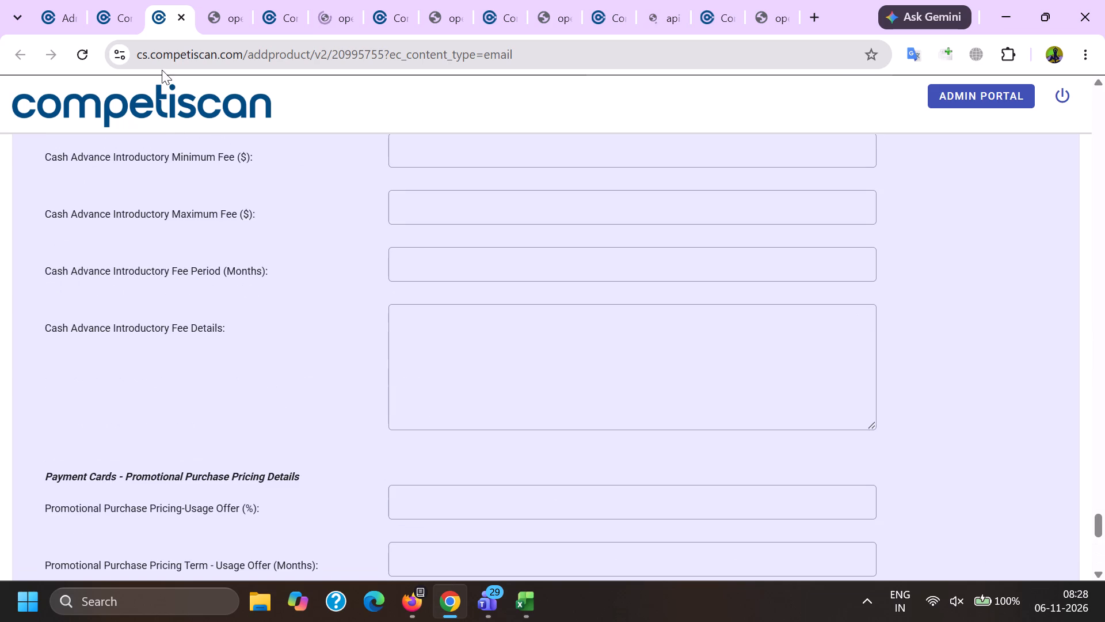
double_click(181, 16)
click(119, 0)
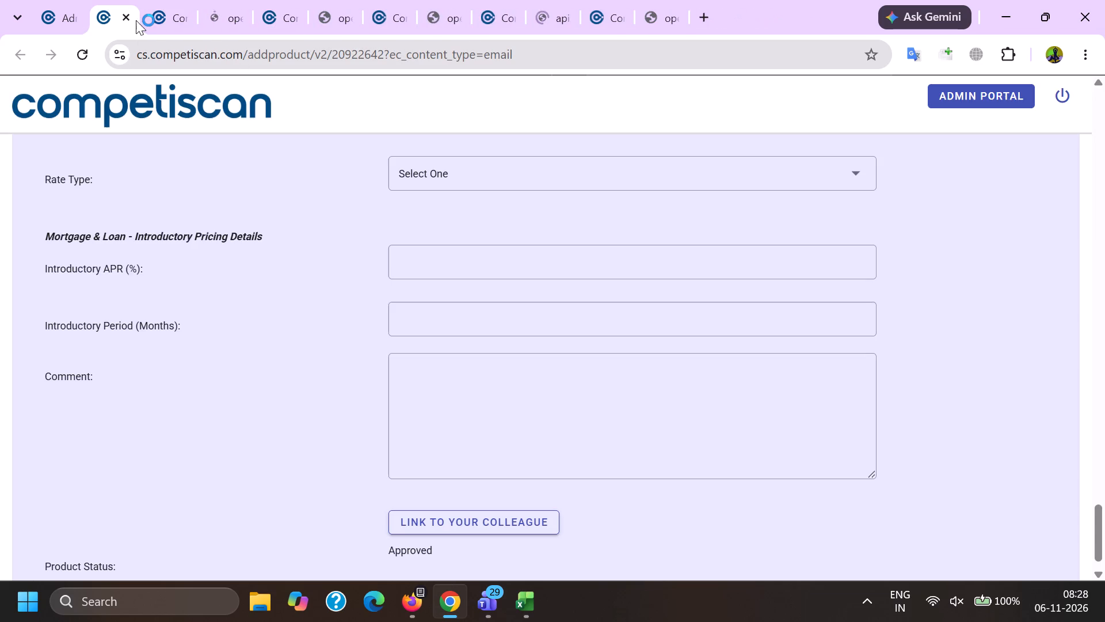
click(127, 21)
Compare record 20995798's companies, mailing and communication types, and incentive details with its Pottery Barn Kids PDF, and close both.
click(166, 16)
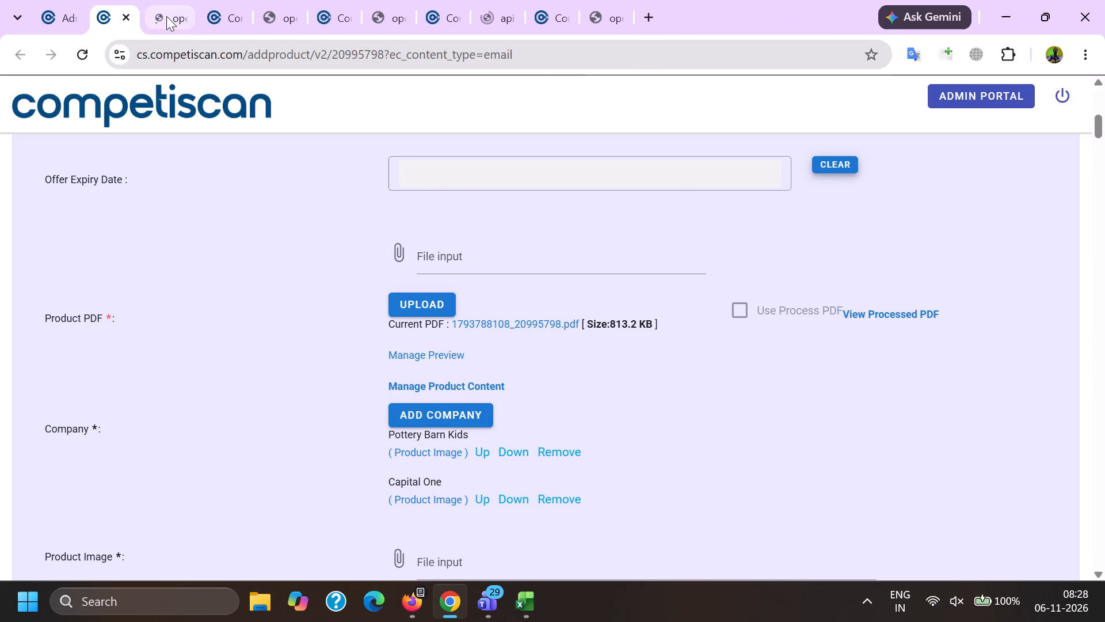
drag(1104, 191, 1099, 621)
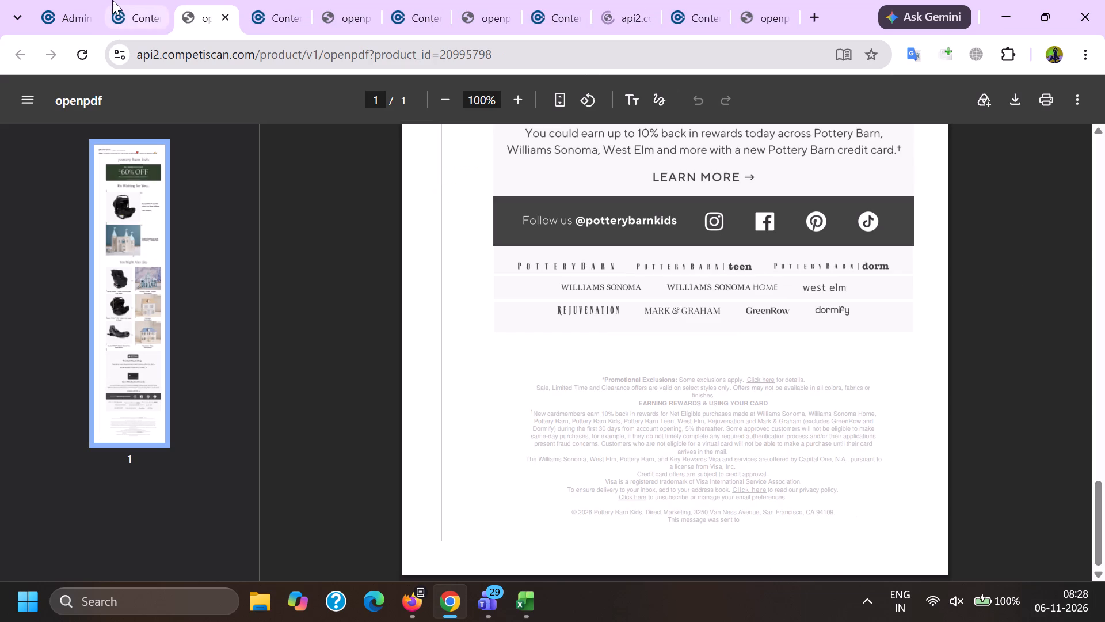
click(144, 0)
scroll(463, 308, down, 6)
scroll(509, 318, up, 5)
scroll(508, 330, down, 4)
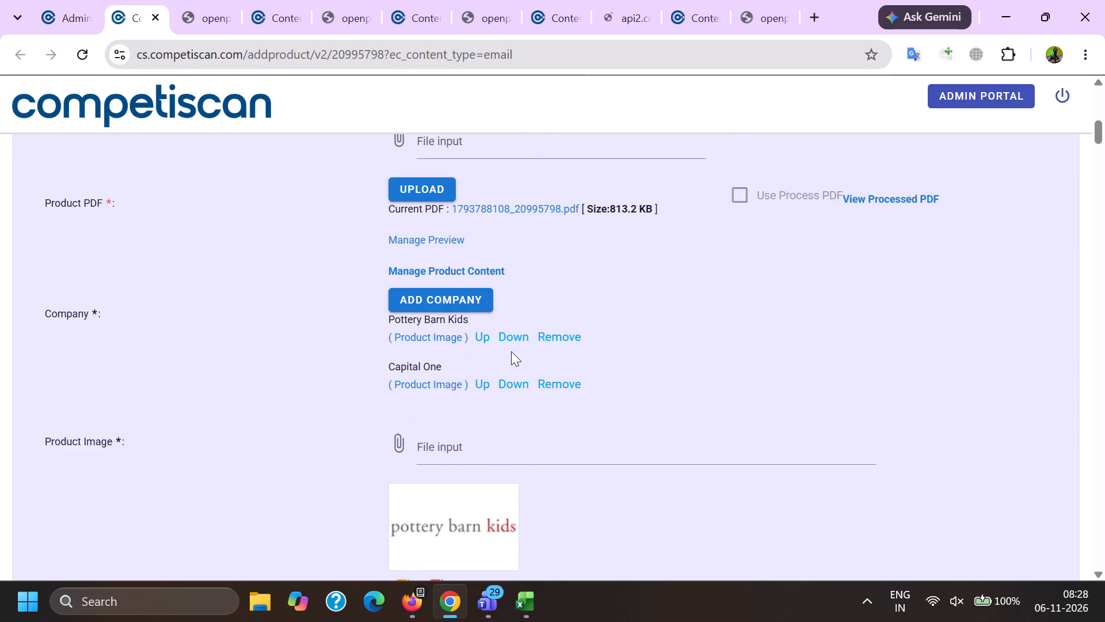
scroll(511, 351, down, 4)
scroll(647, 260, down, 4)
drag(702, 368, 151, 261)
scroll(165, 288, down, 9)
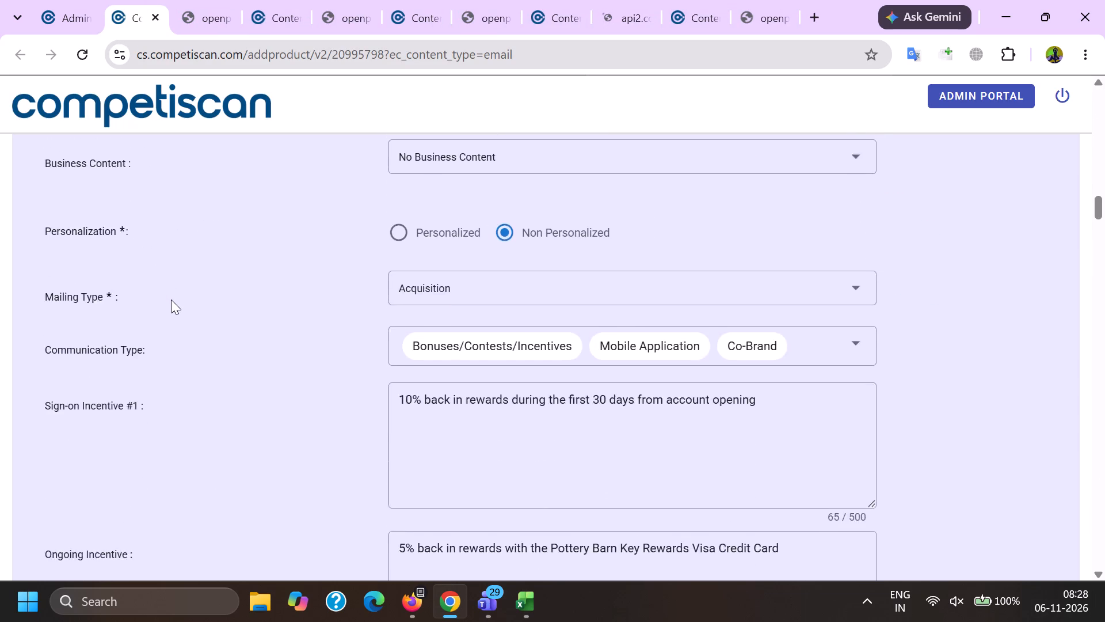
scroll(171, 299, down, 3)
scroll(178, 303, up, 5)
scroll(178, 303, down, 3)
scroll(178, 304, up, 1)
scroll(178, 304, down, 17)
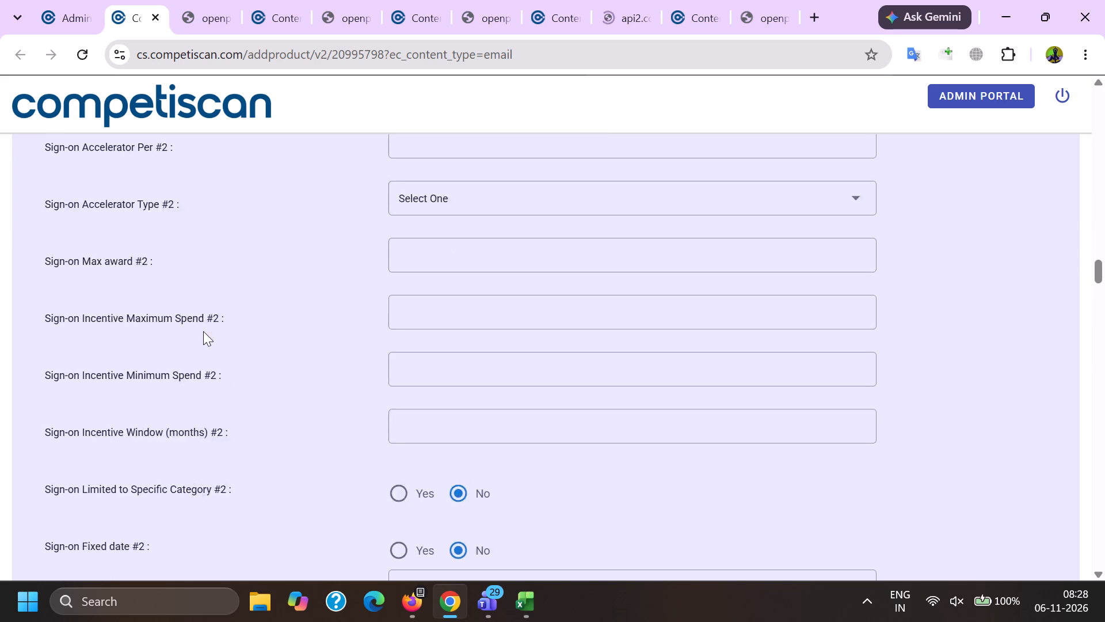
scroll(203, 331, down, 15)
click(204, 332)
key(End)
scroll(204, 332, up, 3)
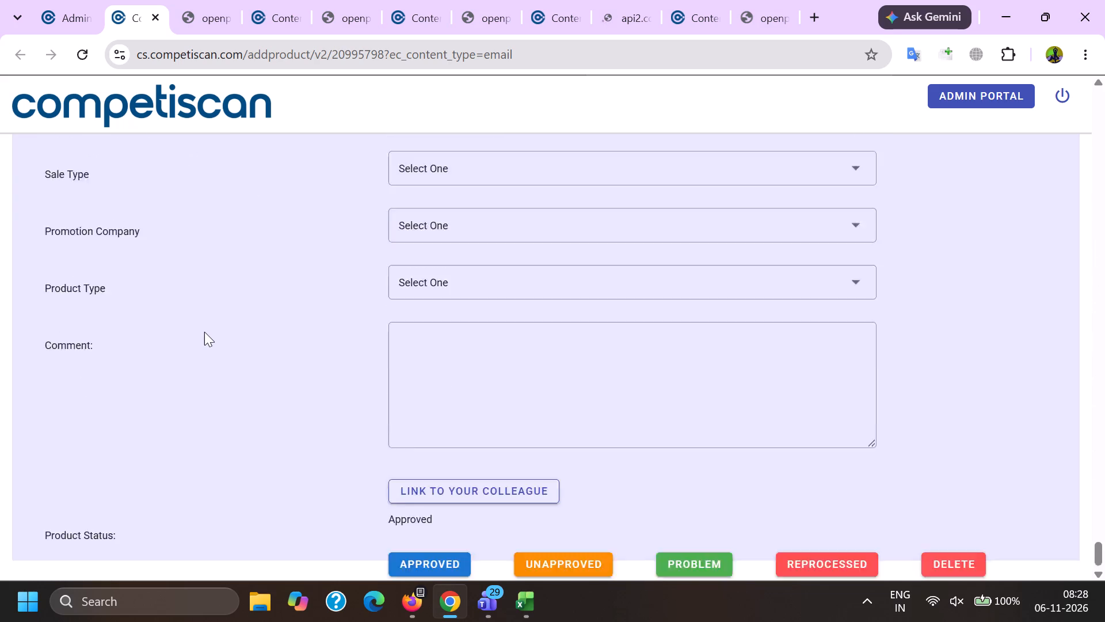
scroll(204, 332, up, 4)
double_click(155, 23)
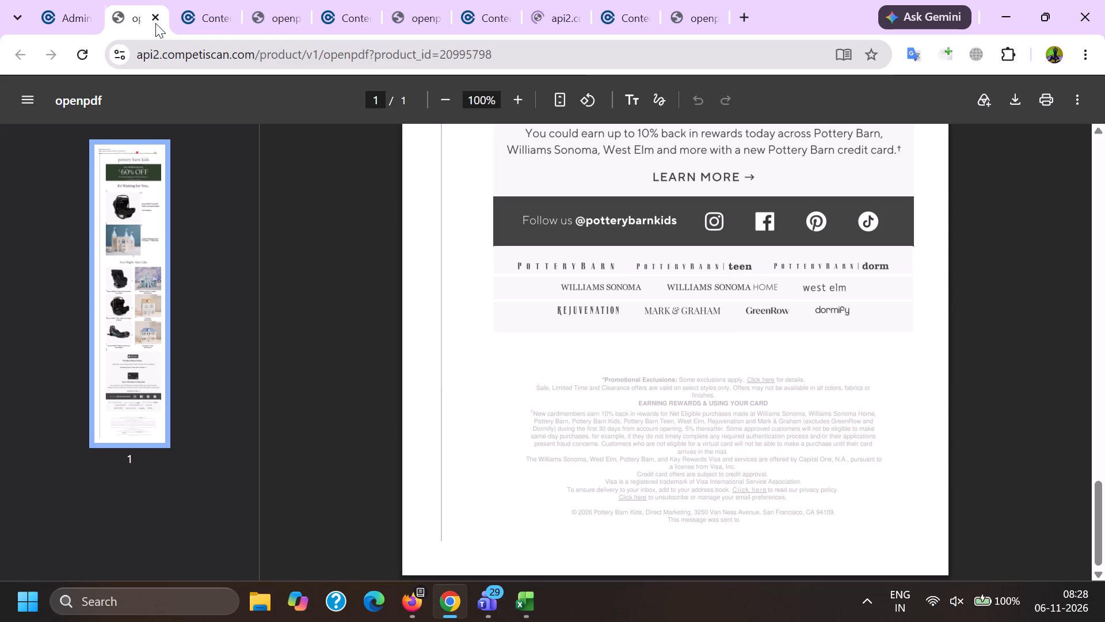
Copy the 20 record URLs from 20996116 through 20998528 in the 2025 excel workbook's may 26 sheet, and return to Chrome.
click(516, 608)
click(655, 525)
scroll(443, 374, down, 3)
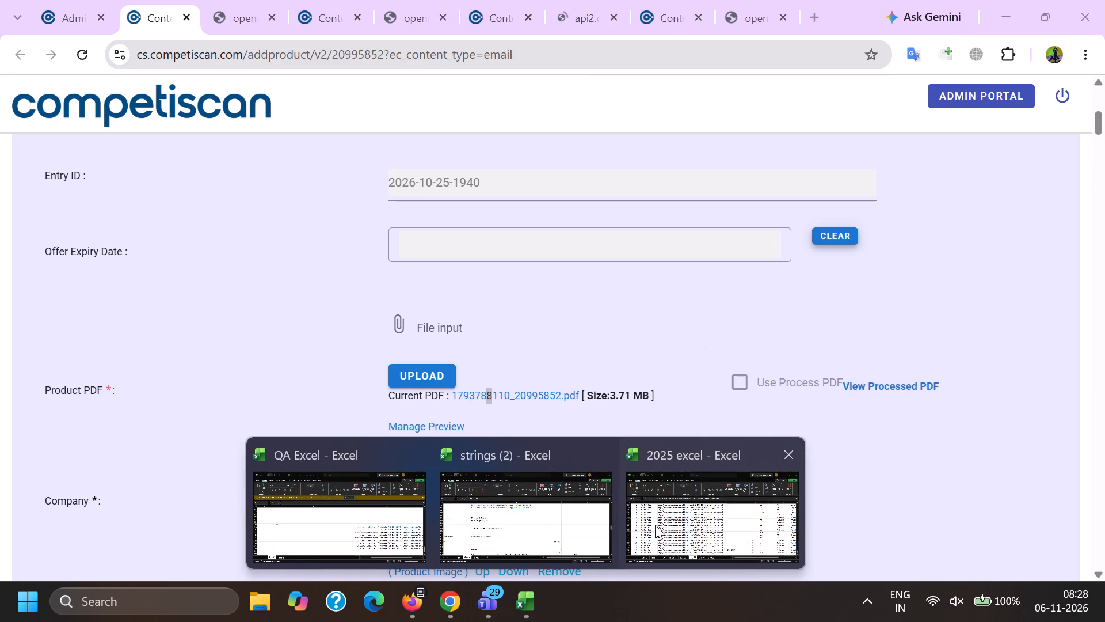
scroll(416, 417, down, 4)
scroll(388, 346, up, 2)
click(389, 292)
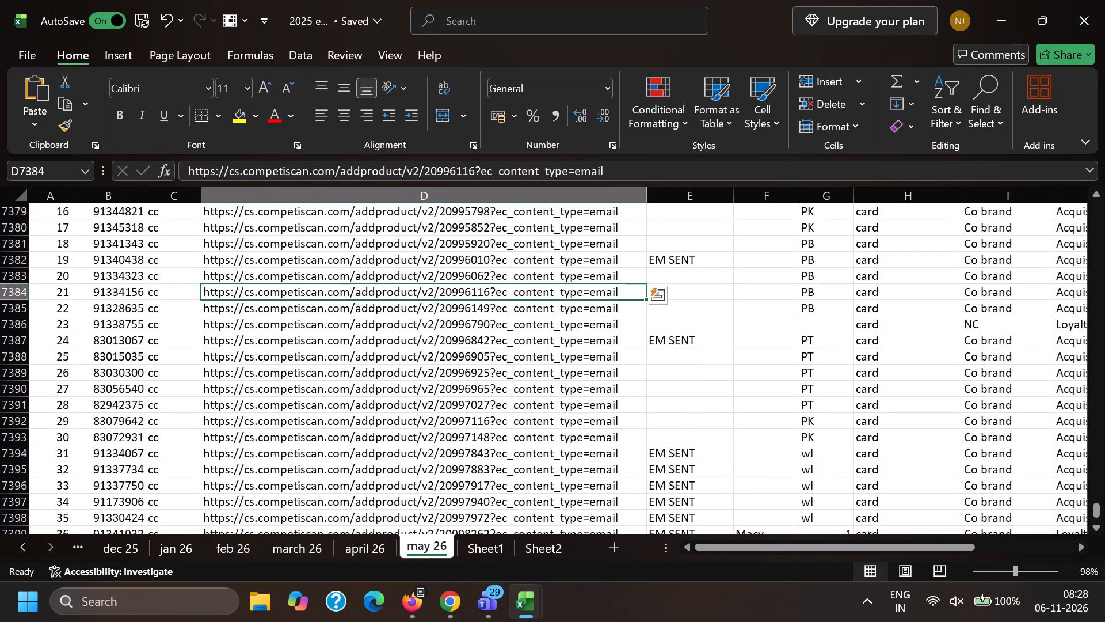
key(shift+Down)
key(shift+Down)
key(shift+Down)
key(shift+Down)
key(shift+Down)
key(shift+Down)
key(shift+Down)
key(shift+Down)
key(shift+Down)
key(shift+Down)
key(shift+Down)
key(shift+Down)
key(shift+Down)
key(shift+Down)
key(shift+Down)
key(shift+Down)
key(shift+Down)
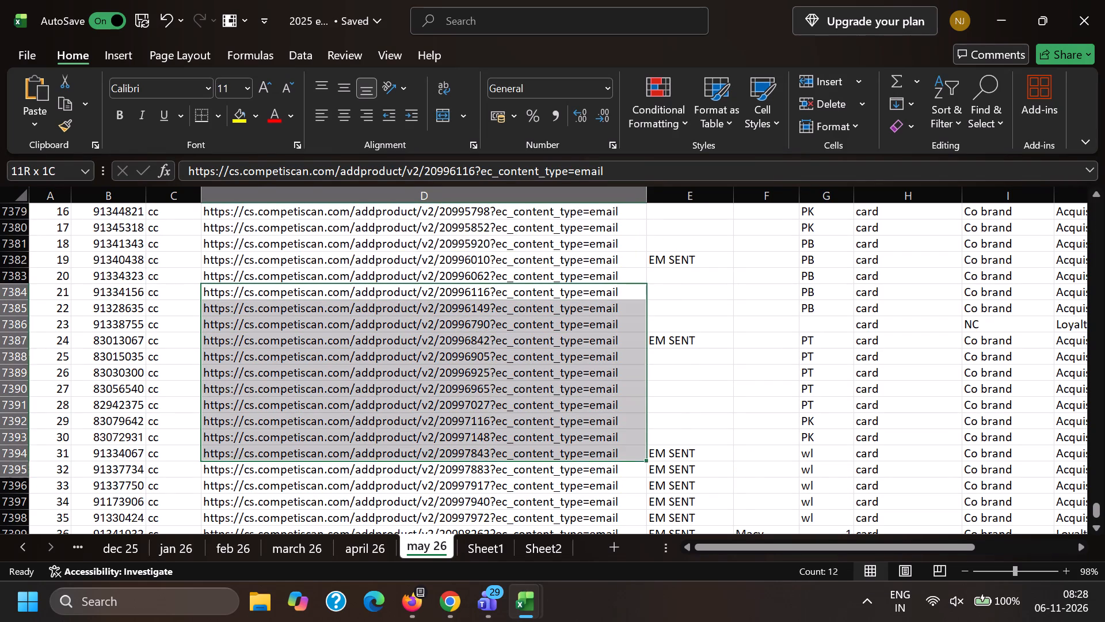
key(shift+Down)
key(shift+Down)
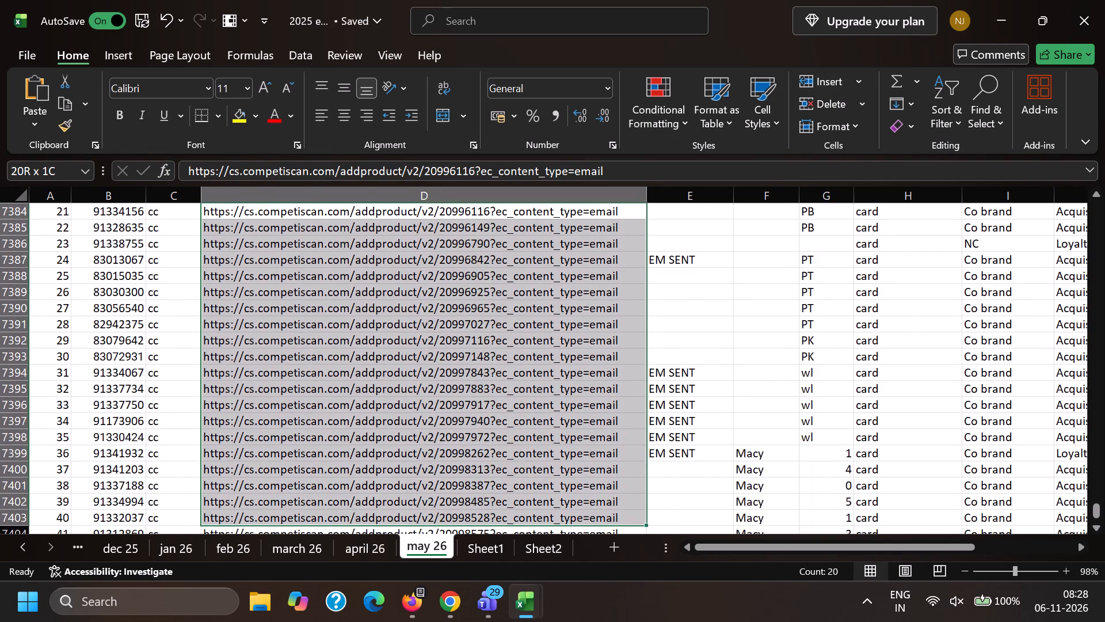
key(ctrl+c)
key(alt+Tab)
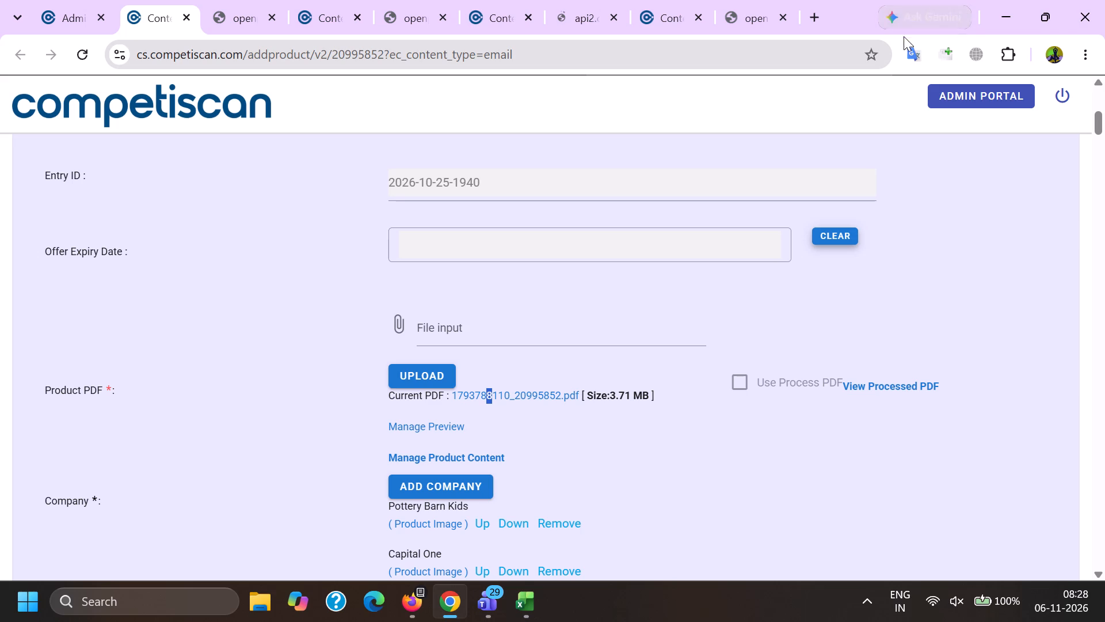
click(950, 55)
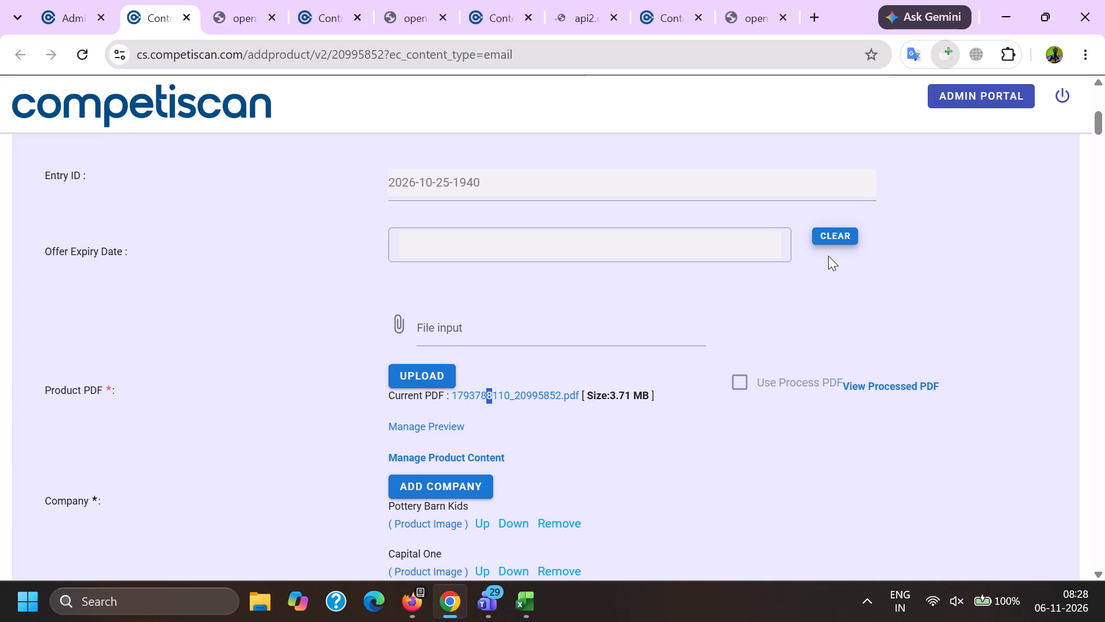
Search the Pottery Barn Kids PDF of record 20995852 for "@".
click(258, 0)
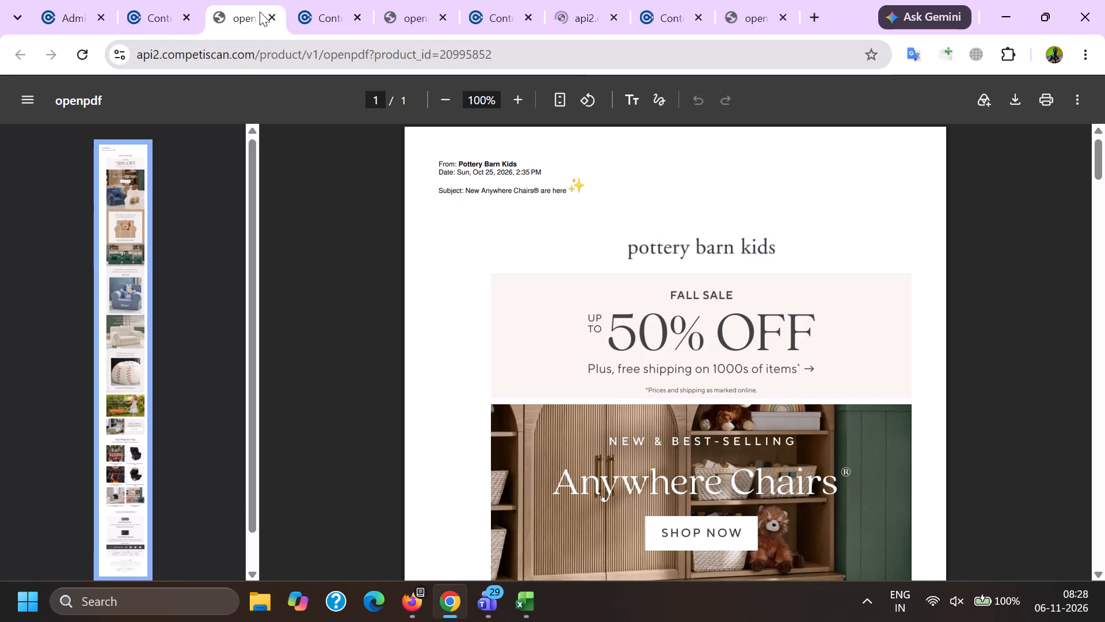
key(ctrl+f)
key(shift+at)
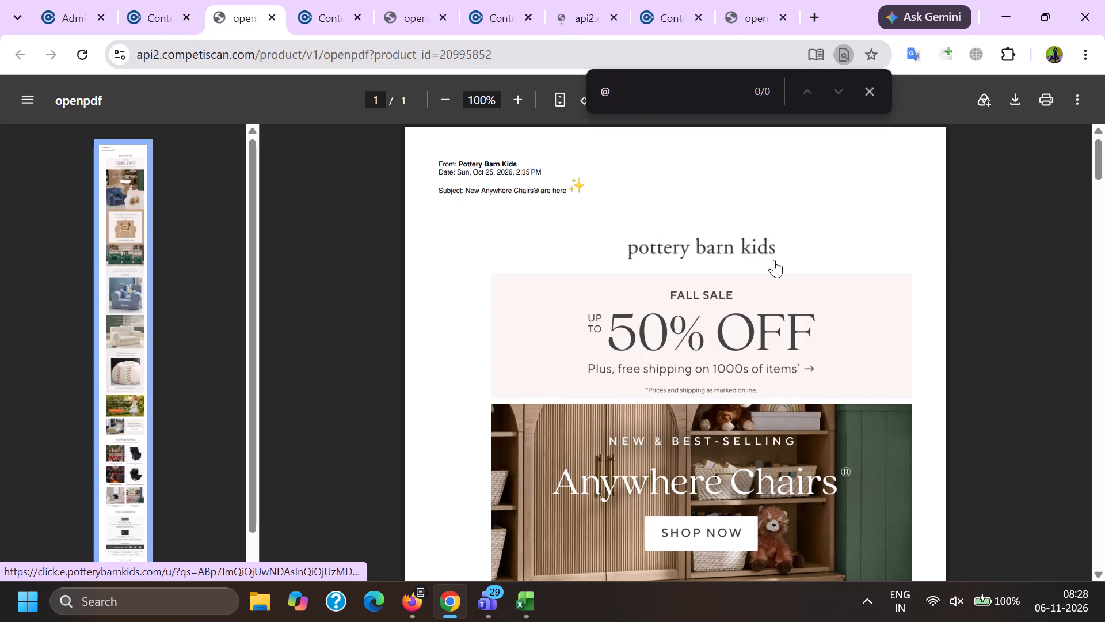
key(Return)
key(Return)
key(Return)
key(Return)
key(Return)
key(Return)
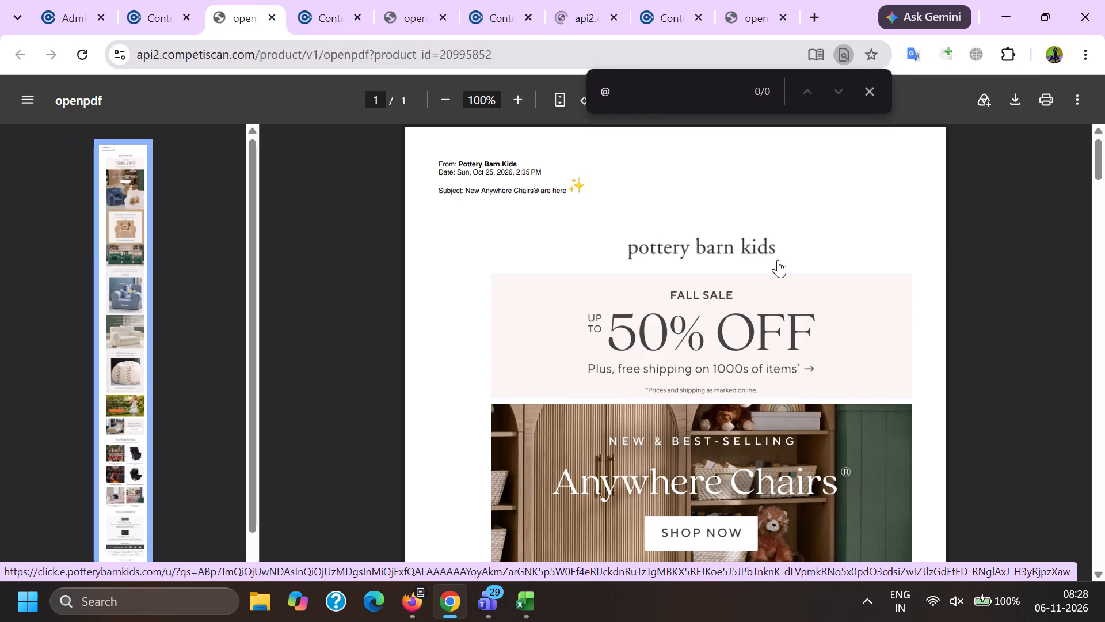
click(184, 0)
scroll(612, 355, down, 5)
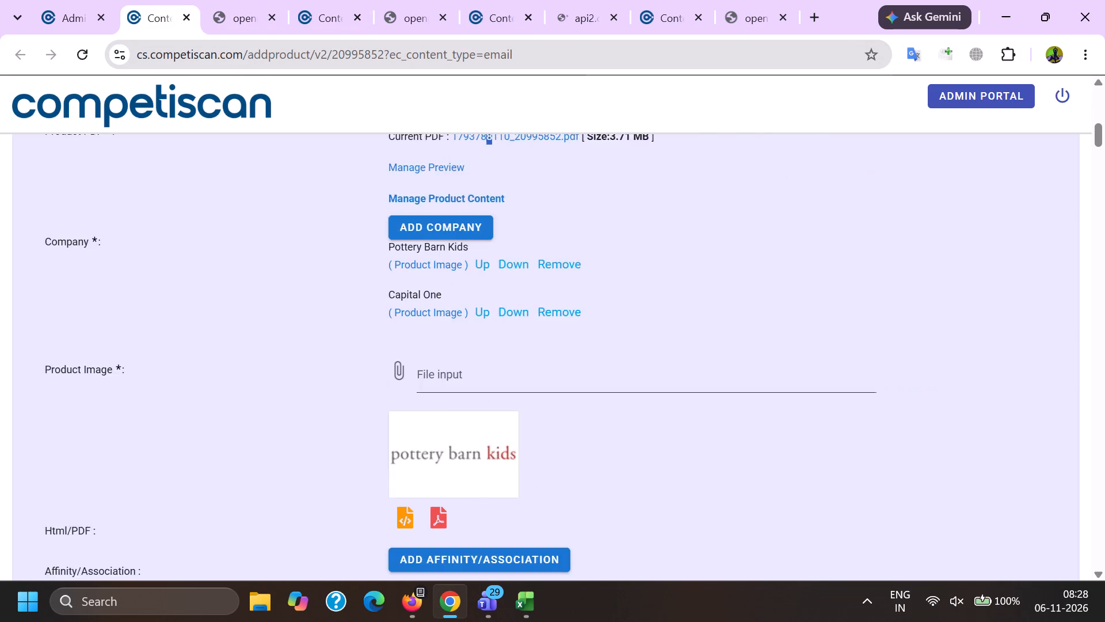
scroll(608, 332, down, 5)
scroll(648, 266, down, 5)
drag(703, 244, 206, 121)
scroll(233, 170, down, 8)
scroll(283, 172, down, 10)
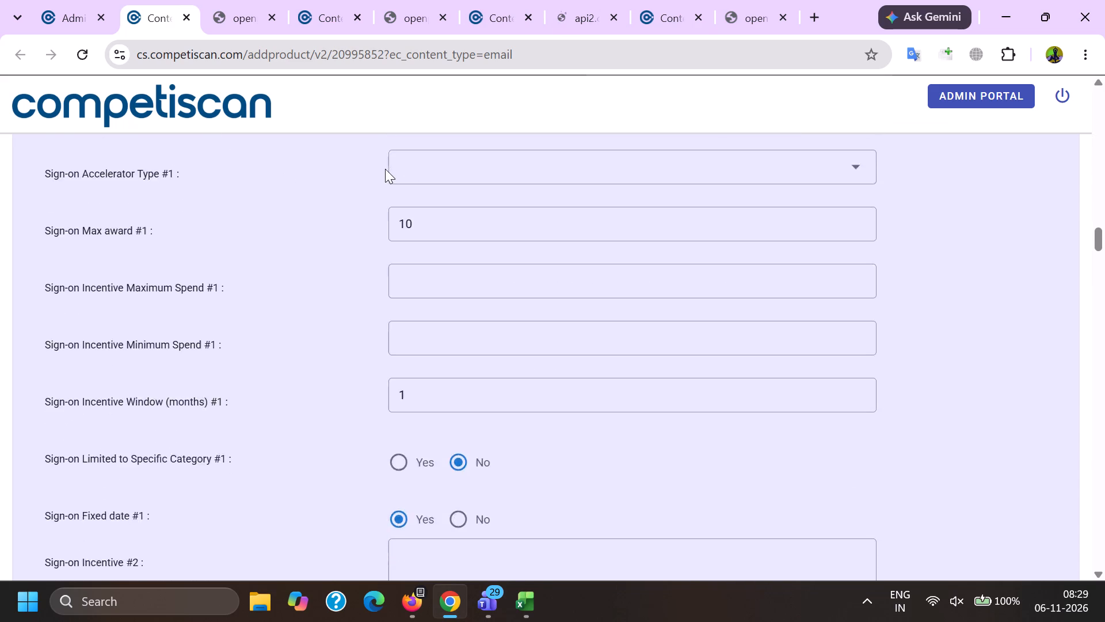
scroll(385, 169, down, 20)
scroll(385, 169, down, 1)
click(306, 293)
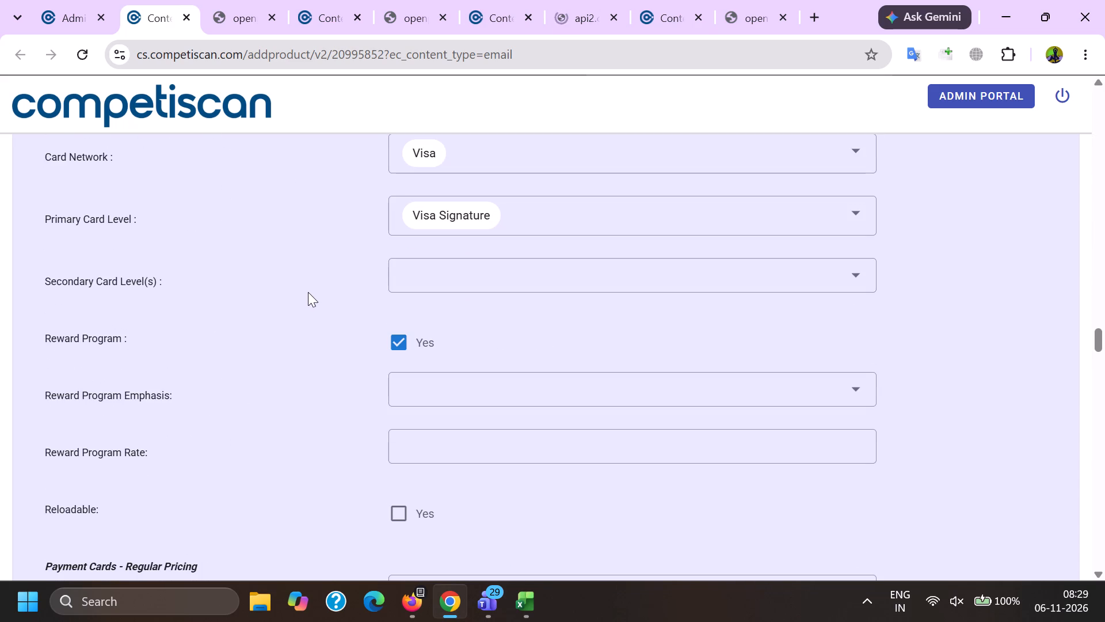
key(End)
scroll(306, 290, up, 6)
double_click(183, 22)
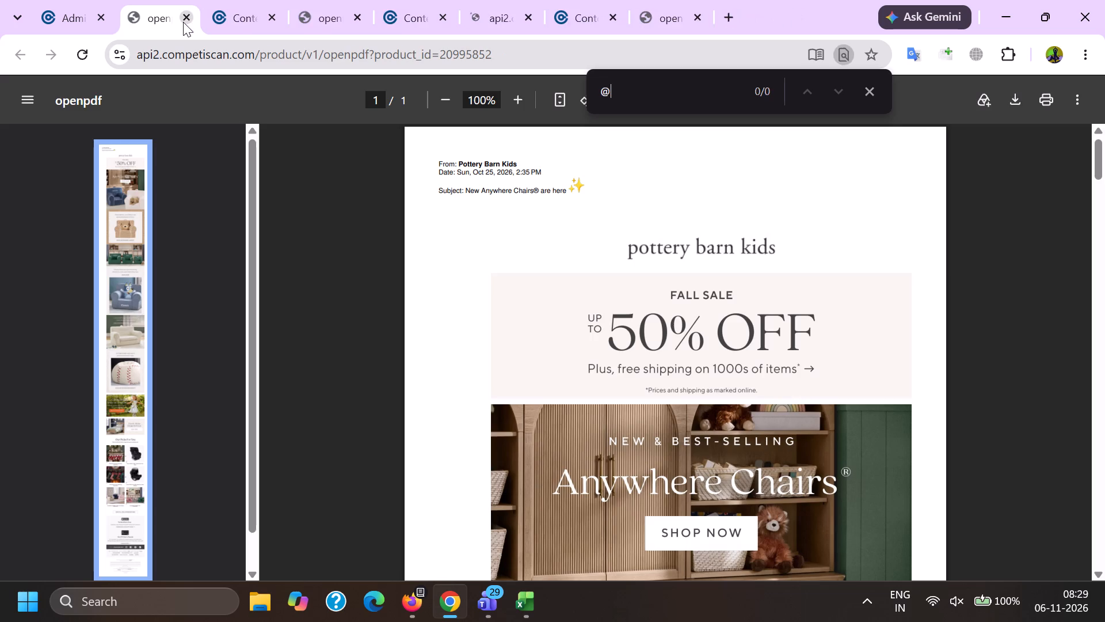
Compare record 20995920's sectors, sign-on and ongoing incentives, and loan and card details with its PDF, and close both.
click(265, 0)
drag(1104, 167, 1104, 621)
click(208, 0)
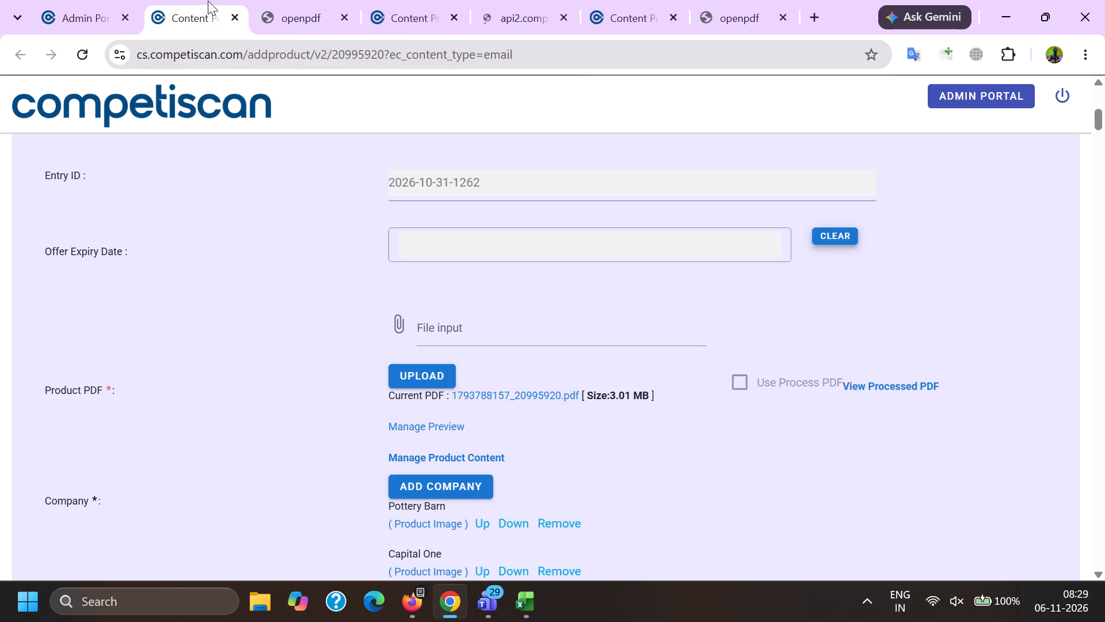
scroll(497, 280, down, 7)
scroll(493, 290, up, 5)
scroll(433, 328, down, 6)
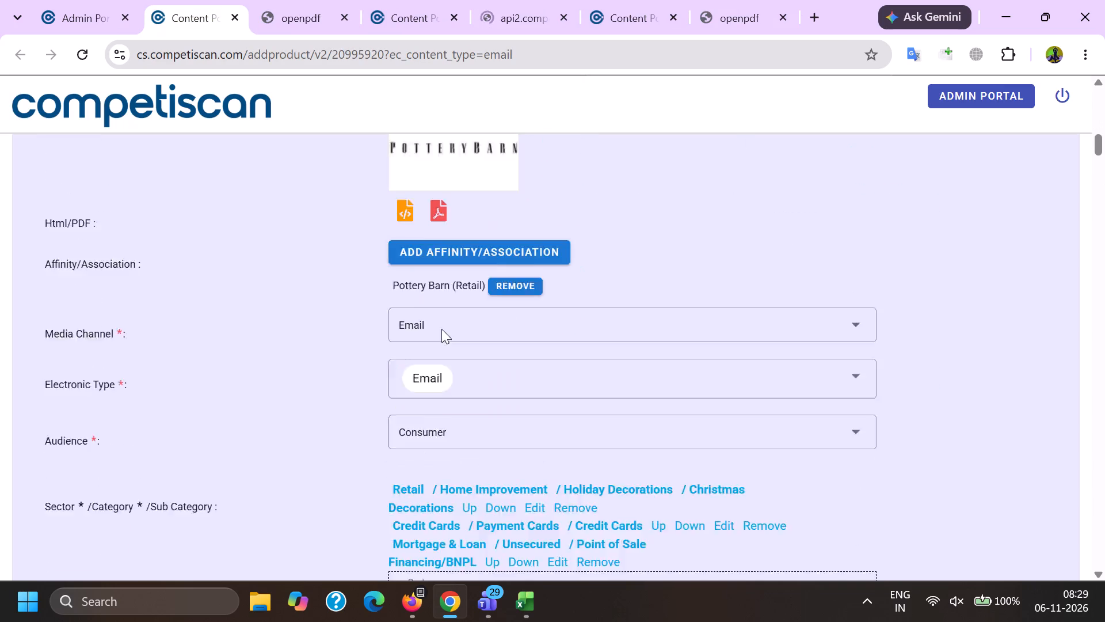
scroll(459, 253, down, 2)
scroll(604, 328, down, 5)
drag(672, 350, 52, 295)
scroll(260, 310, down, 11)
scroll(319, 275, down, 13)
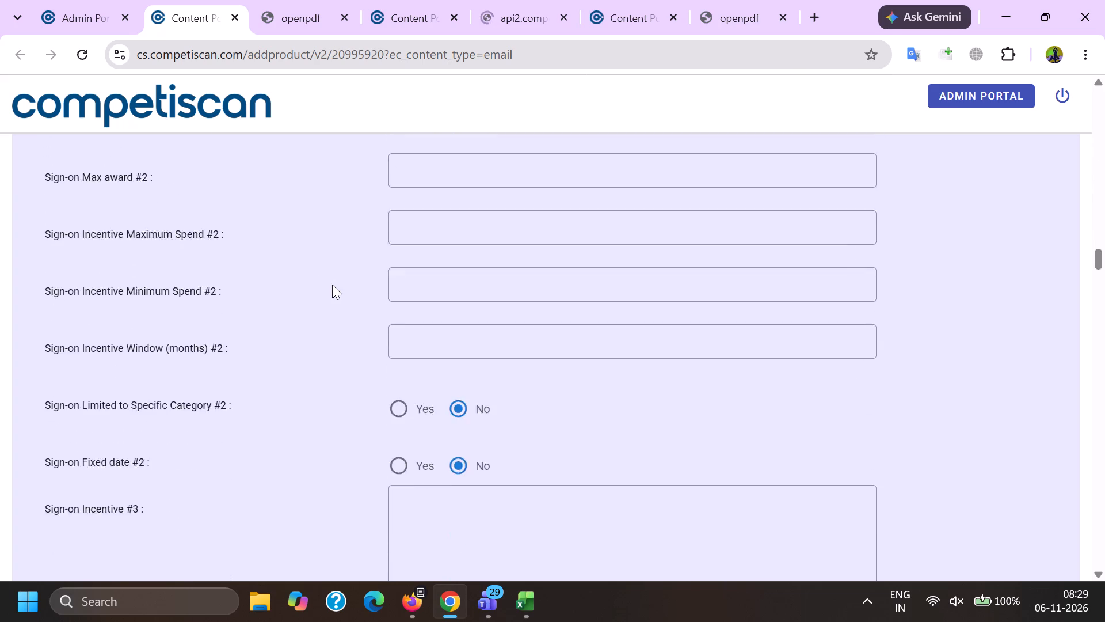
scroll(332, 285, up, 12)
scroll(629, 344, up, 5)
drag(785, 428, 274, 365)
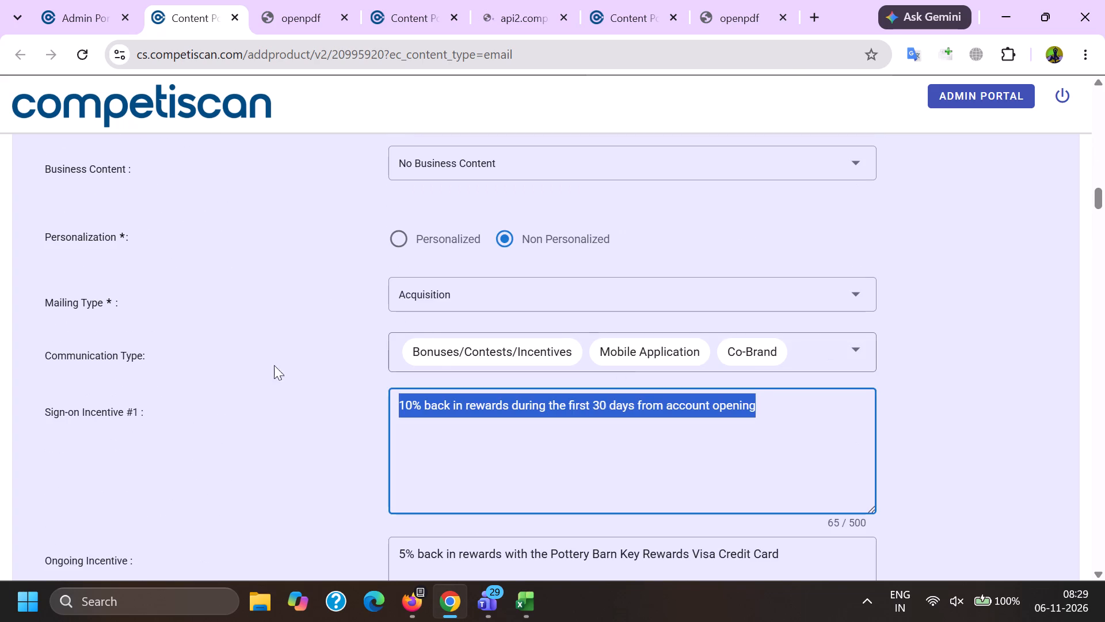
drag(274, 365, 287, 365)
scroll(589, 278, down, 3)
drag(839, 326, 260, 216)
scroll(348, 250, down, 13)
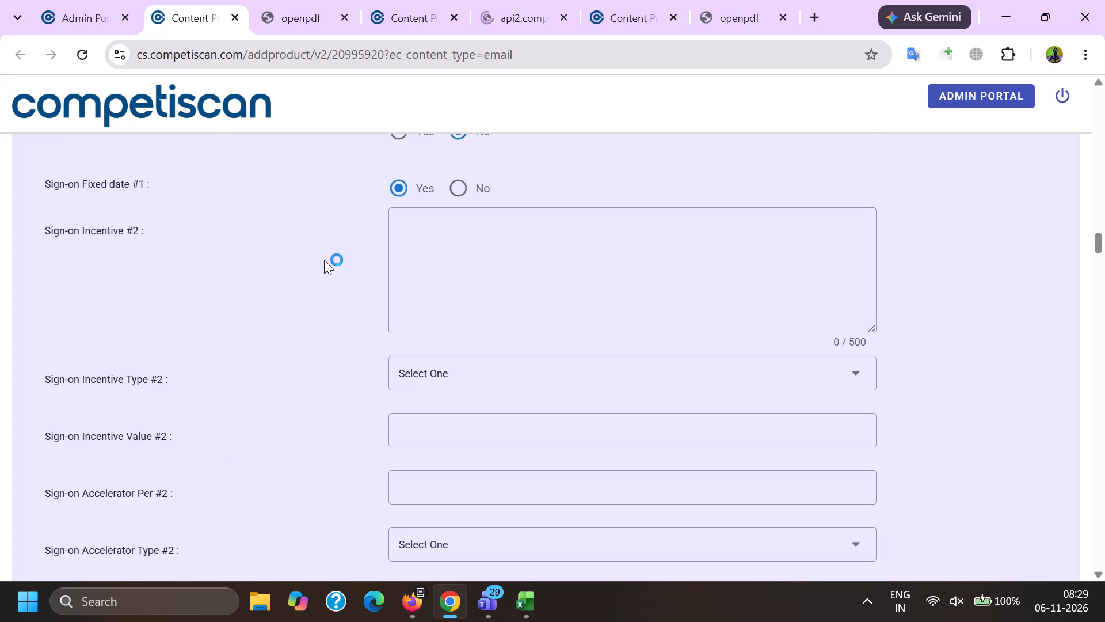
scroll(324, 260, down, 20)
scroll(324, 260, down, 12)
click(345, 260)
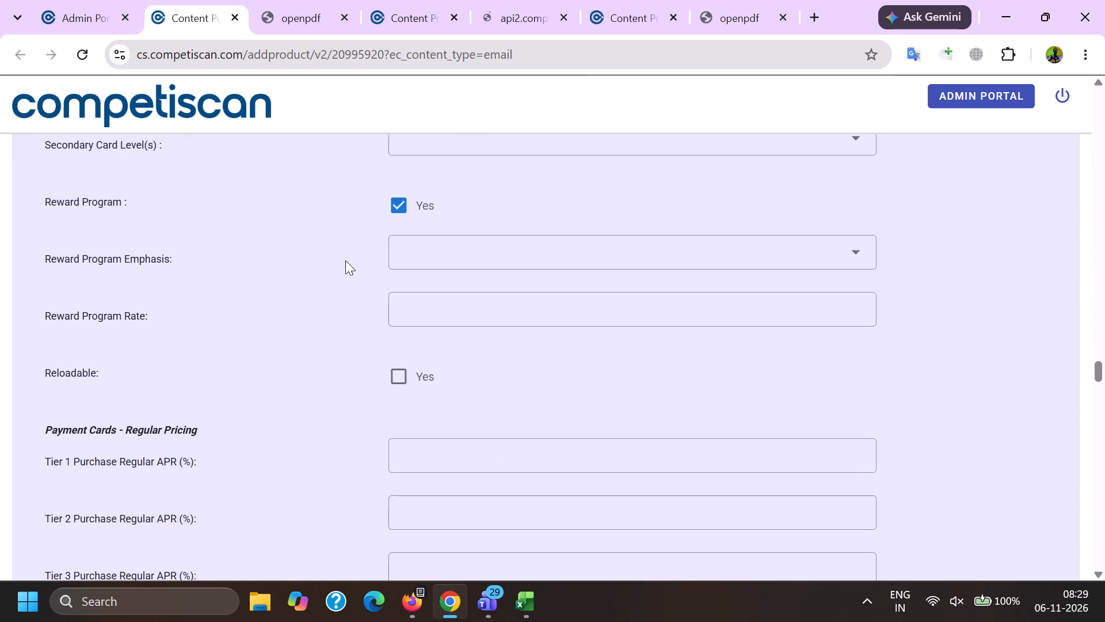
key(End)
scroll(345, 261, up, 17)
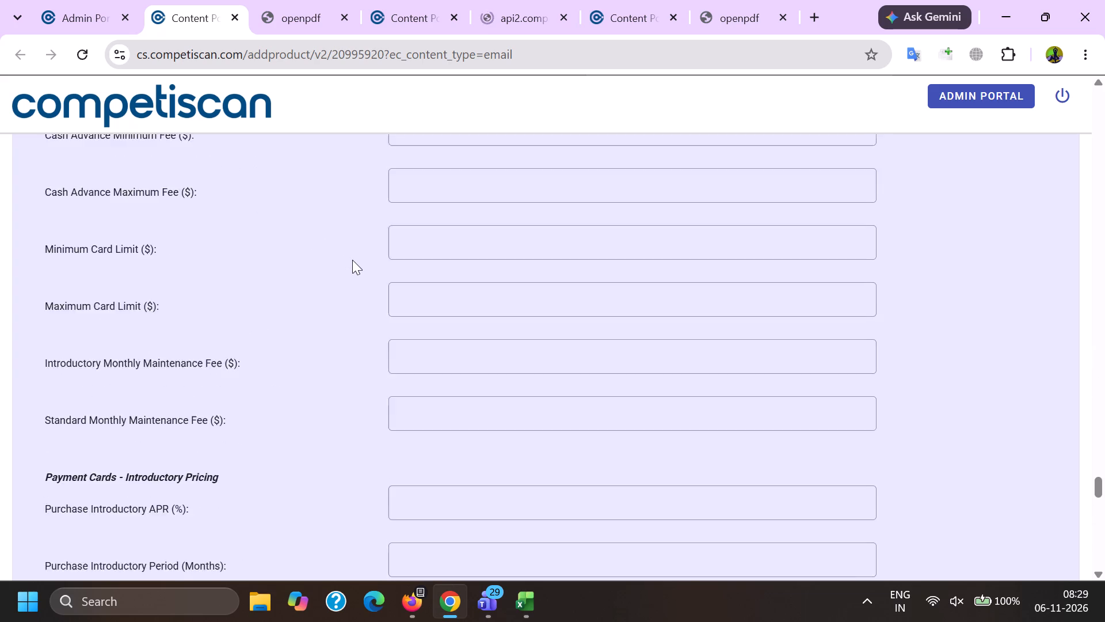
scroll(352, 260, up, 20)
scroll(352, 260, up, 20)
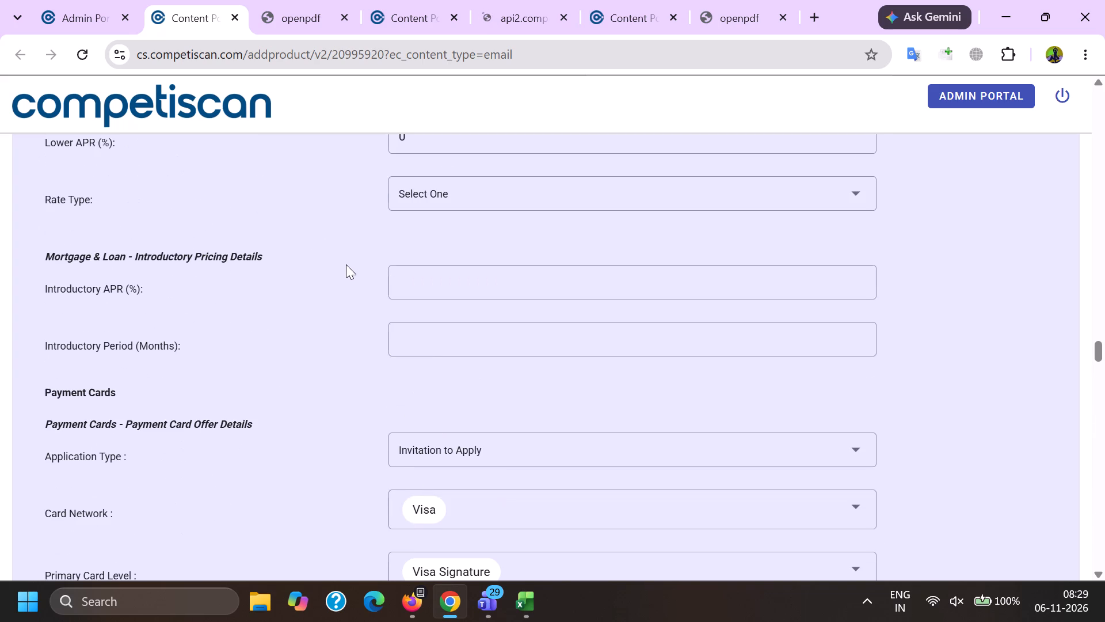
double_click(234, 13)
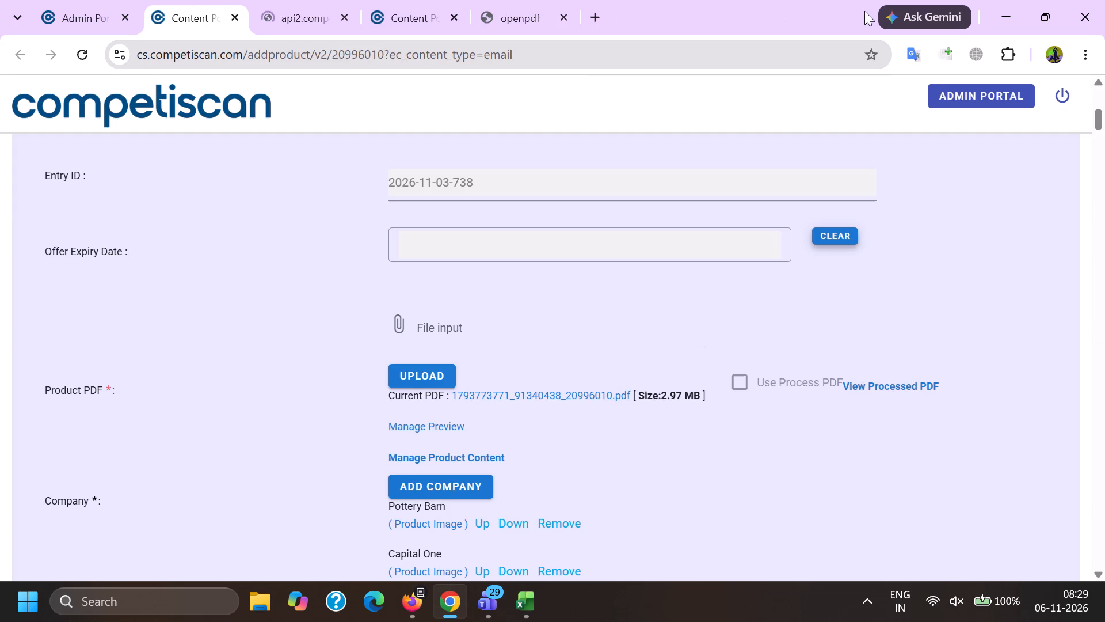
Open the 20 copied record URLs, 20996116 through 20998528, in separate tabs with the URL list extension.
click(940, 54)
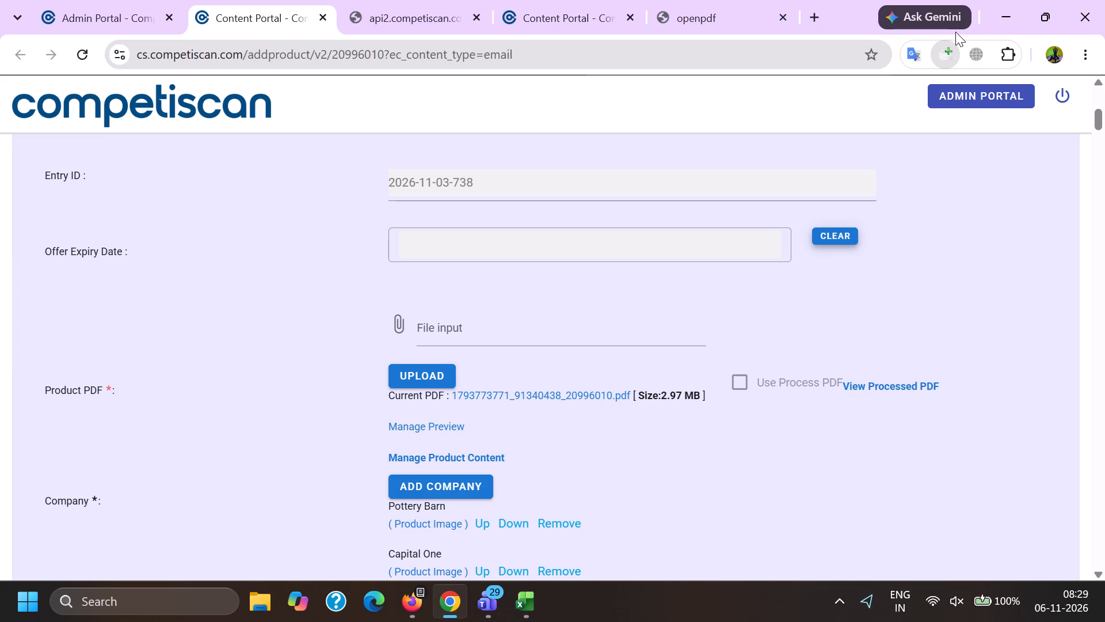
double_click(940, 58)
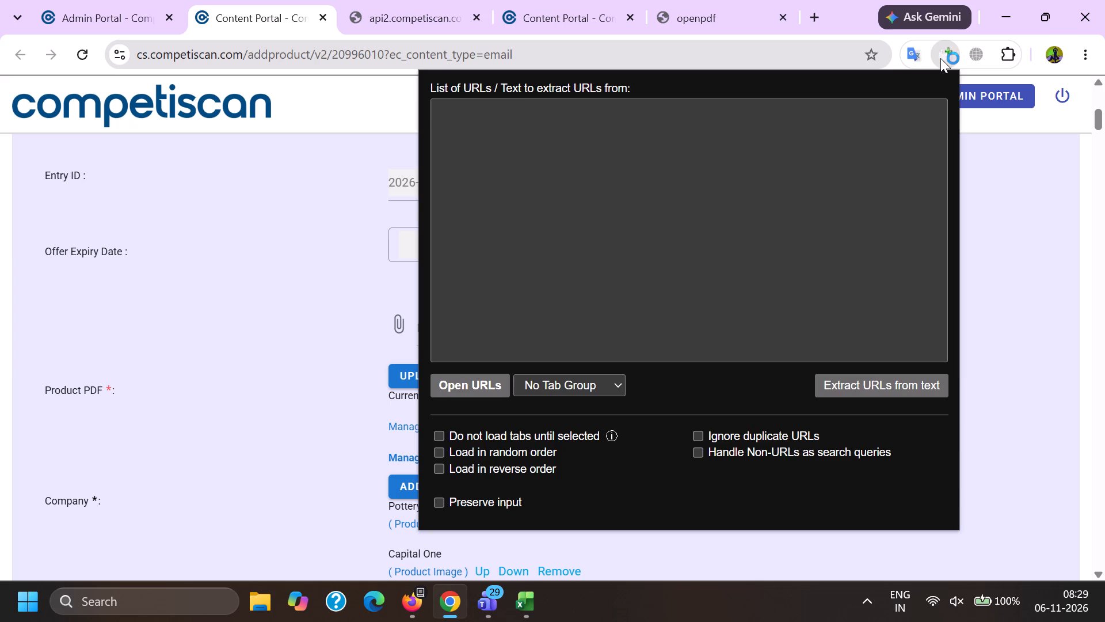
click(824, 189)
key(ctrl+v)
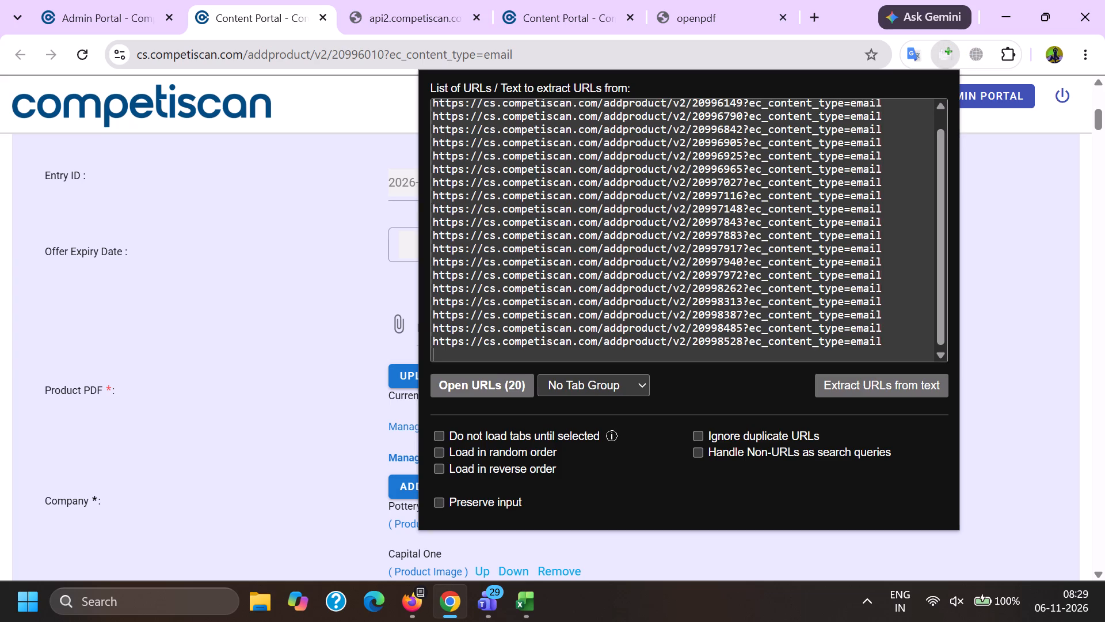
click(520, 380)
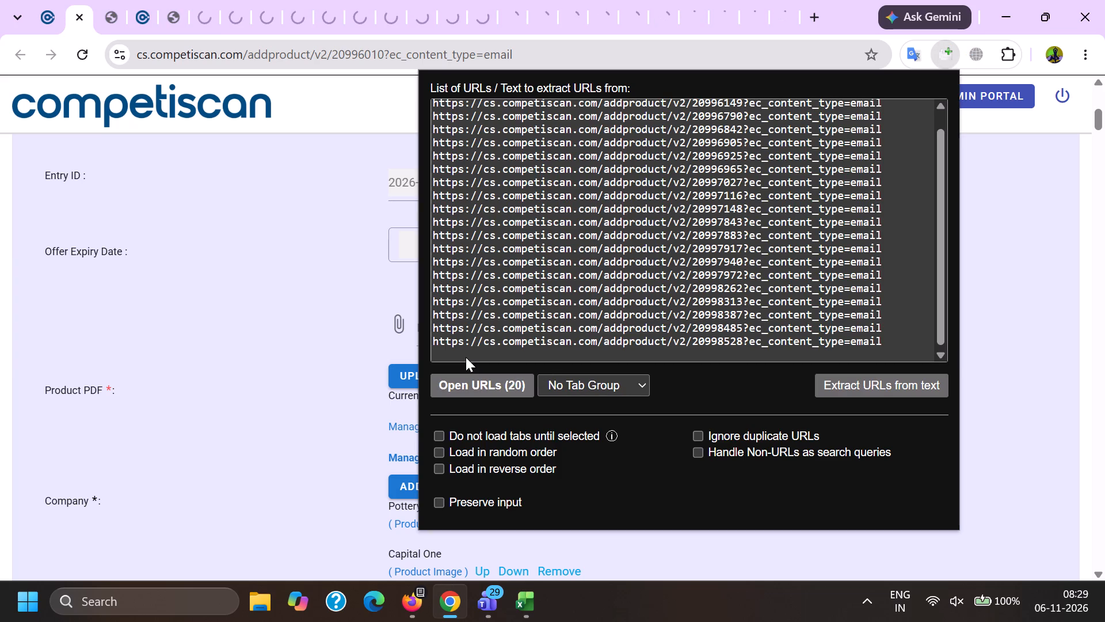
click(49, 298)
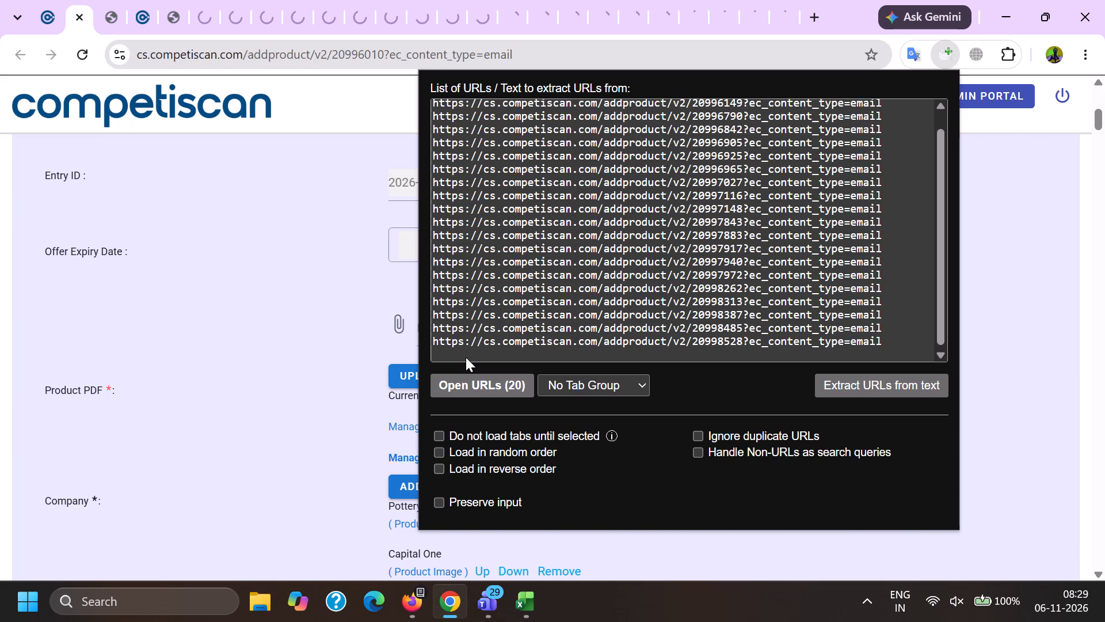
click(105, 0)
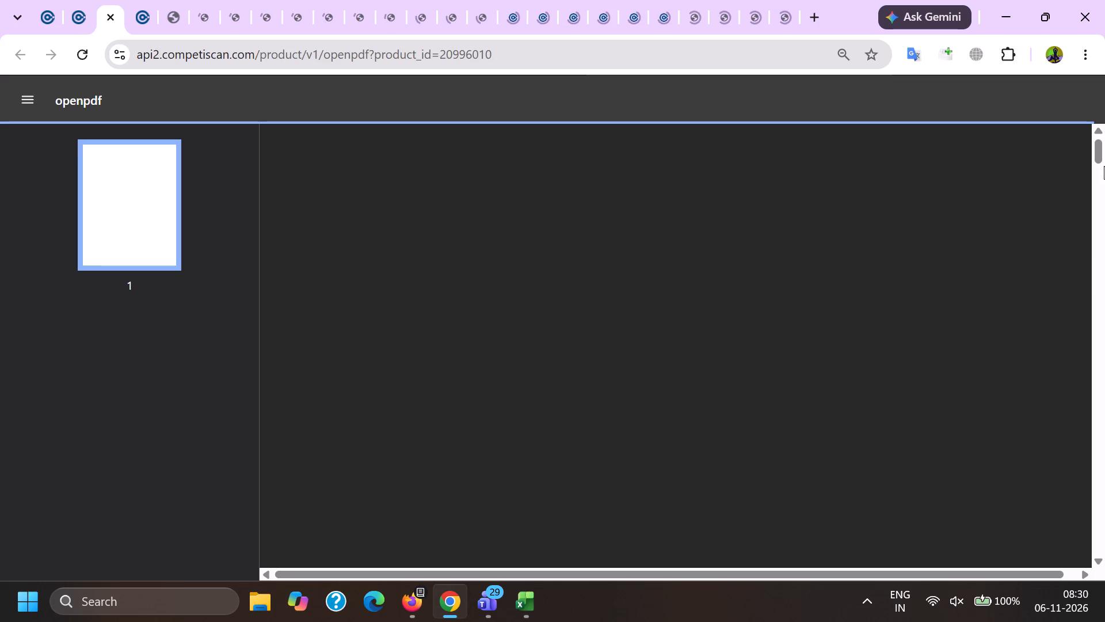
drag(1100, 149, 947, 523)
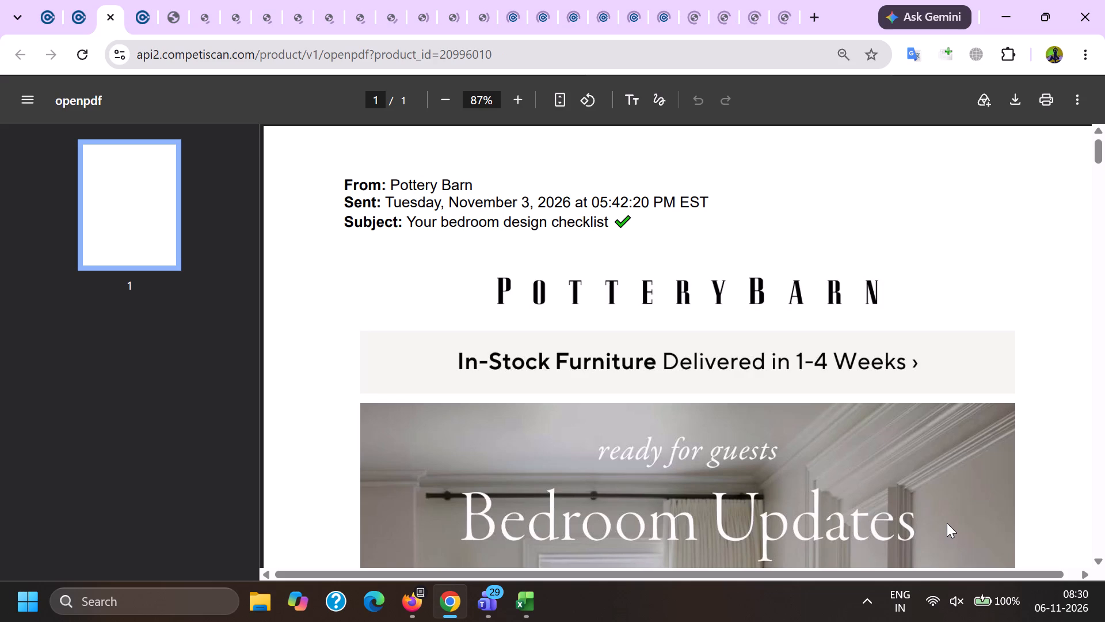
drag(947, 523, 1104, 596)
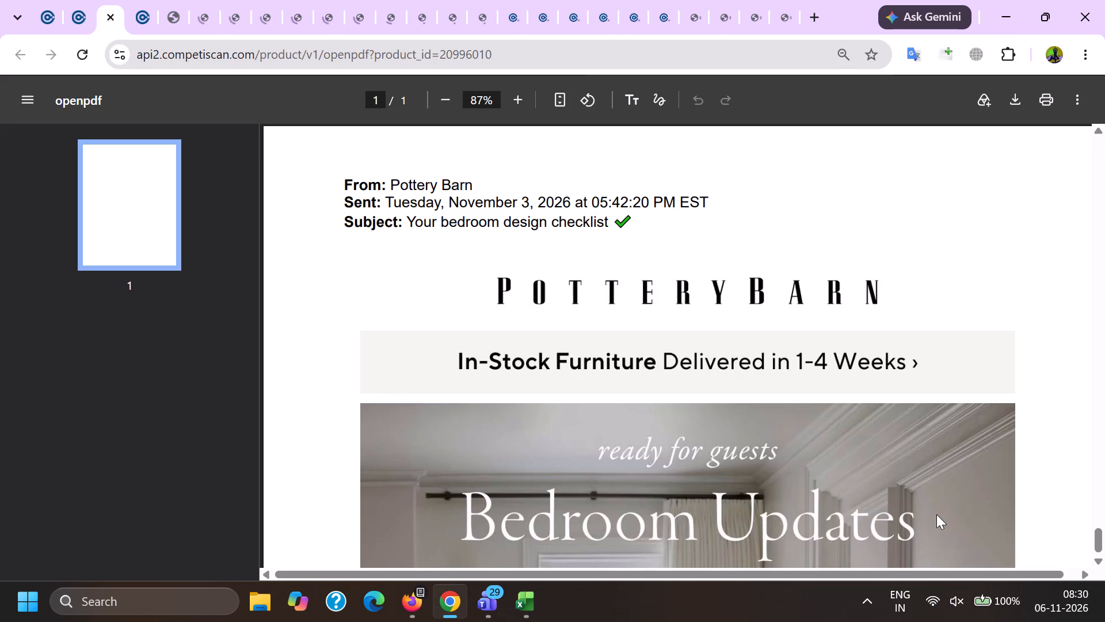
click(33, 94)
click(33, 94)
click(1096, 151)
click(1096, 151)
click(74, 0)
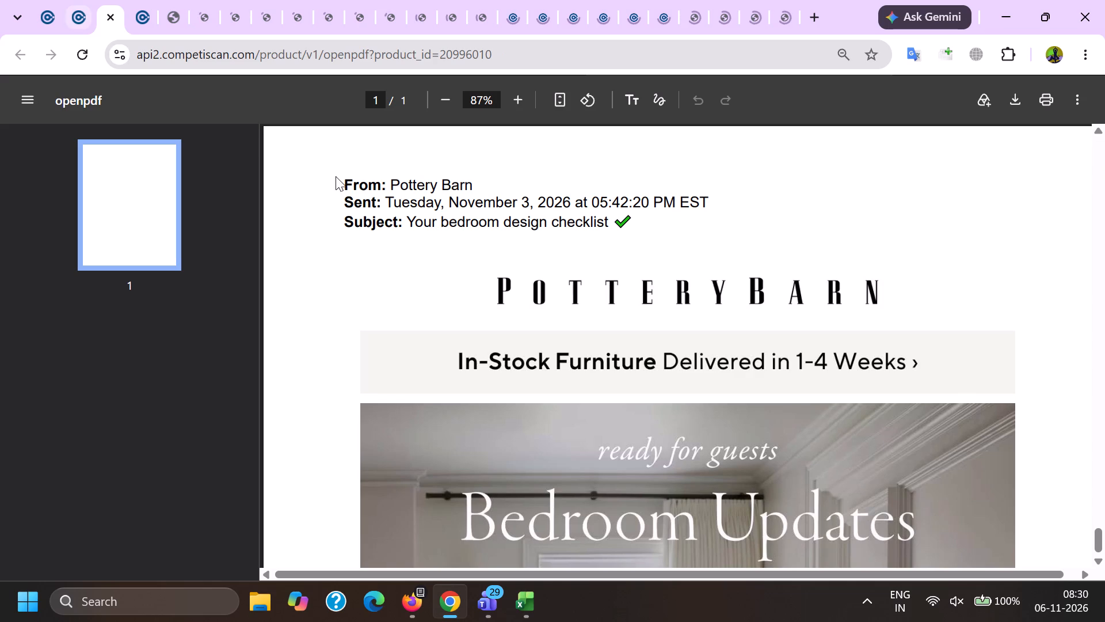
scroll(458, 337, down, 9)
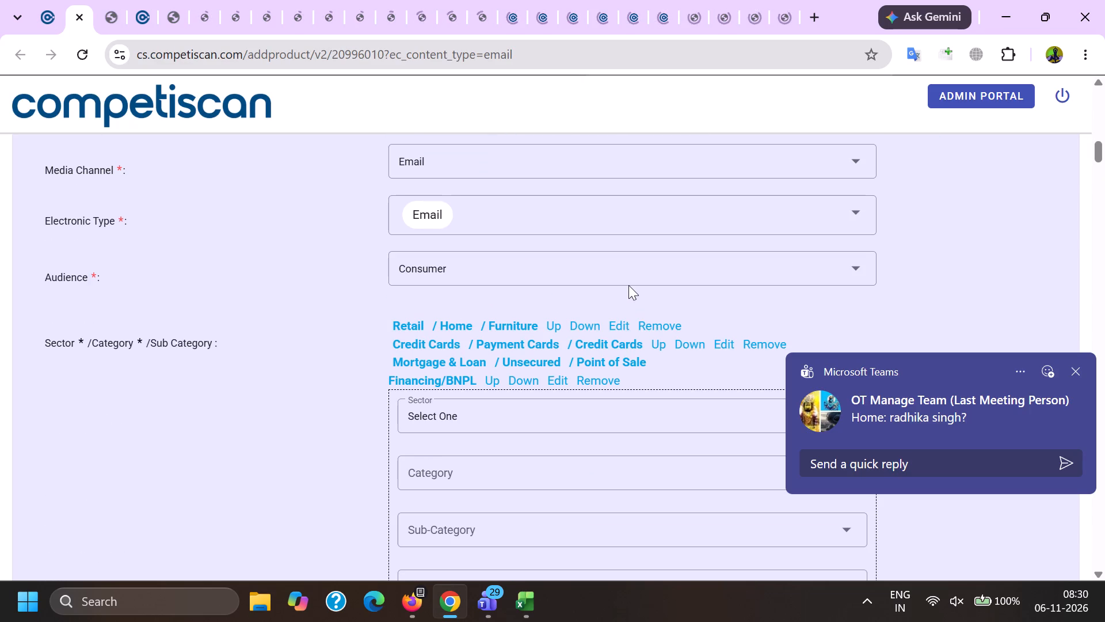
scroll(628, 285, down, 6)
drag(689, 306, 196, 250)
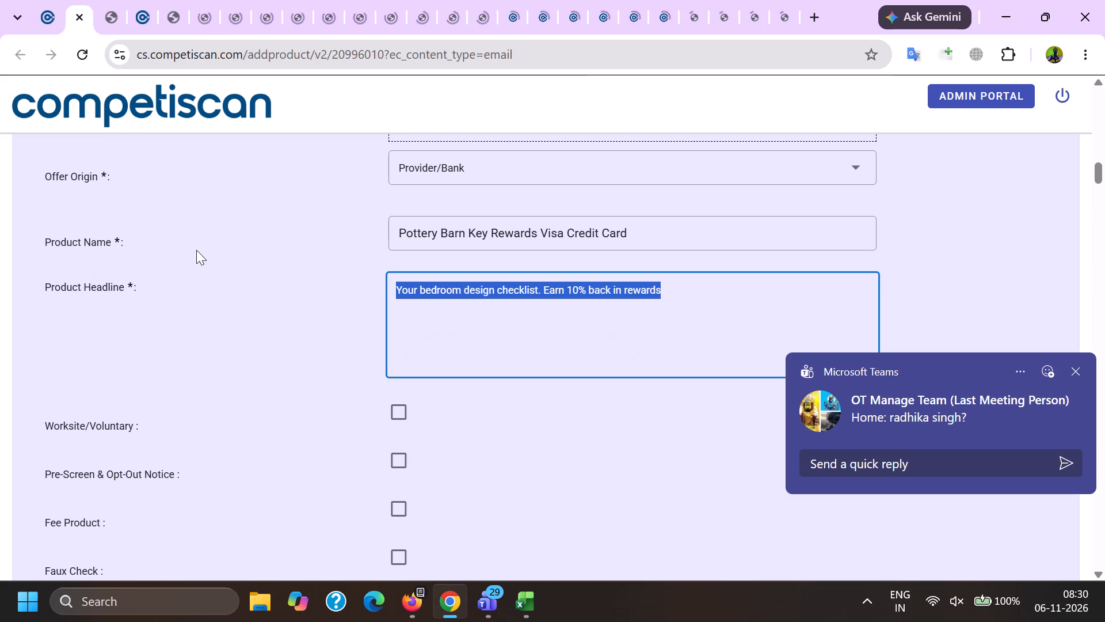
scroll(234, 266, down, 6)
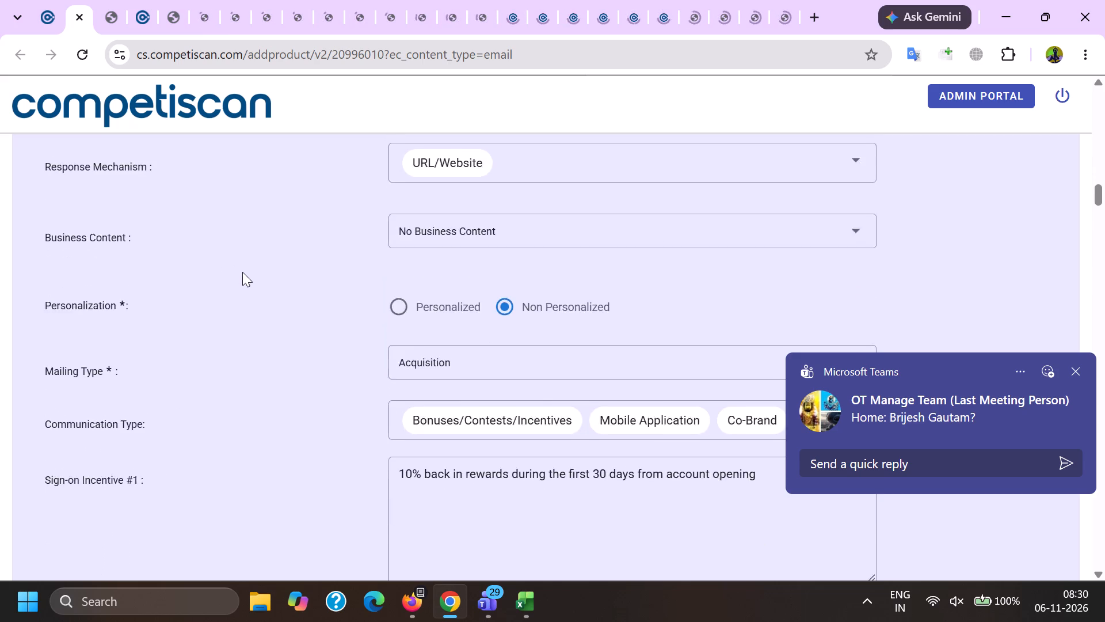
scroll(242, 272, down, 4)
scroll(242, 272, down, 20)
scroll(242, 272, down, 1)
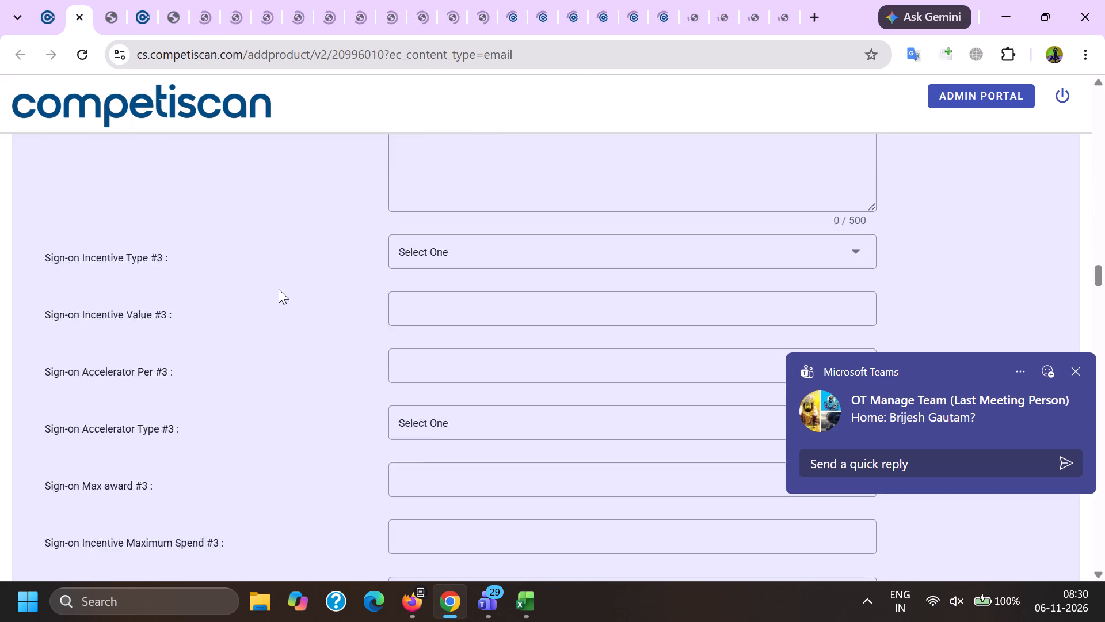
scroll(279, 289, down, 20)
scroll(279, 289, down, 1)
click(282, 298)
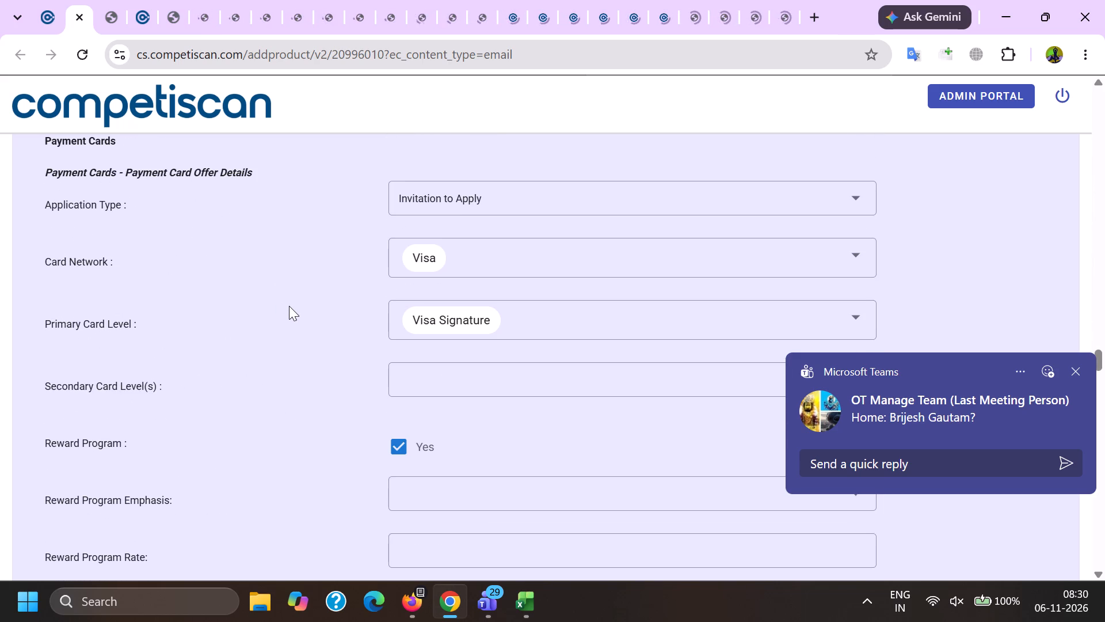
key(End)
scroll(289, 306, up, 6)
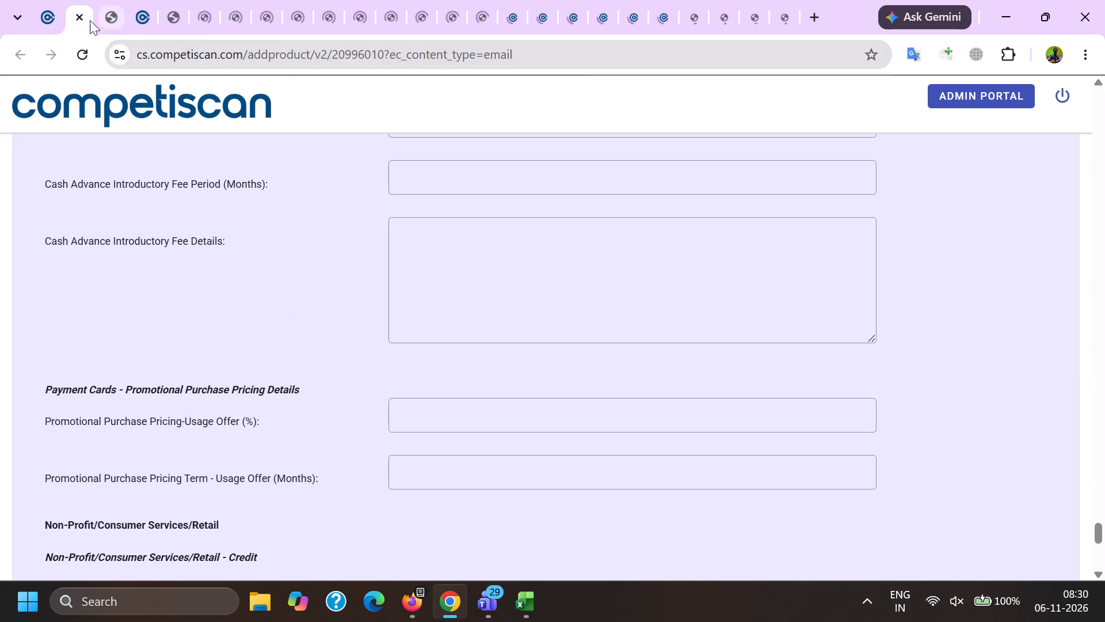
click(84, 18)
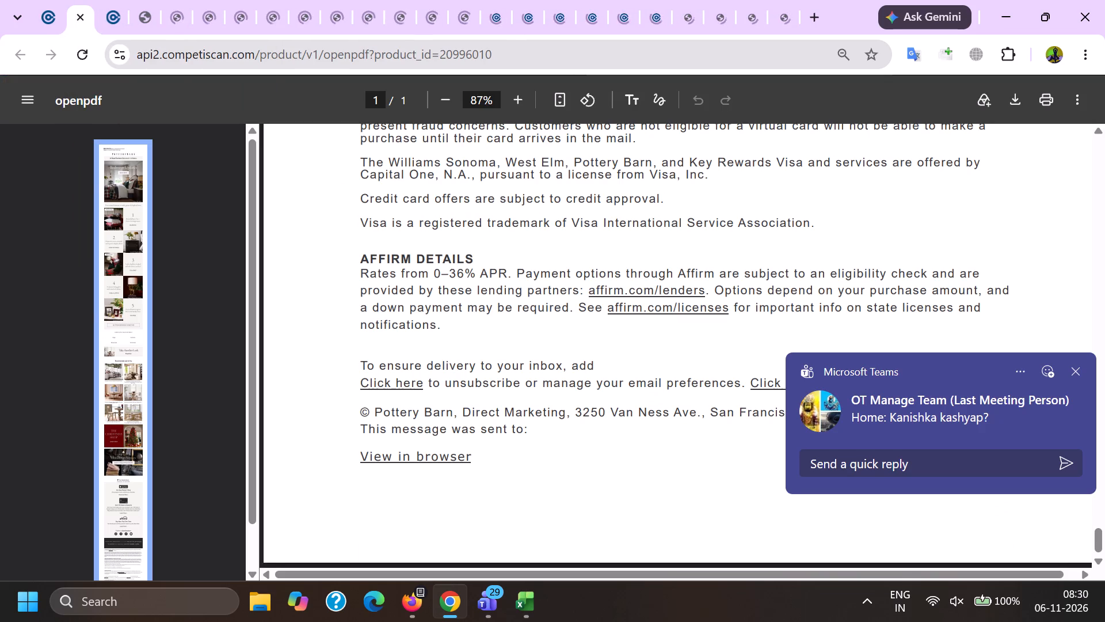
click(85, 20)
Compare record 20996062's affiliation, sectors and product headline with its Pottery Barn PDF, including the rewards and Affirm terms.
click(106, 0)
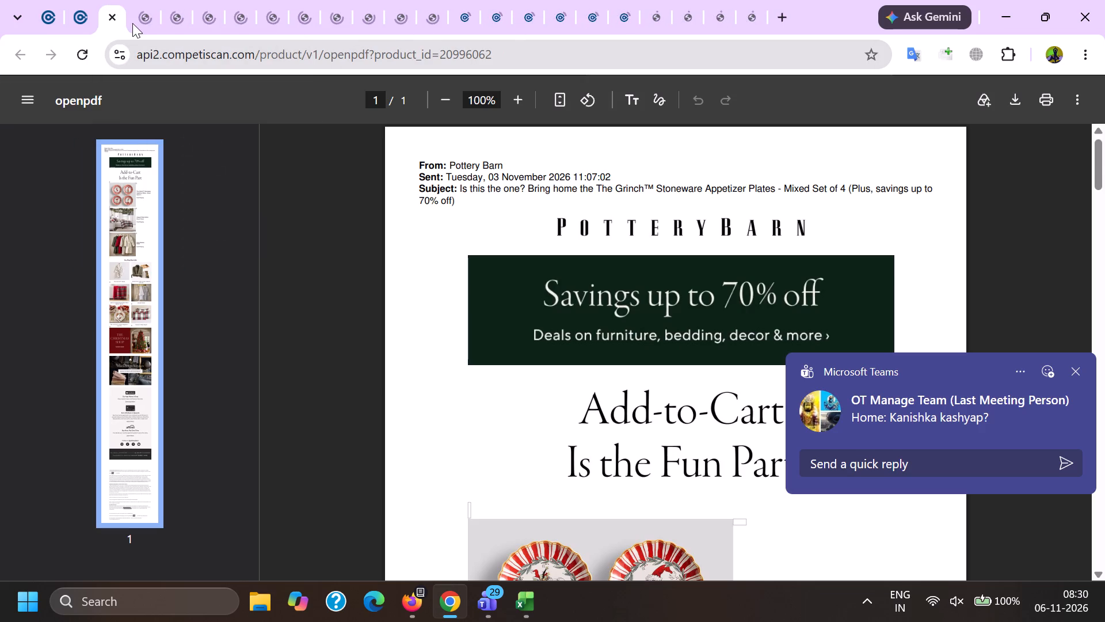
drag(1104, 153, 1096, 621)
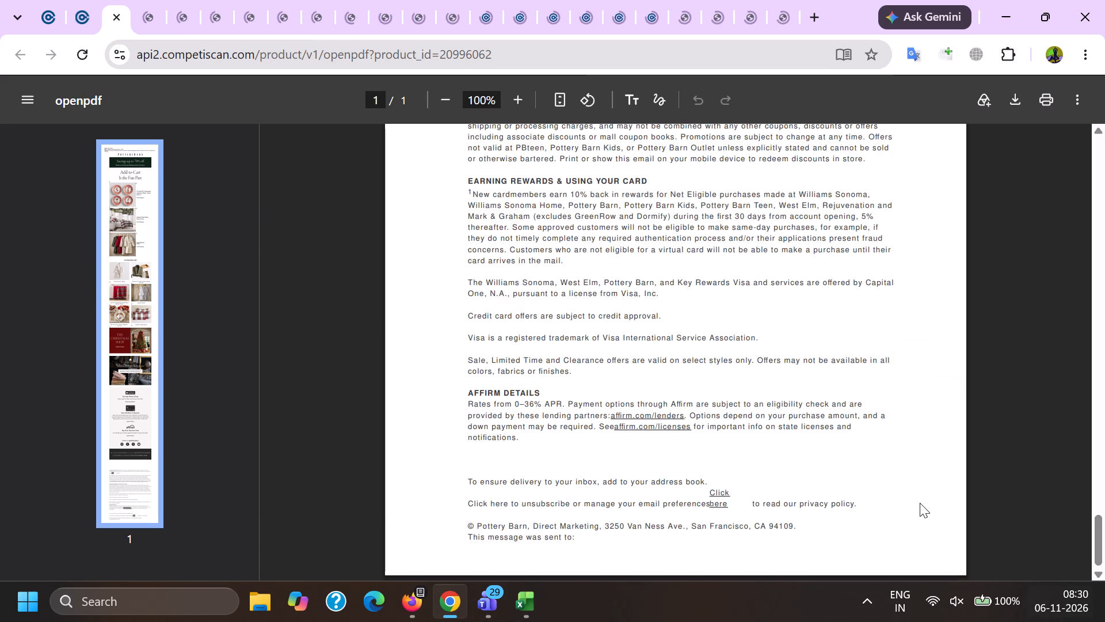
click(87, 0)
scroll(608, 455, down, 6)
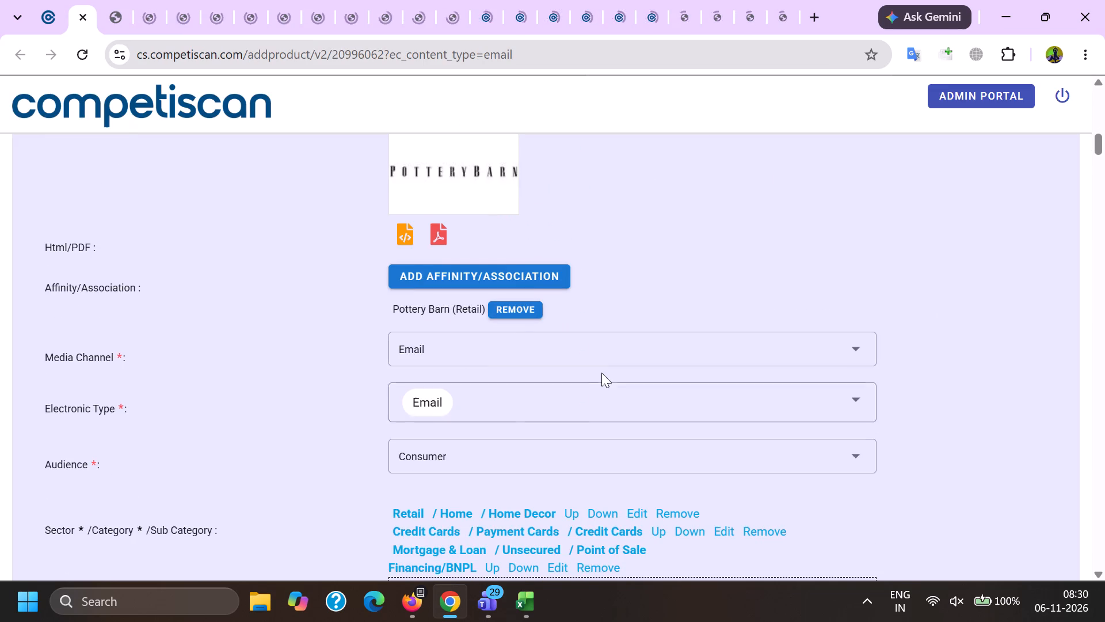
scroll(601, 372, down, 6)
drag(670, 495, 172, 367)
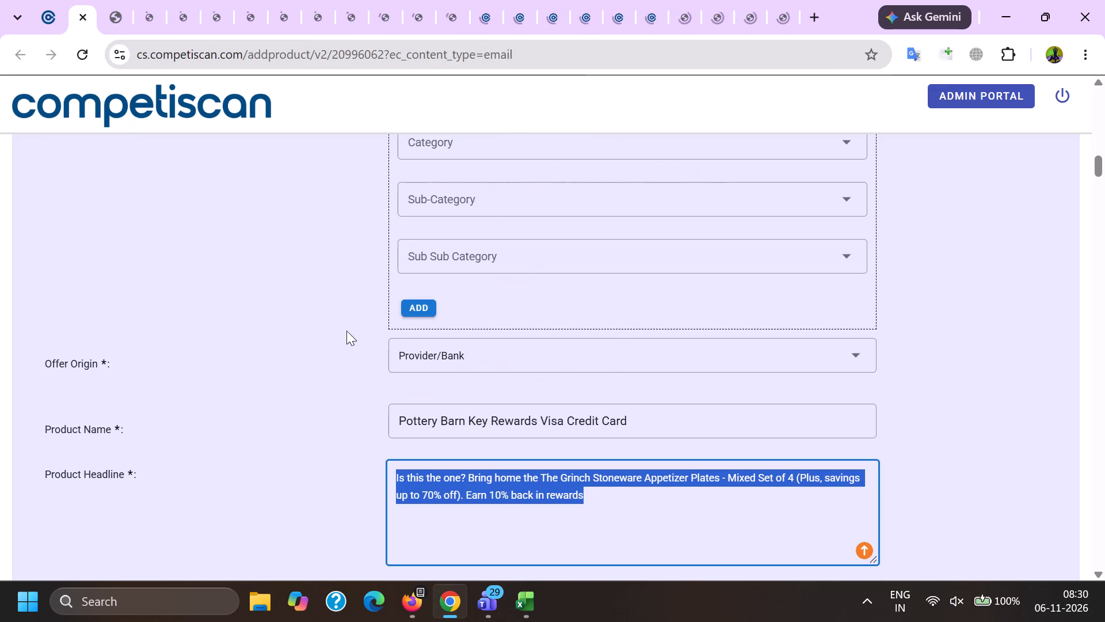
scroll(355, 327, down, 12)
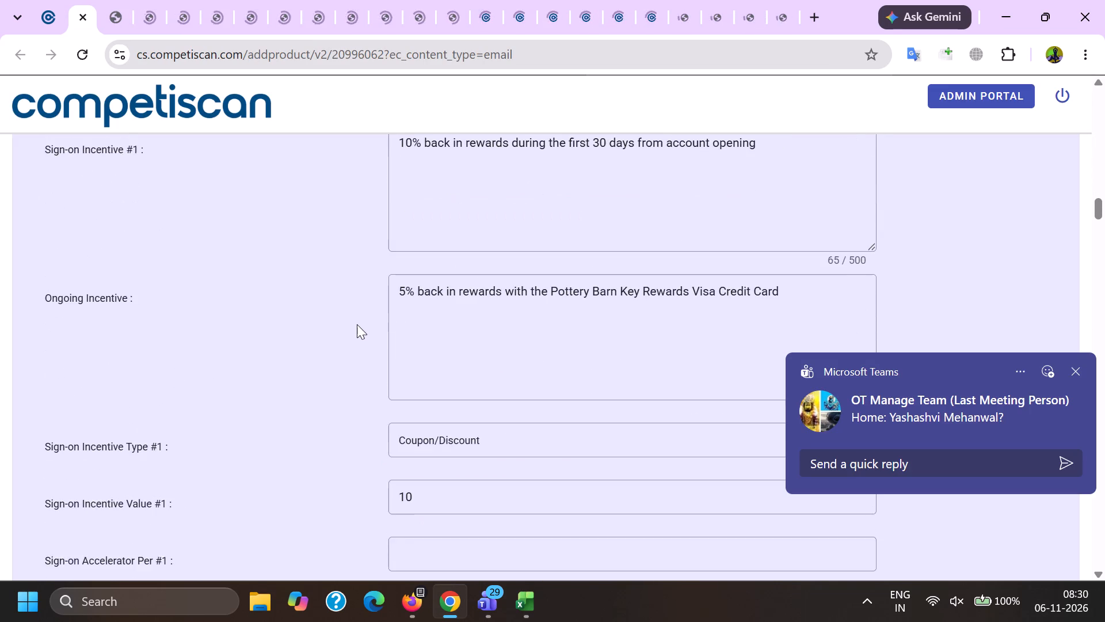
scroll(357, 321, down, 19)
scroll(362, 316, up, 1)
scroll(362, 316, down, 5)
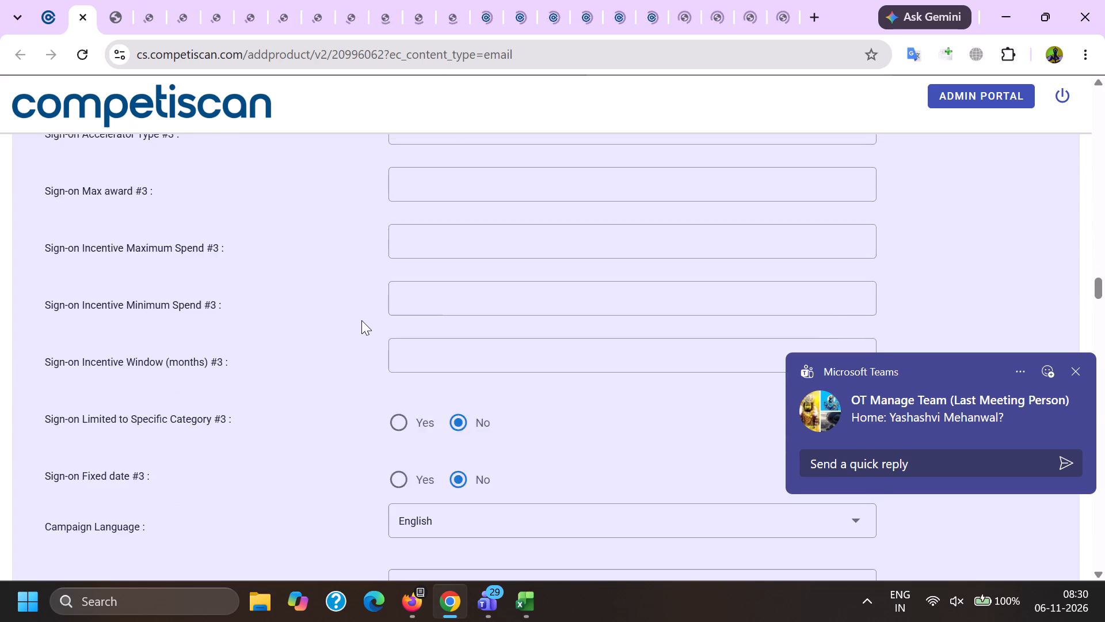
scroll(361, 320, down, 18)
click(325, 368)
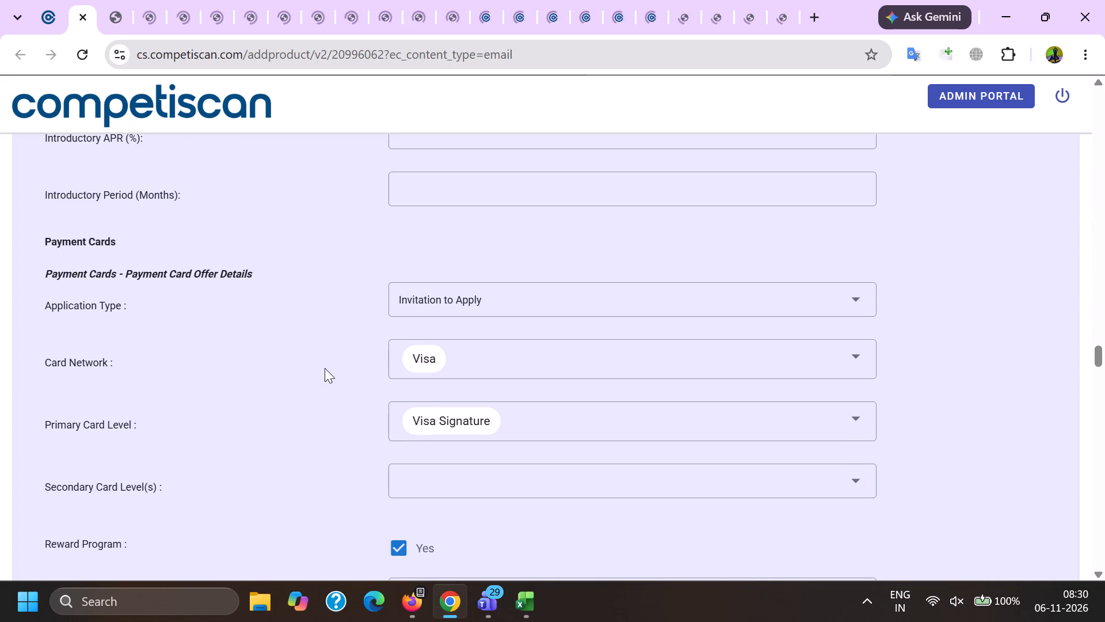
key(End)
scroll(324, 367, up, 7)
click(89, 20)
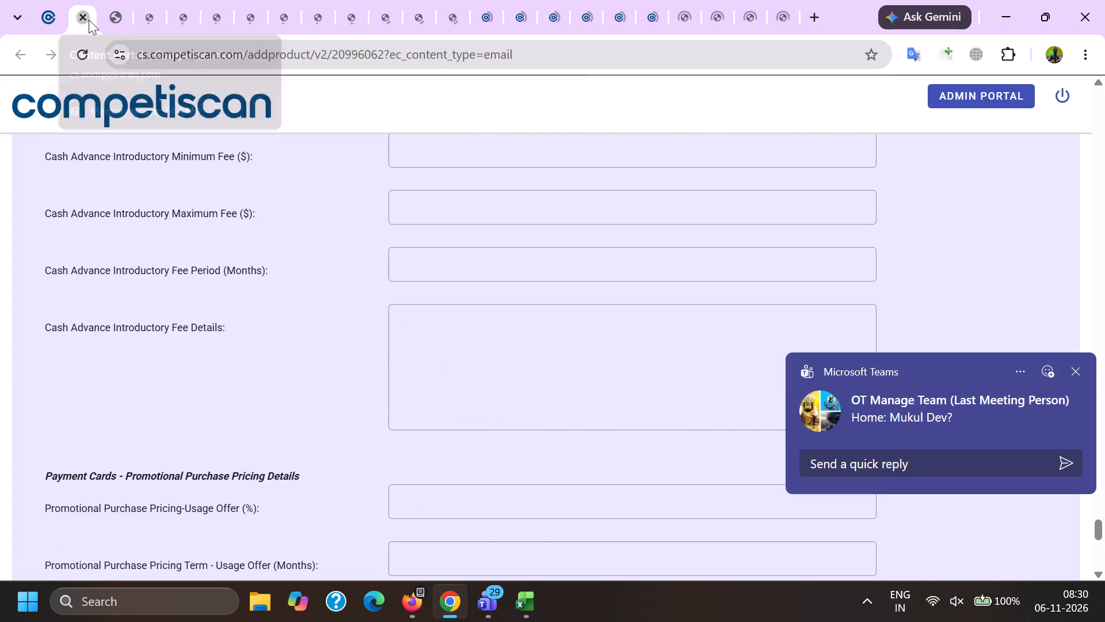
click(89, 20)
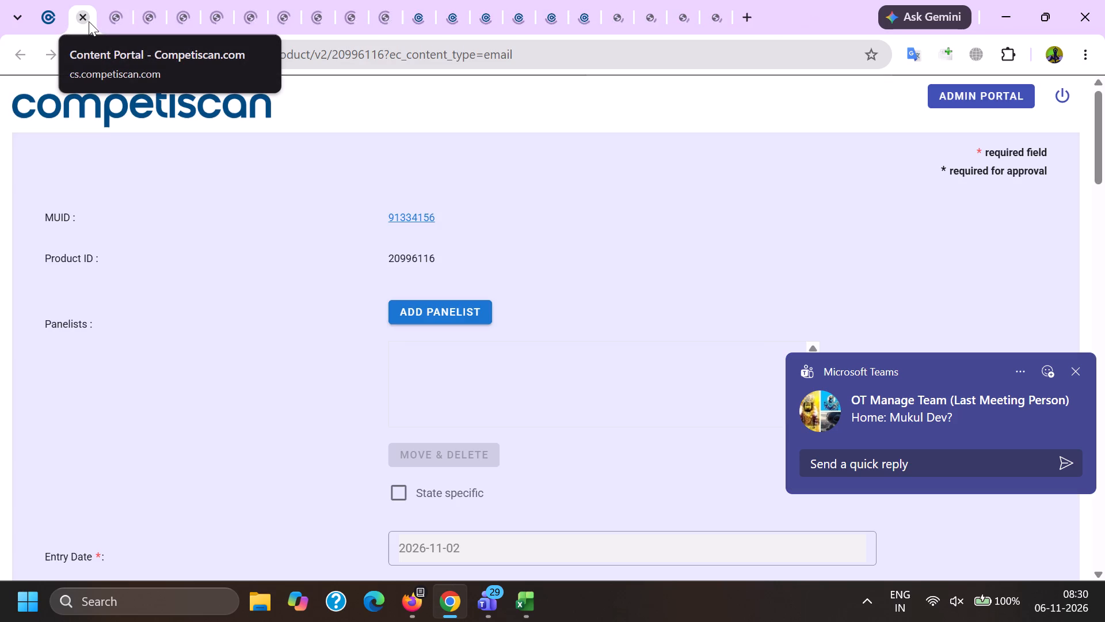
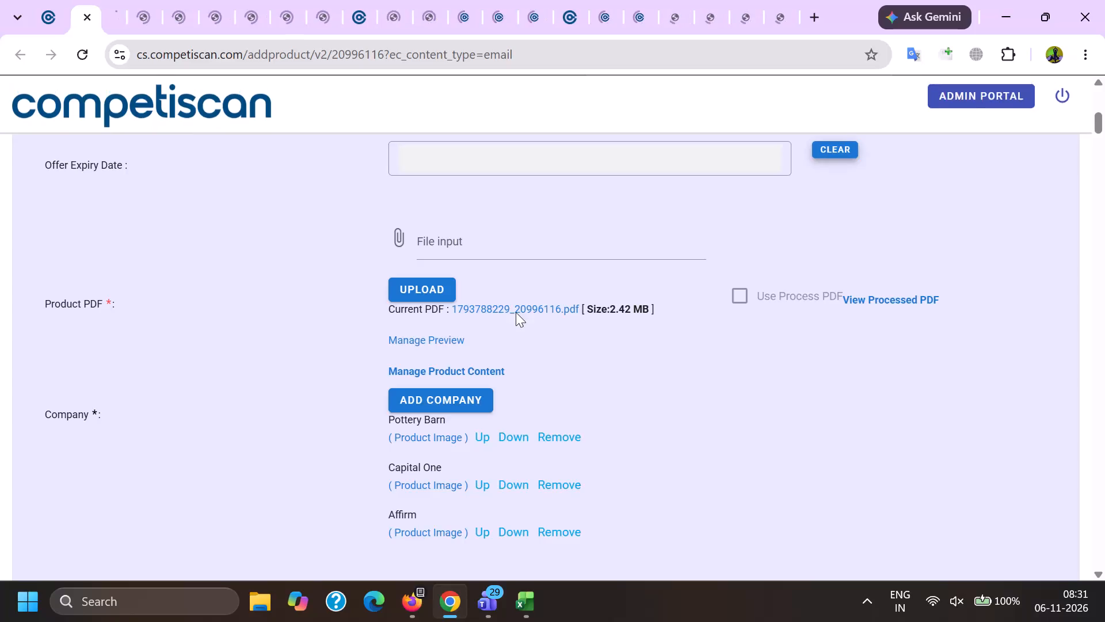
Open the current product PDFs of records 20996149, 20996790 and 20996842 alongside their records.
key(ctrl+Tab)
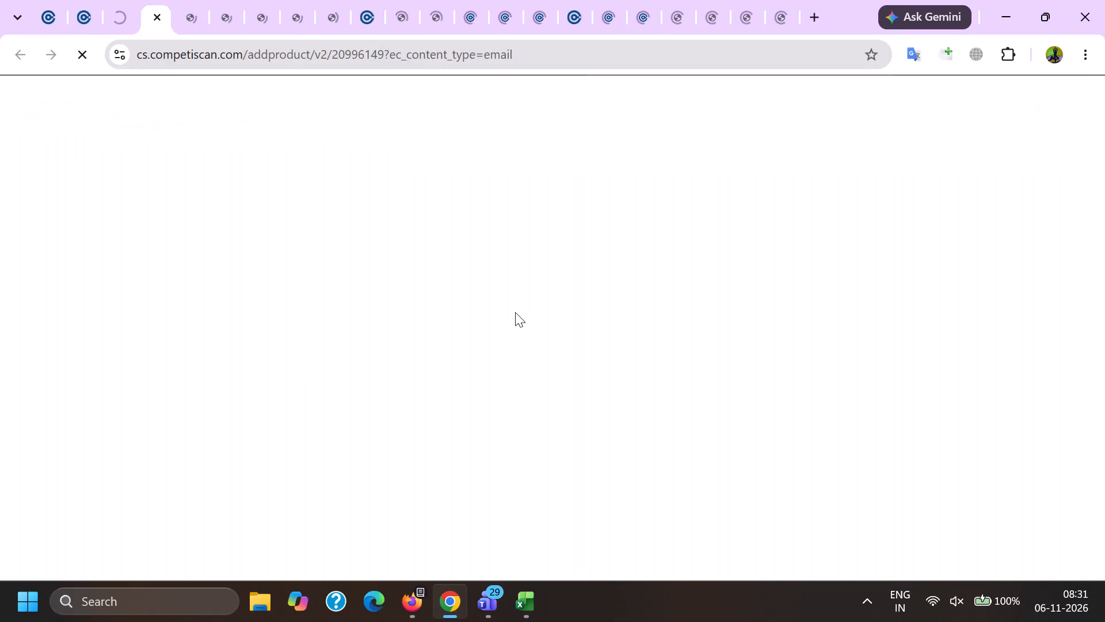
scroll(515, 312, down, 6)
ctrl+click(515, 310)
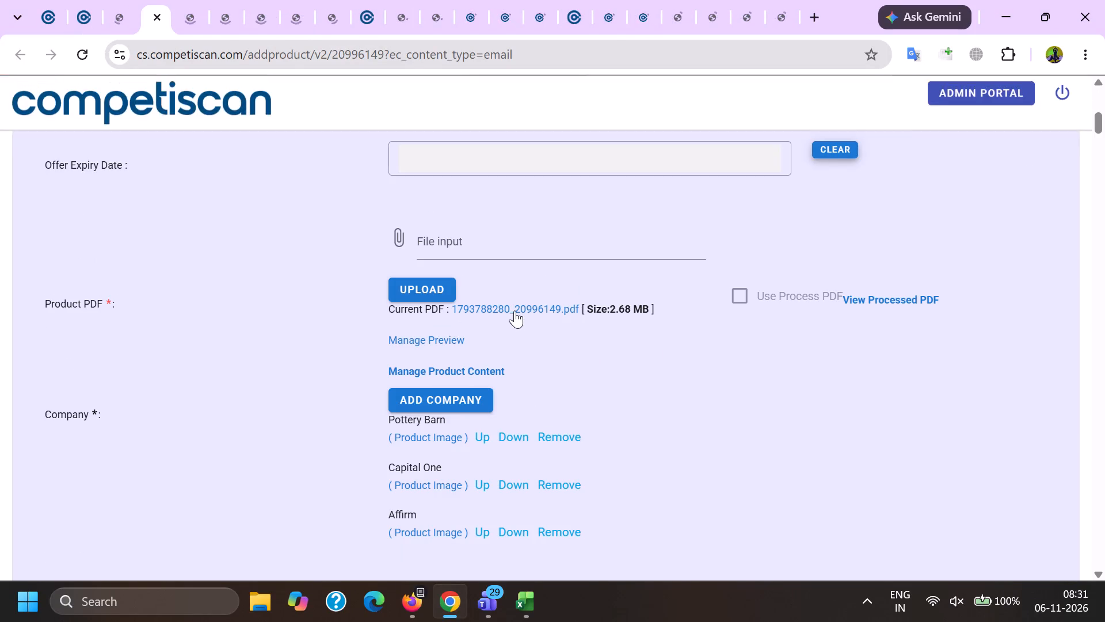
key(ctrl+Tab)
key(ctrl+Tab)
scroll(514, 311, down, 6)
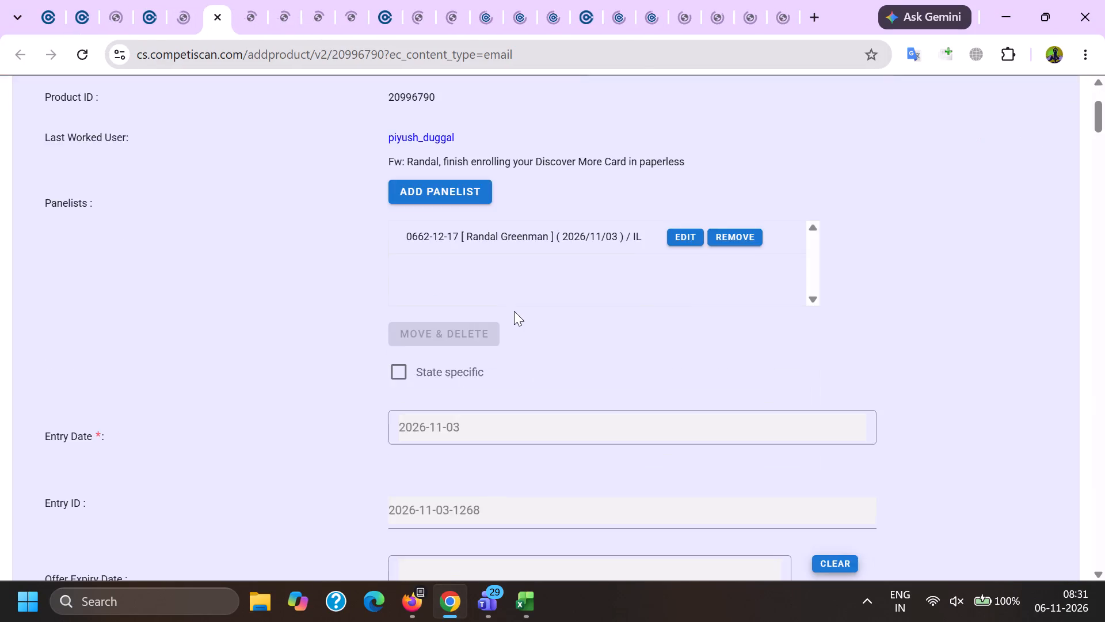
ctrl+click(514, 311)
key(ctrl+Tab)
key(ctrl+Tab)
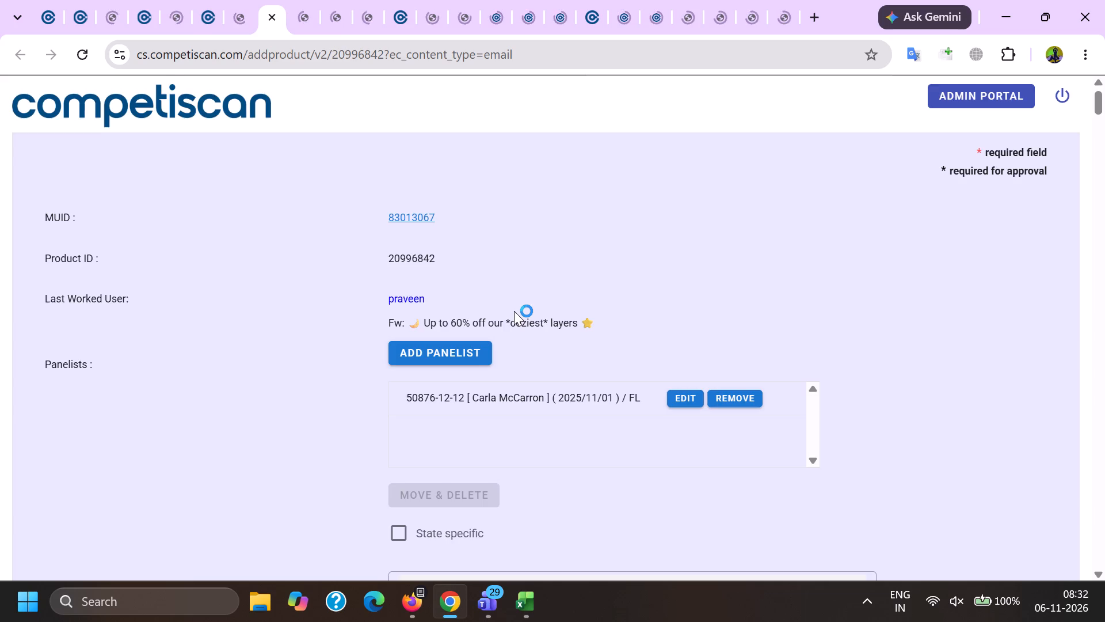
scroll(514, 311, down, 5)
ctrl+click(526, 392)
key(ctrl+Tab)
key(ctrl+Tab)
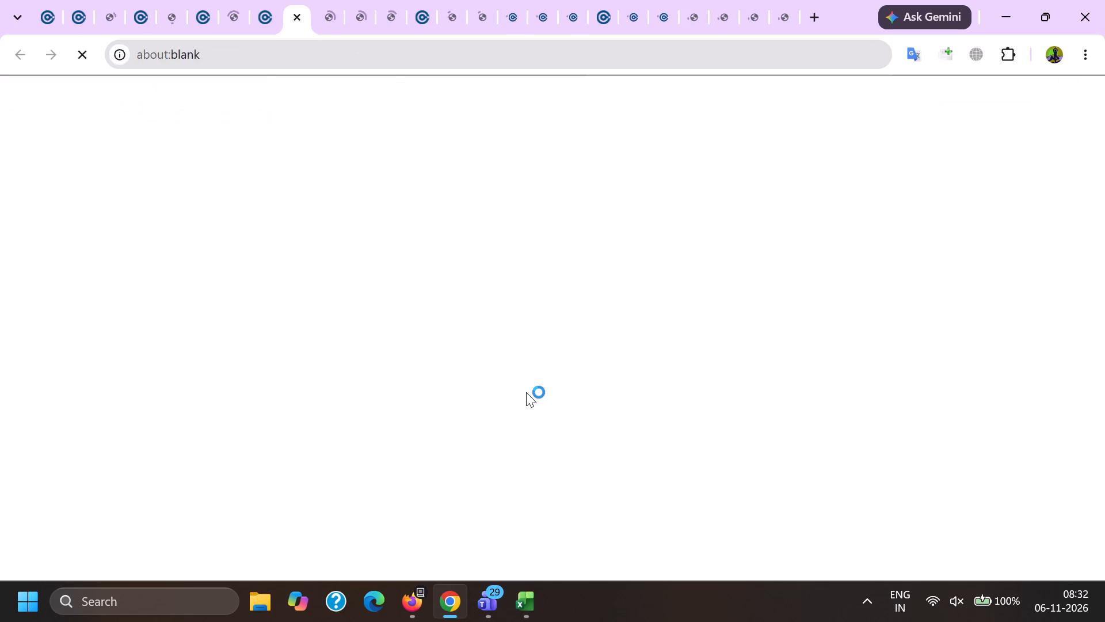
Compare record 20996116's companies, affiliation, sectors and product headline with its Pottery Barn PDF, including the rewards and Affirm terms.
click(113, 0)
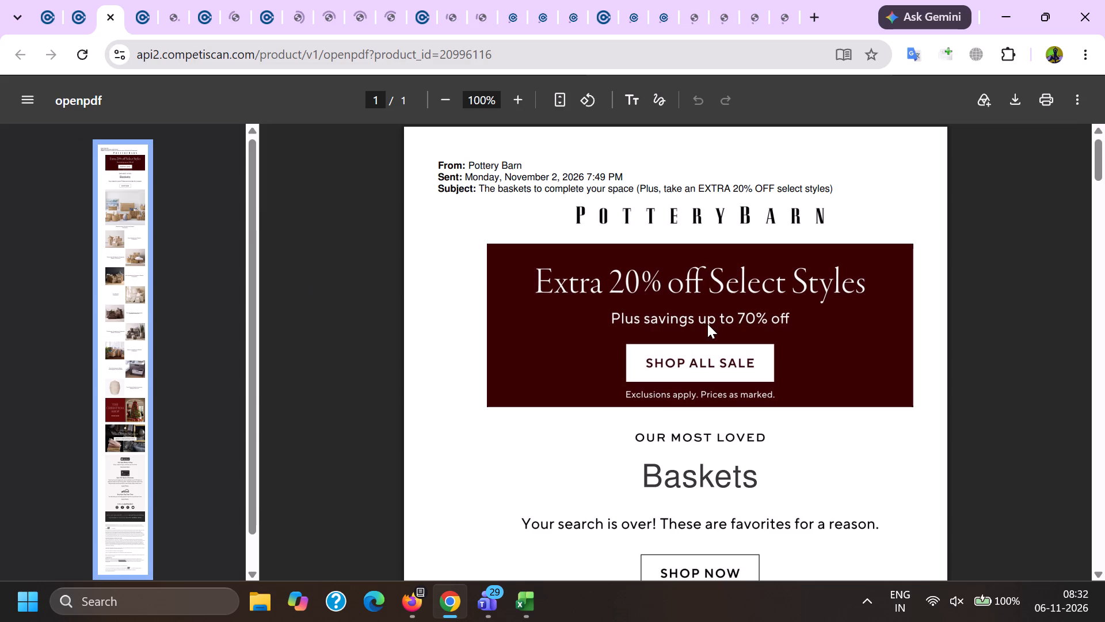
drag(1104, 176, 1097, 570)
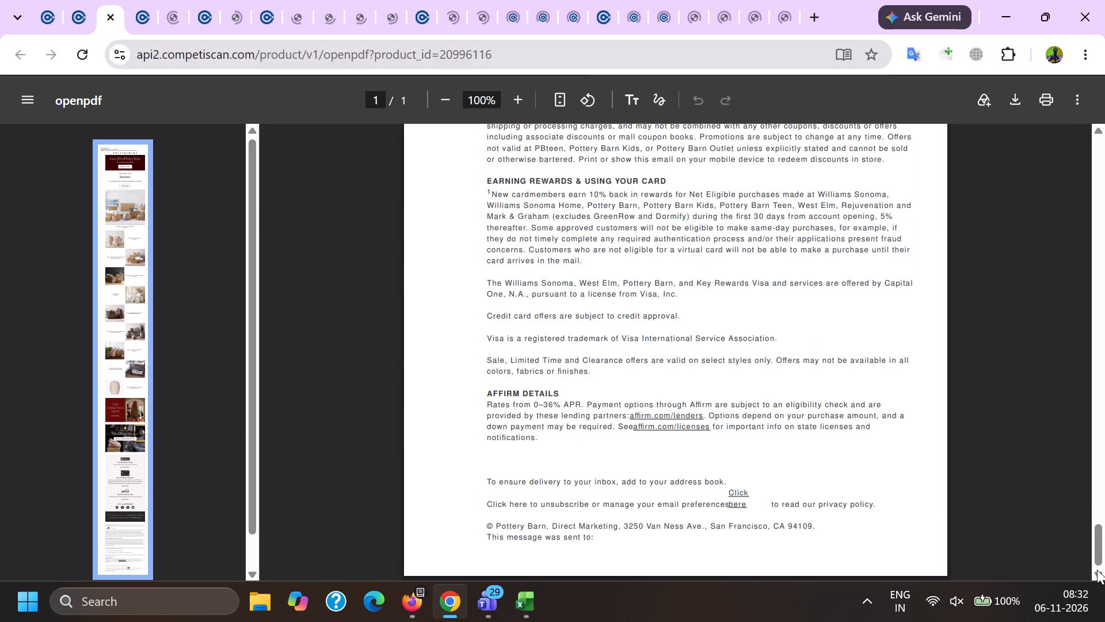
click(92, 0)
scroll(307, 281, down, 6)
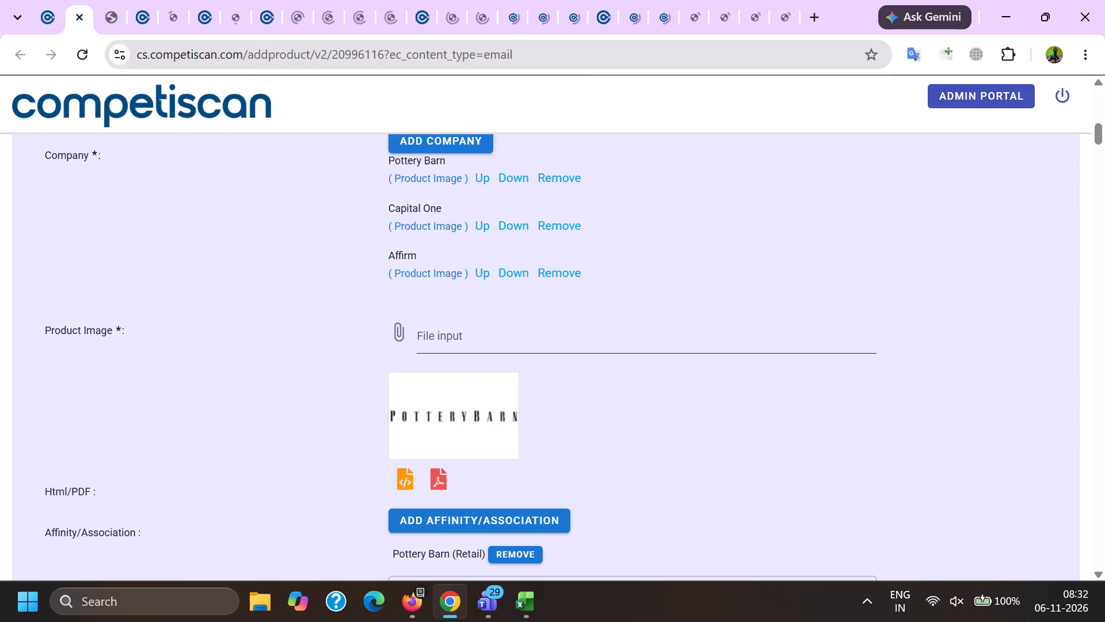
scroll(536, 332, down, 3)
scroll(670, 325, down, 3)
drag(712, 496, 343, 381)
scroll(345, 376, down, 14)
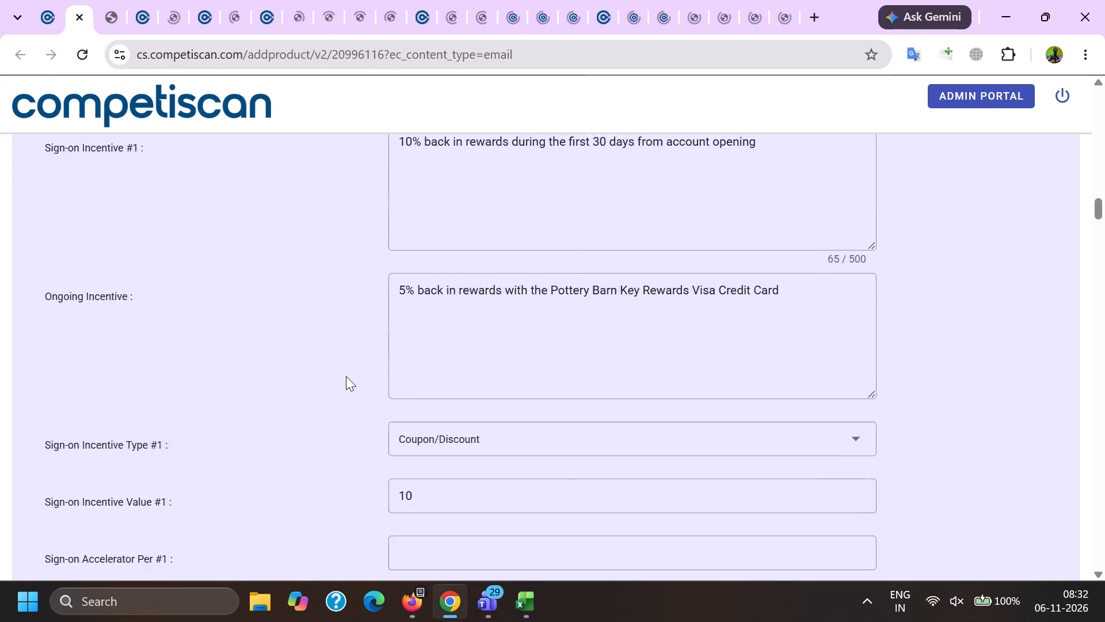
scroll(346, 376, down, 20)
scroll(346, 376, down, 9)
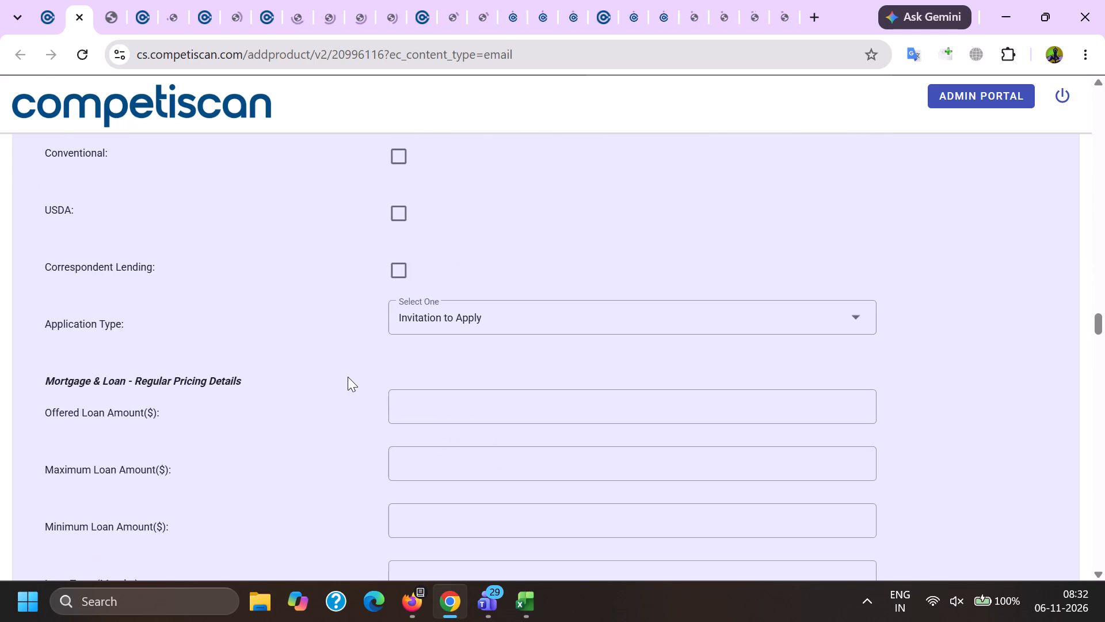
scroll(348, 377, down, 10)
click(348, 378)
key(End)
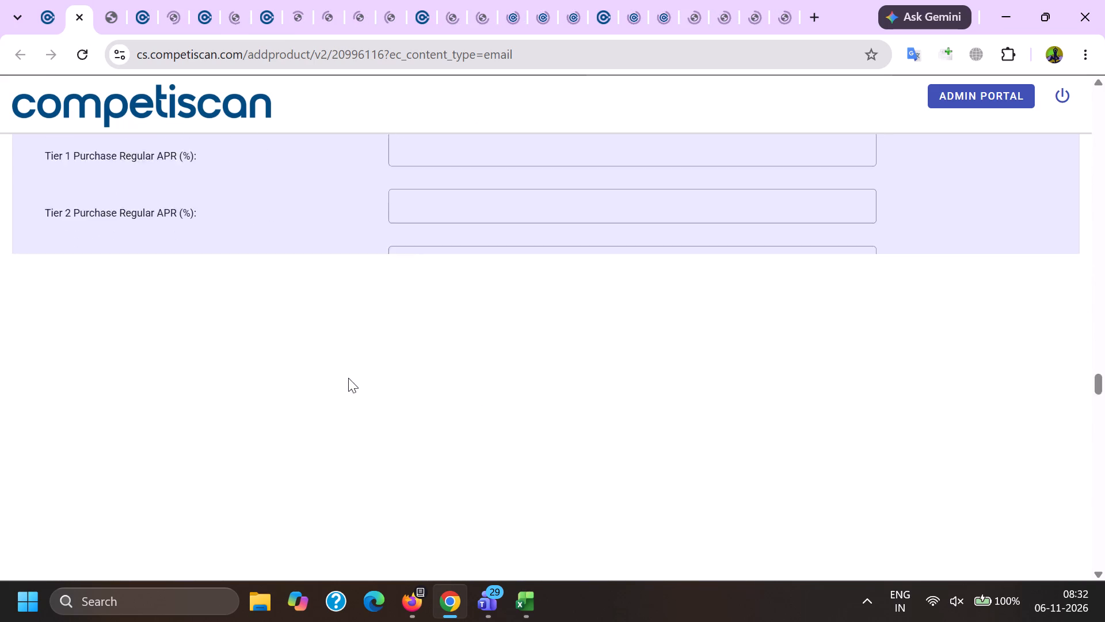
scroll(348, 378, up, 5)
double_click(81, 16)
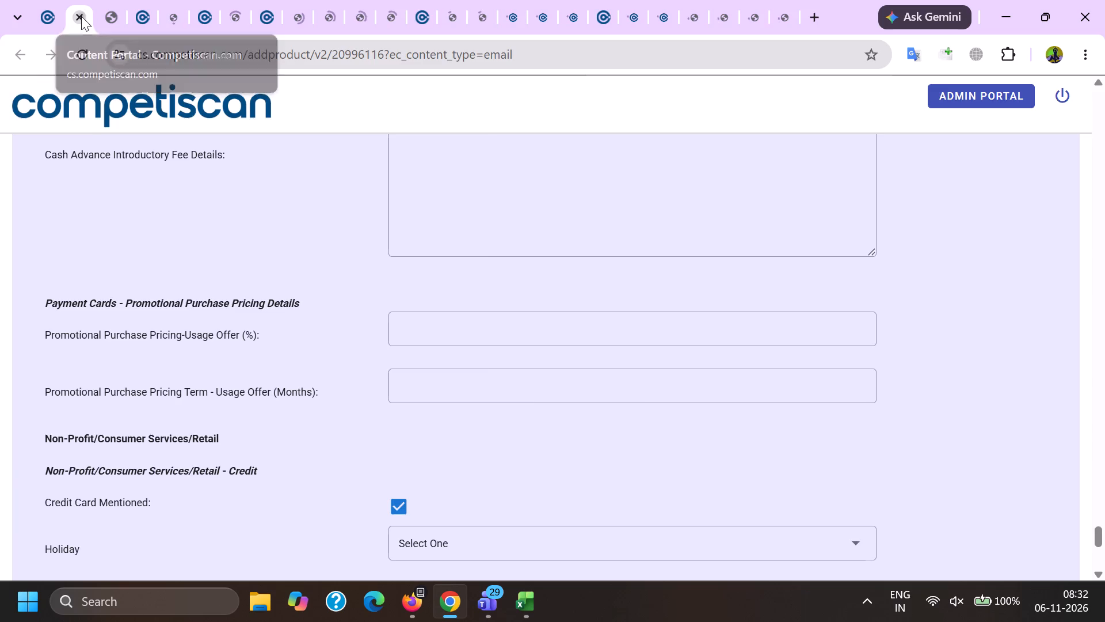
Compare record 20996149's affiliation, sectors, product name and headline with its Pottery Barn PDF, including the rewards and Affirm details.
click(111, 0)
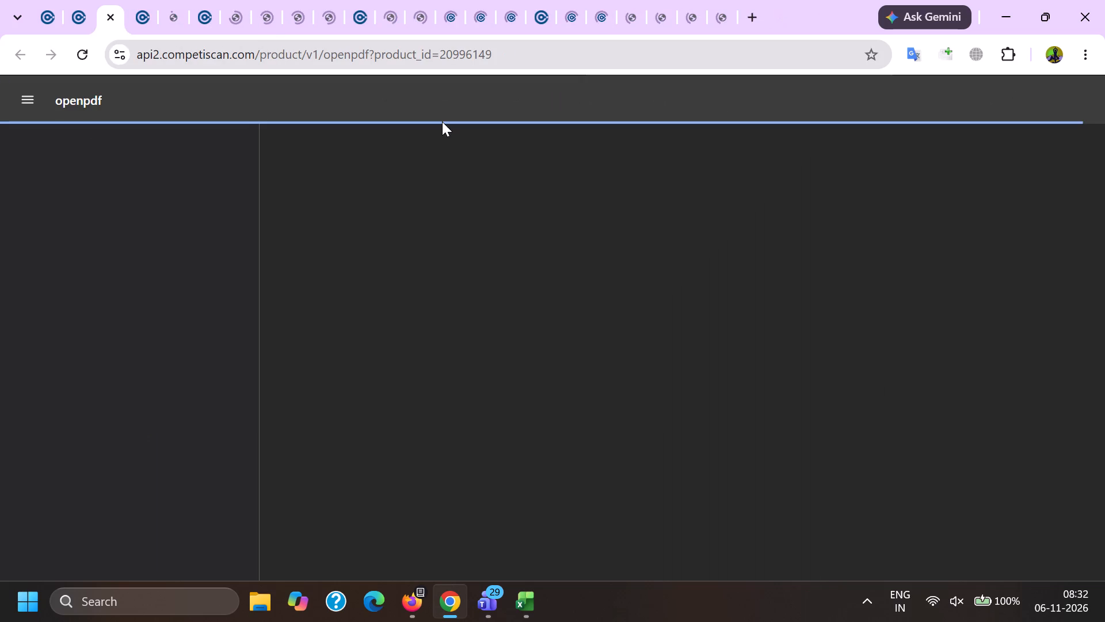
drag(1104, 166, 1103, 621)
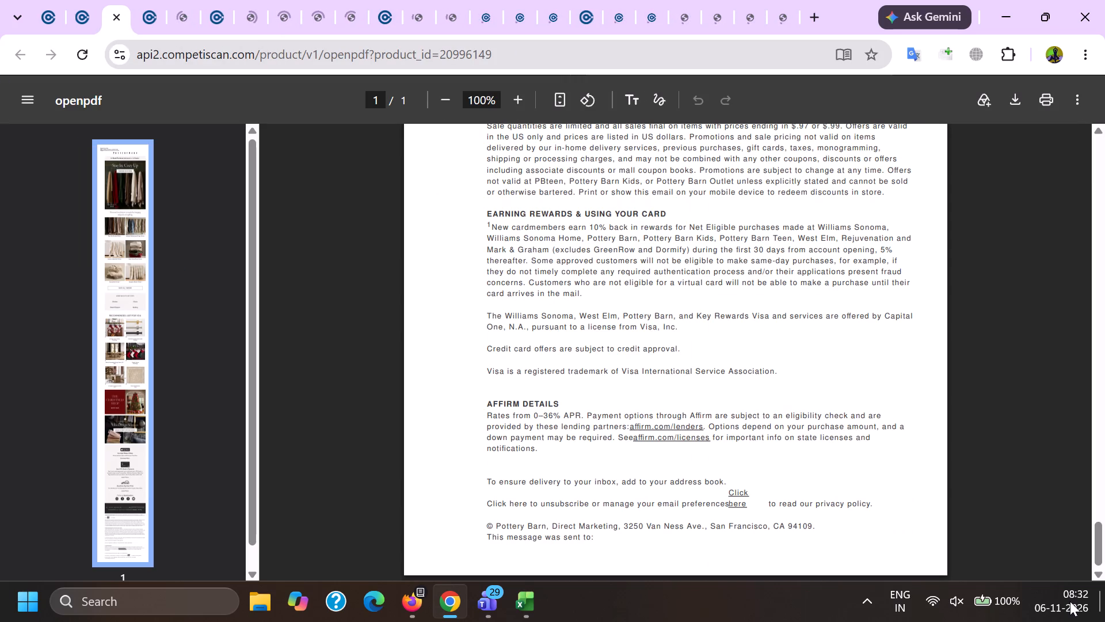
click(87, 0)
scroll(322, 195, down, 6)
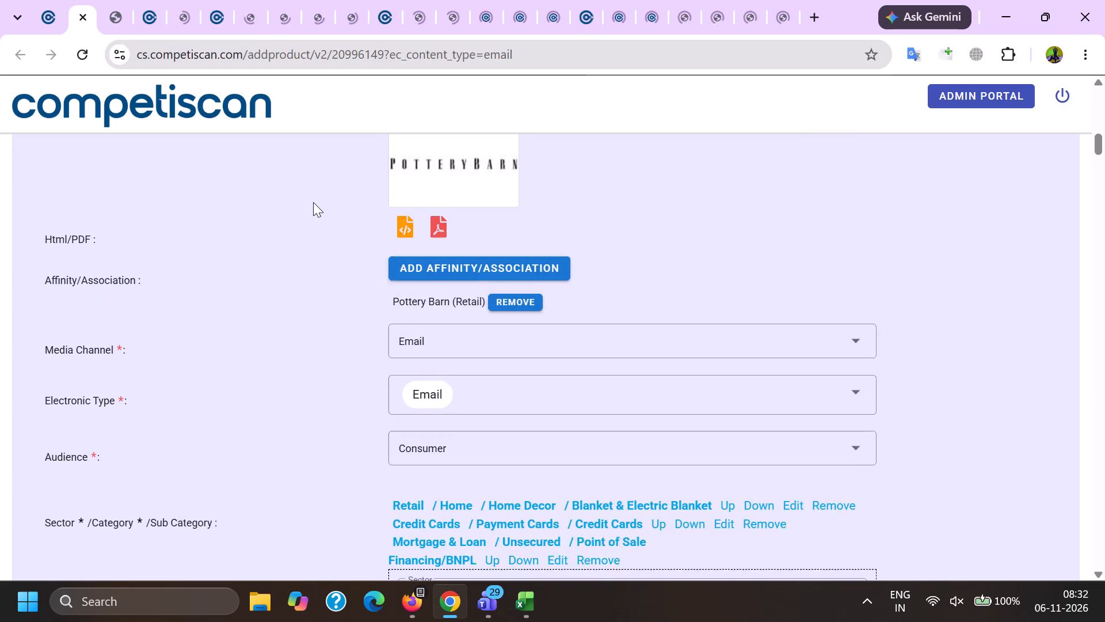
scroll(501, 242, down, 4)
scroll(575, 287, down, 2)
scroll(592, 340, down, 1)
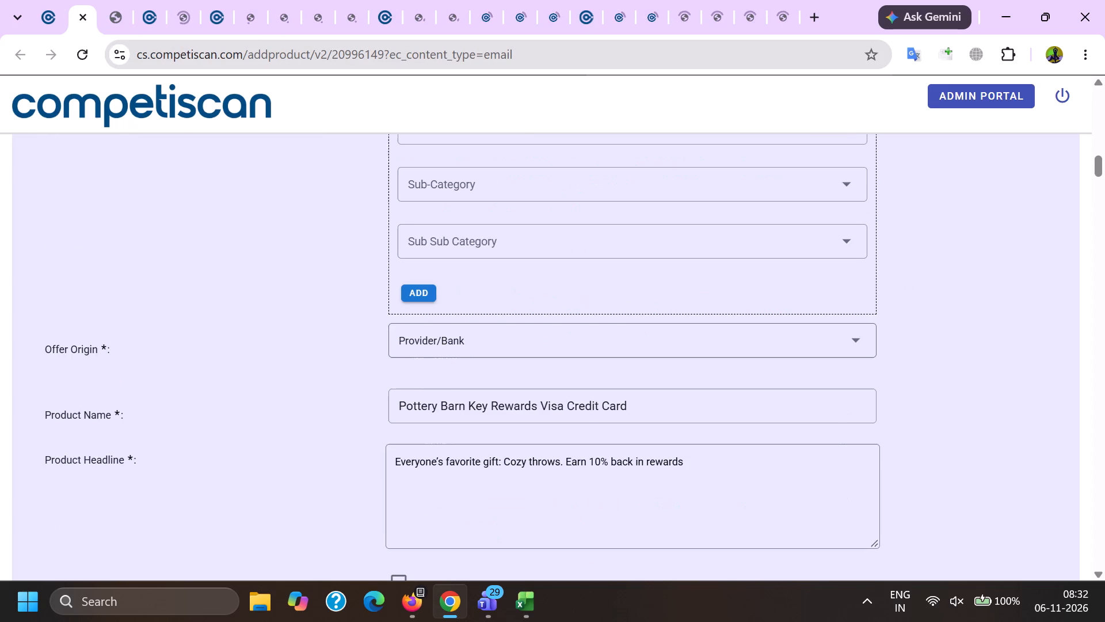
drag(720, 395, 395, 358)
scroll(395, 358, down, 10)
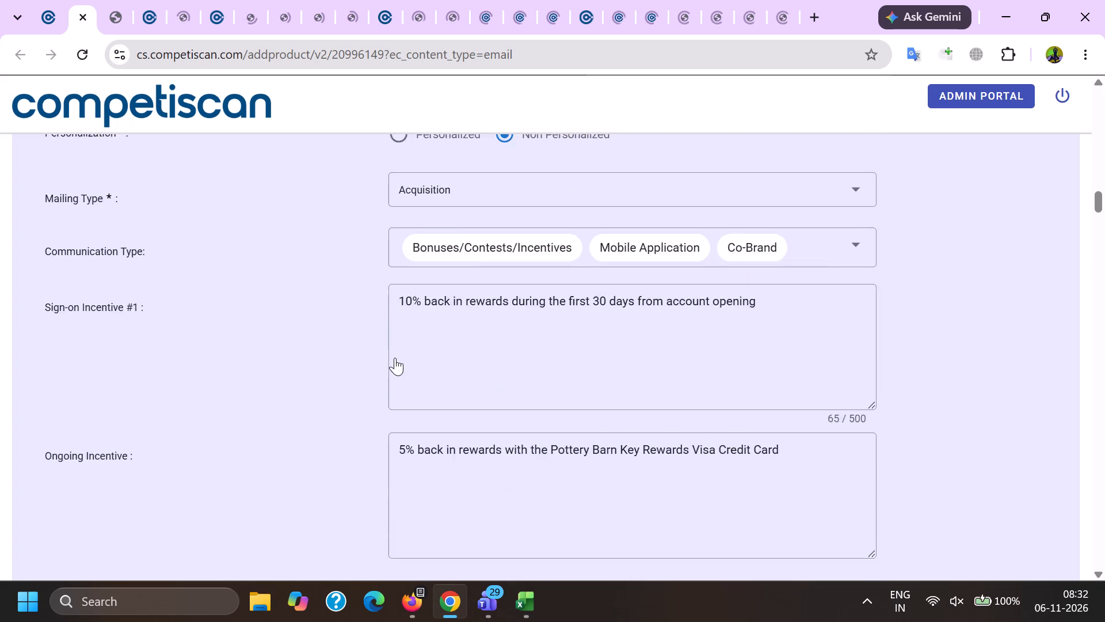
scroll(395, 358, down, 2)
scroll(395, 358, up, 4)
scroll(395, 357, down, 20)
scroll(395, 357, down, 1)
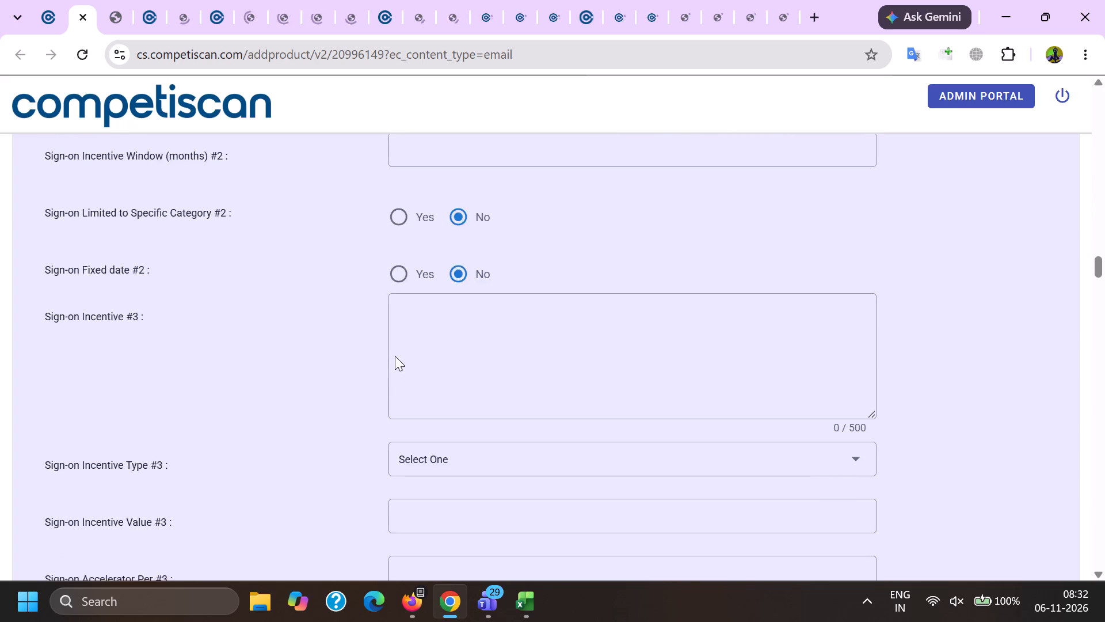
scroll(395, 356, down, 20)
scroll(395, 356, down, 5)
click(355, 356)
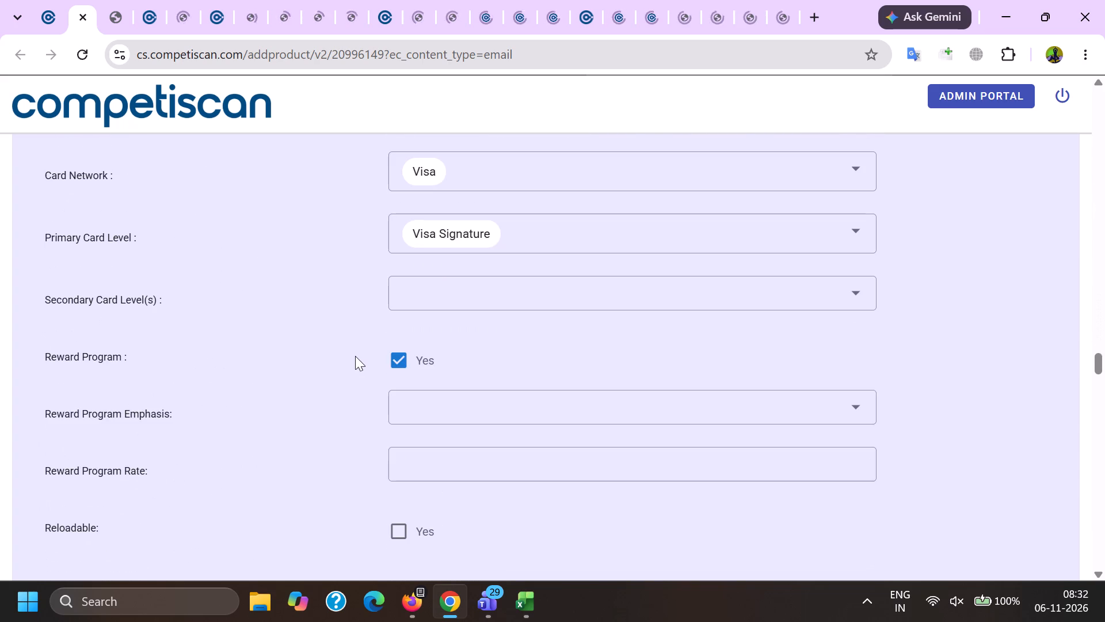
key(End)
scroll(355, 356, up, 6)
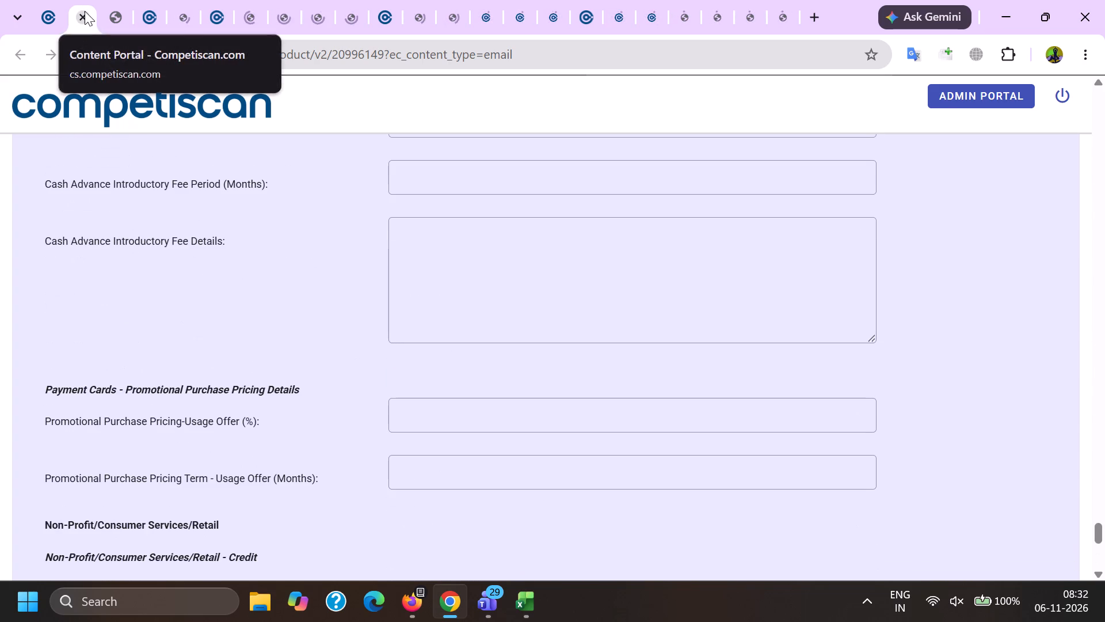
click(85, 11)
click(85, 11)
click(119, 0)
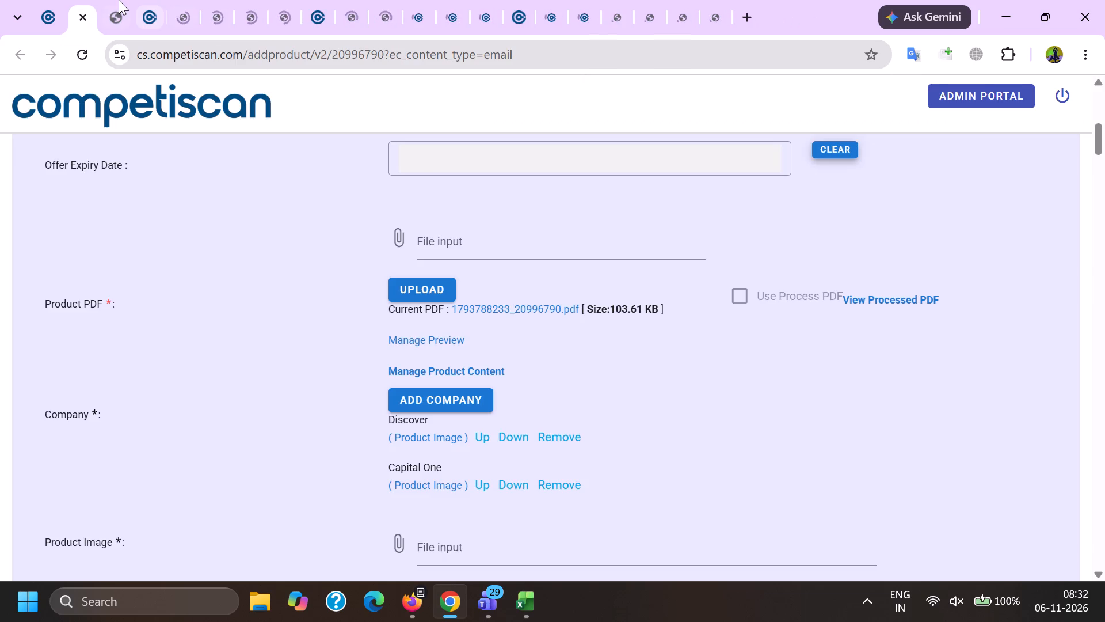
drag(1104, 172, 1104, 233)
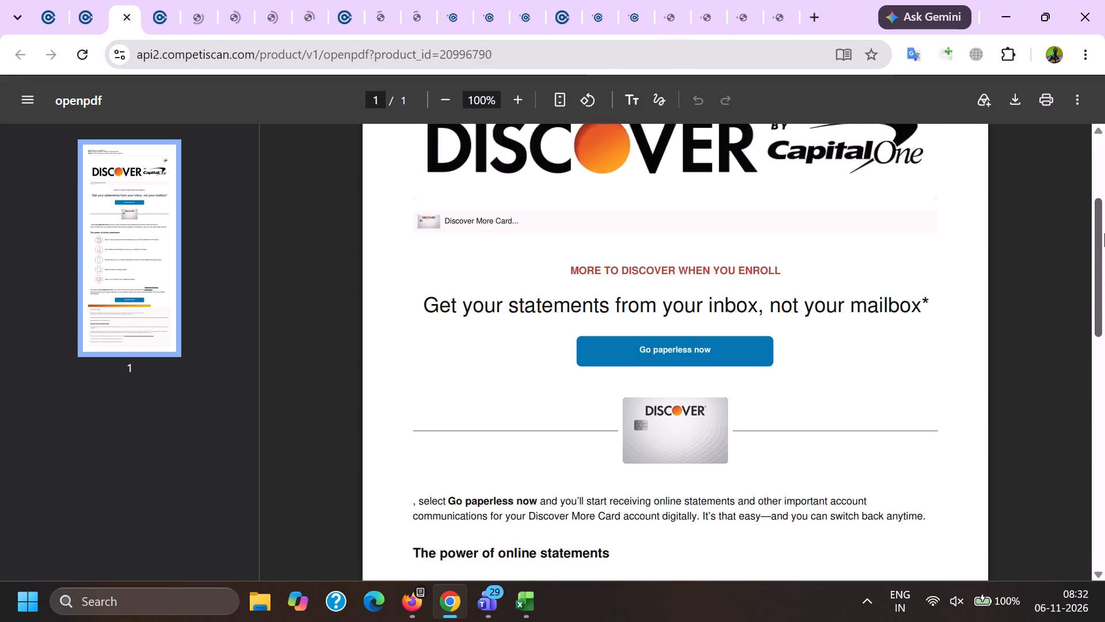
drag(1104, 233, 1104, 294)
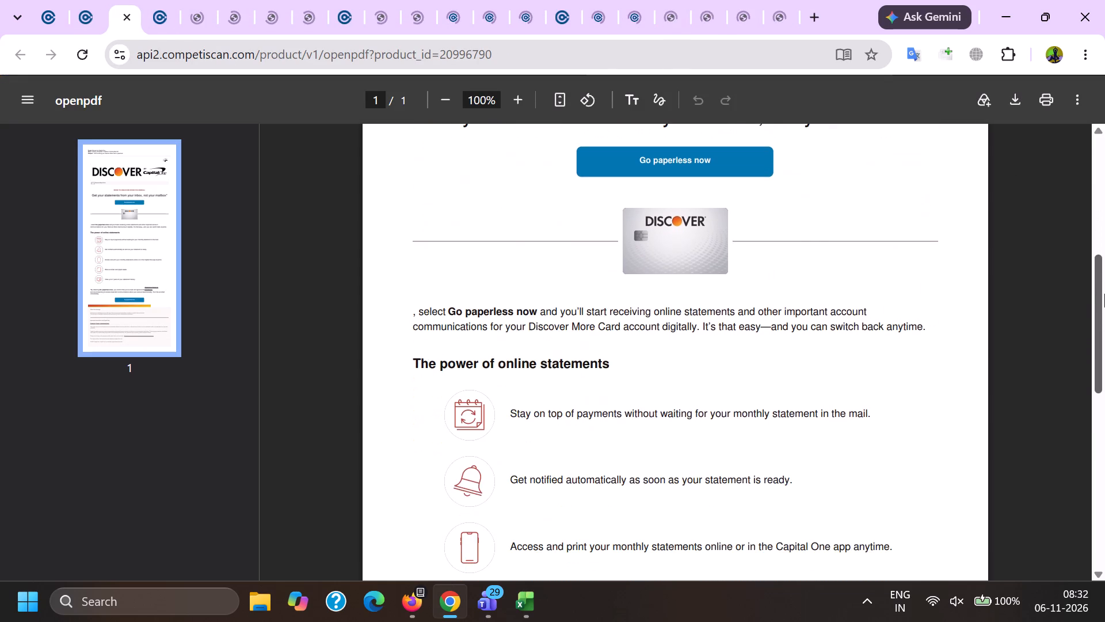
drag(1104, 294, 1104, 371)
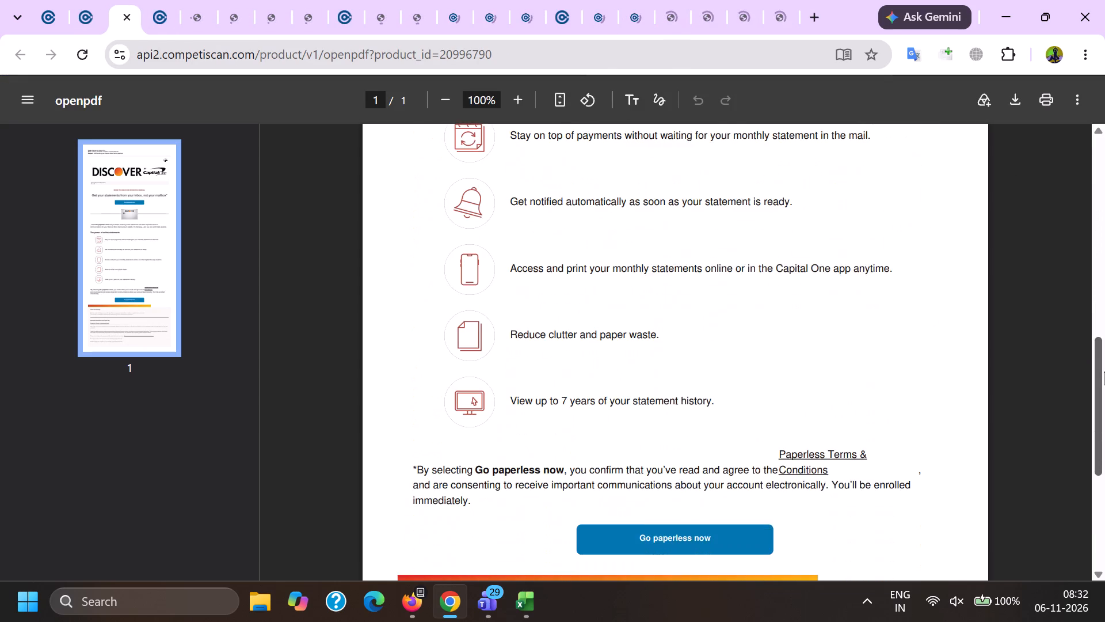
drag(1104, 371, 1104, 435)
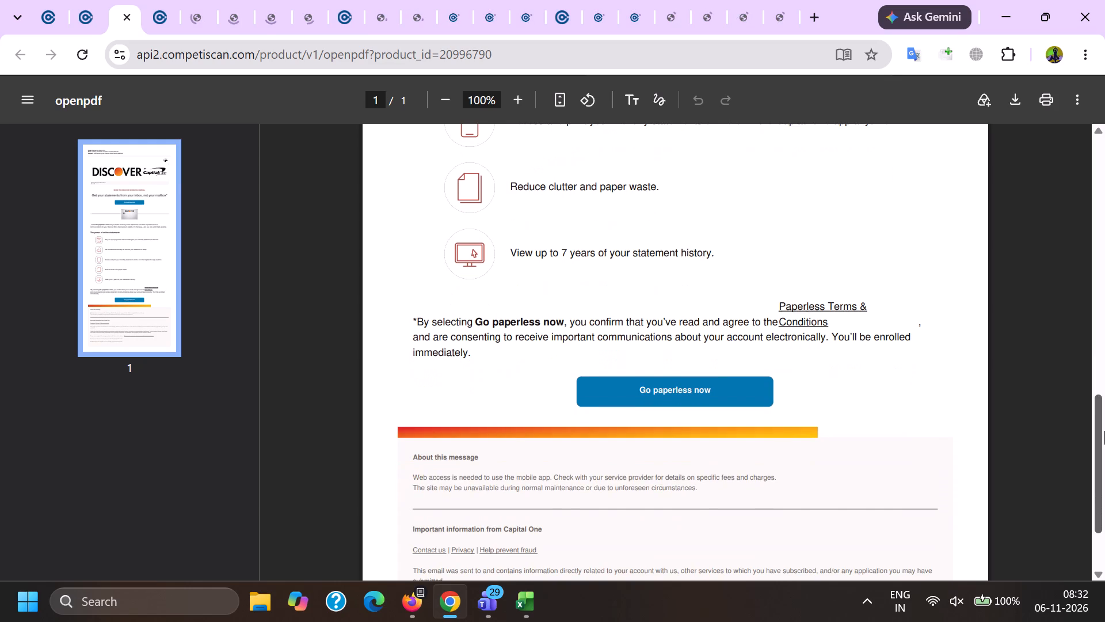
Review record 20996790's companies, product name, headline, mailing and communication types and pricing fields, and close it together with its PDF.
click(82, 0)
scroll(475, 189, down, 9)
scroll(580, 291, down, 5)
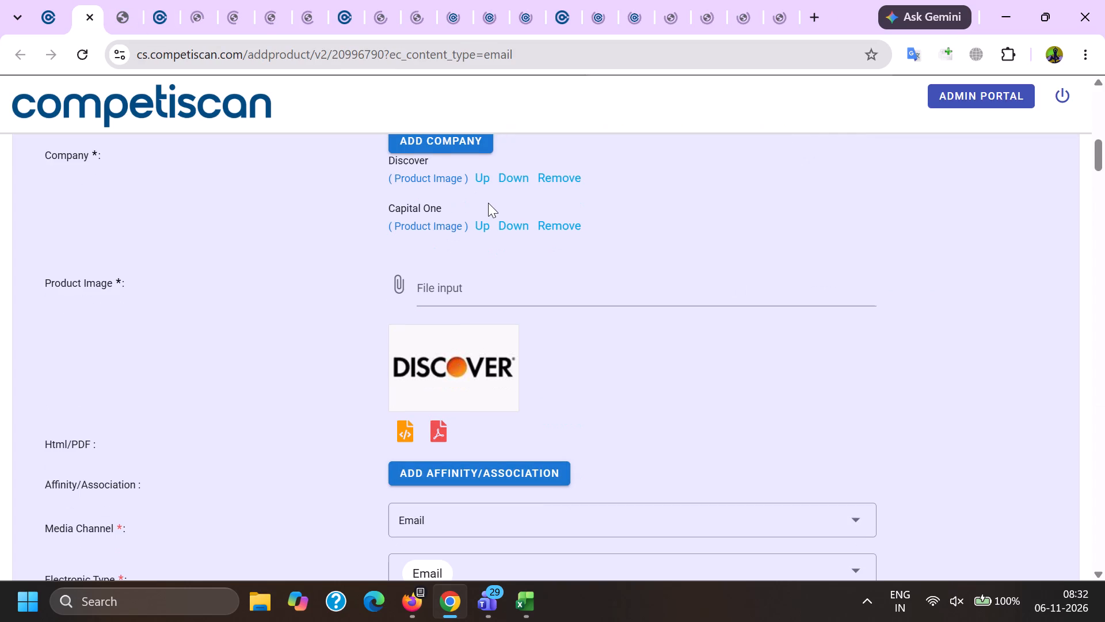
drag(695, 286, 366, 198)
scroll(366, 203, down, 6)
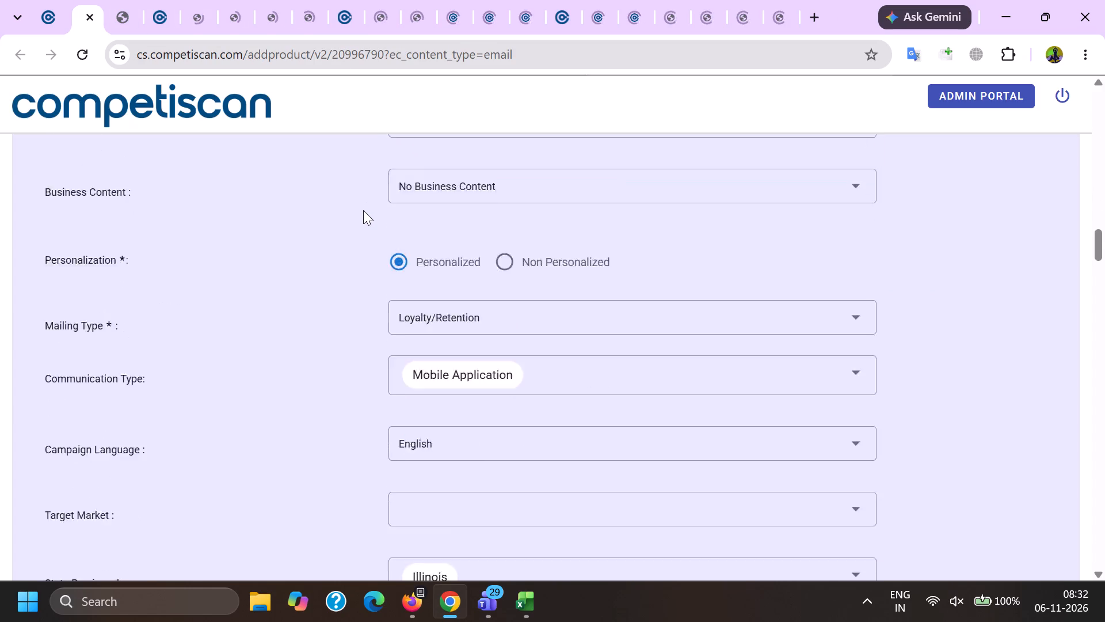
scroll(363, 210, down, 3)
scroll(363, 210, up, 13)
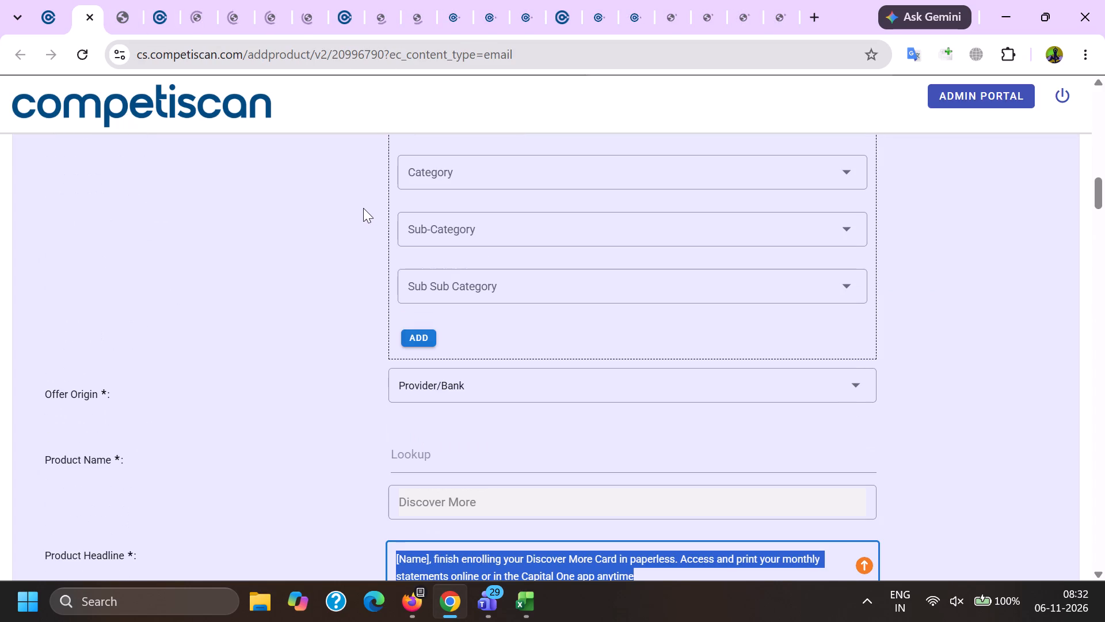
scroll(363, 208, down, 20)
scroll(363, 208, down, 7)
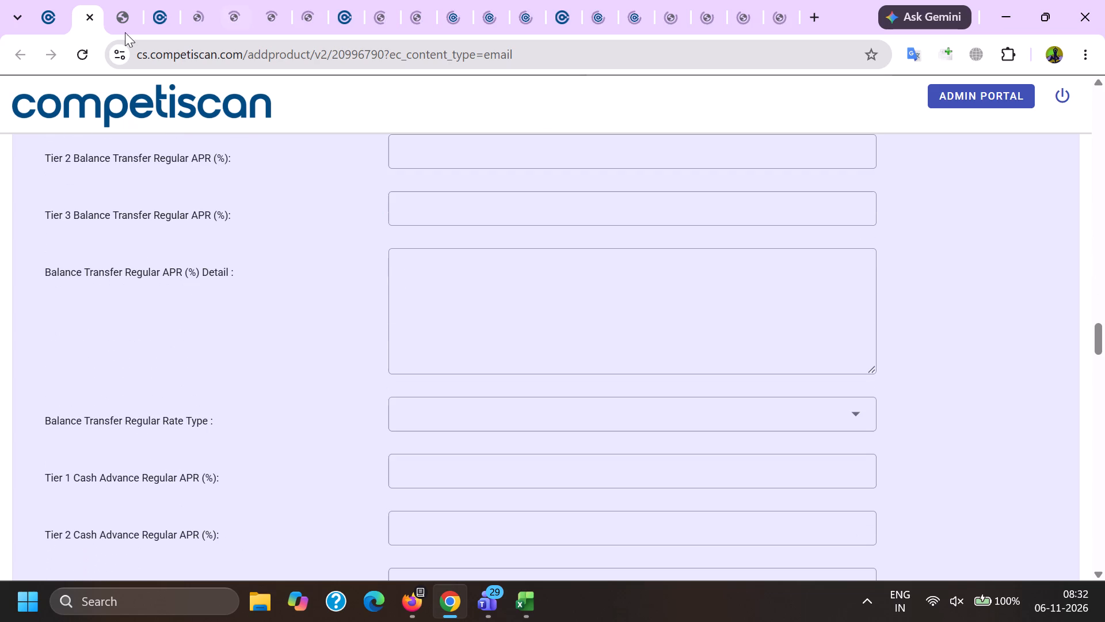
double_click(94, 17)
Compare record 20996842's companies, affiliation, sectors and product headline with its Pottery Barn Teen sale PDF.
click(117, 0)
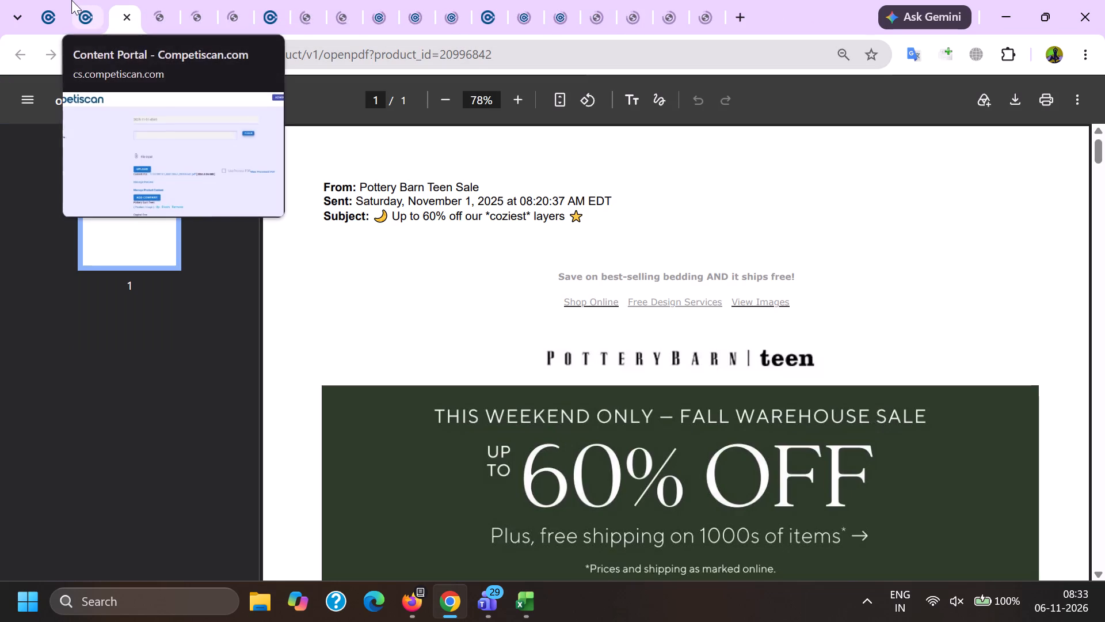
drag(1103, 151, 1097, 593)
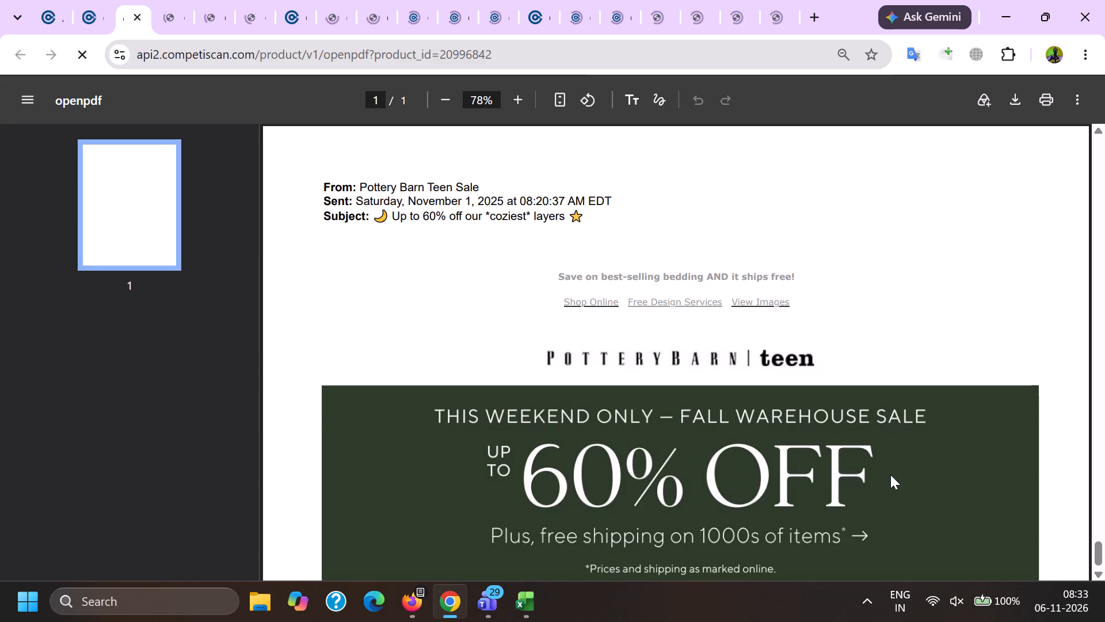
click(90, 0)
scroll(501, 222, down, 7)
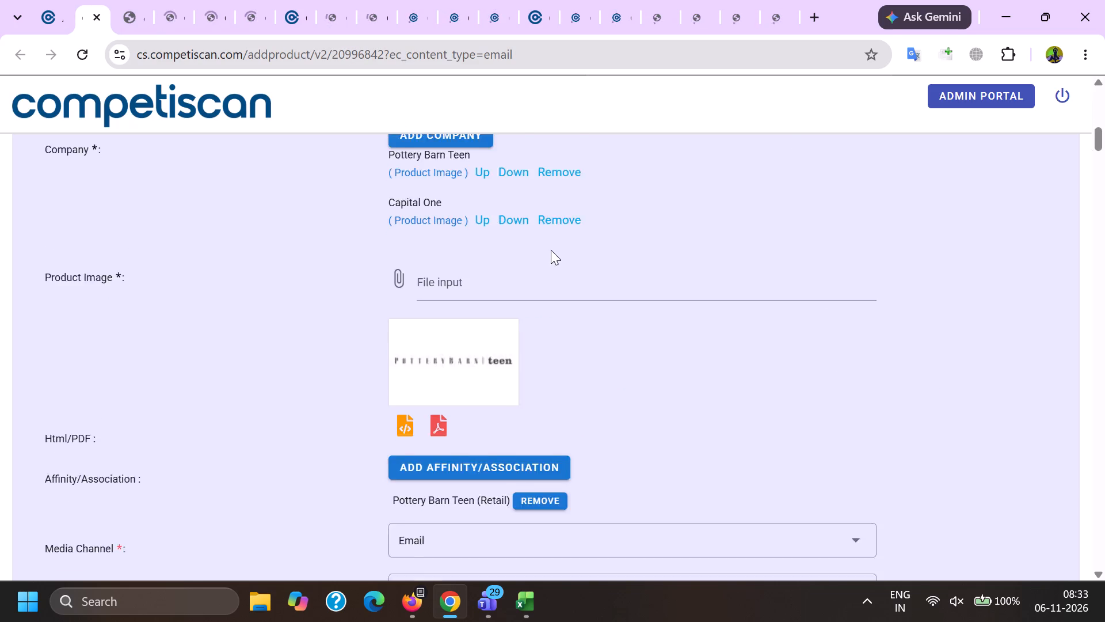
scroll(650, 246, down, 7)
drag(813, 370, 3, 242)
scroll(203, 233, down, 6)
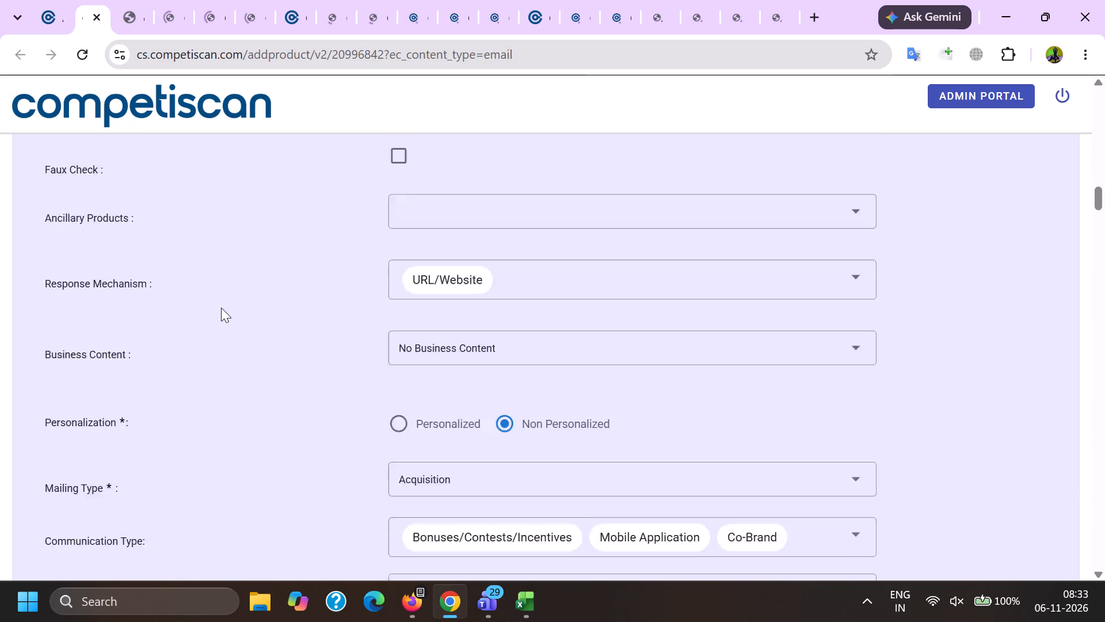
scroll(221, 308, down, 17)
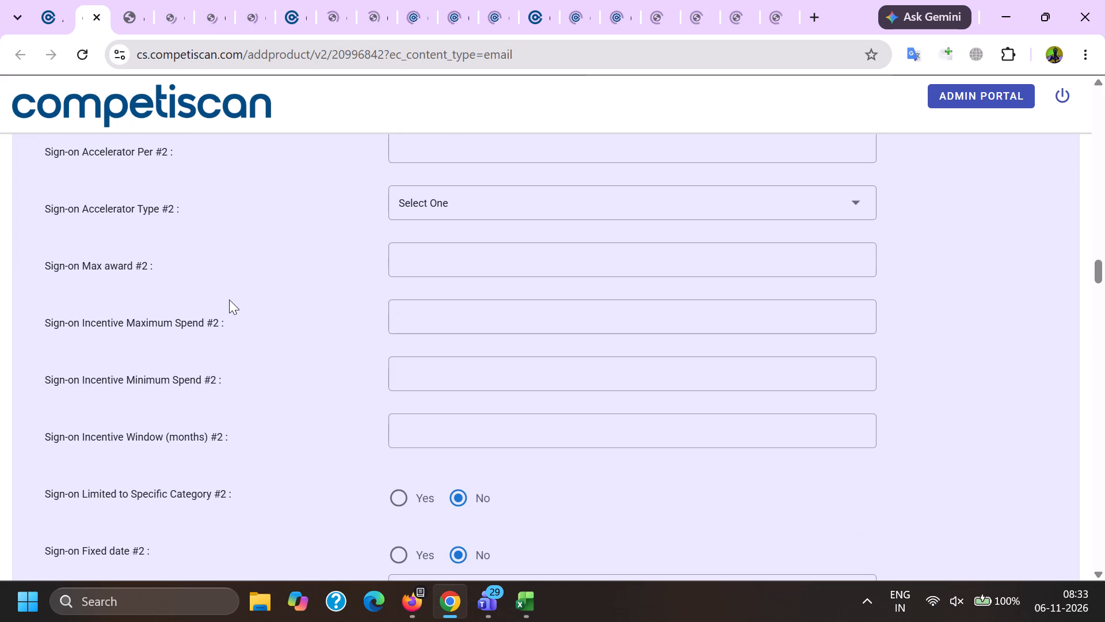
scroll(230, 299, down, 18)
click(242, 304)
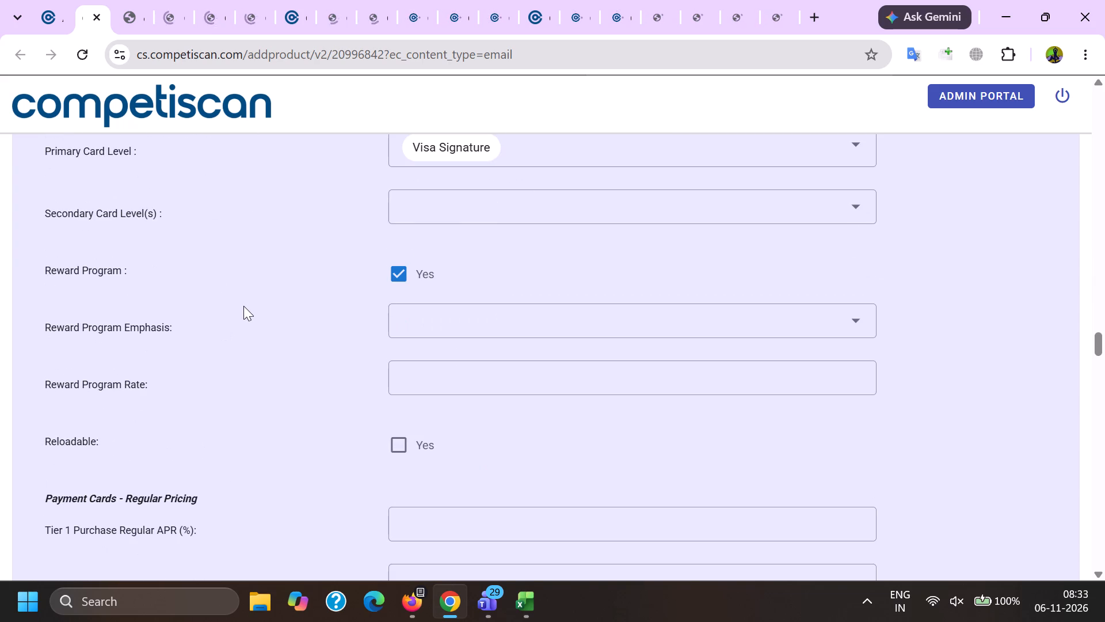
key(End)
scroll(243, 306, down, 1)
scroll(243, 306, up, 7)
click(94, 21)
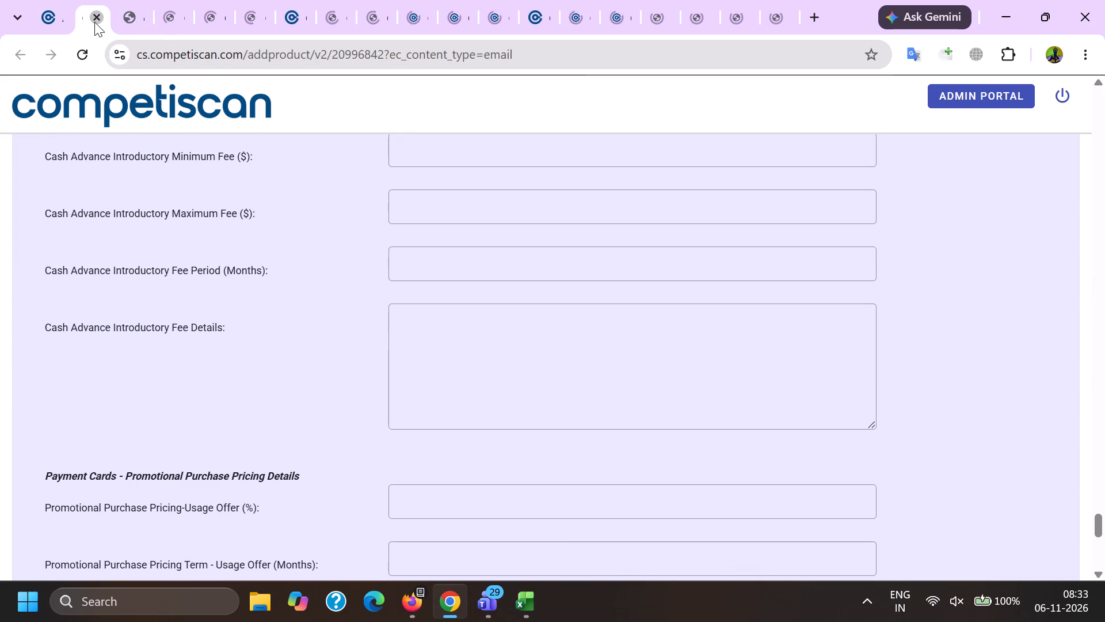
click(94, 22)
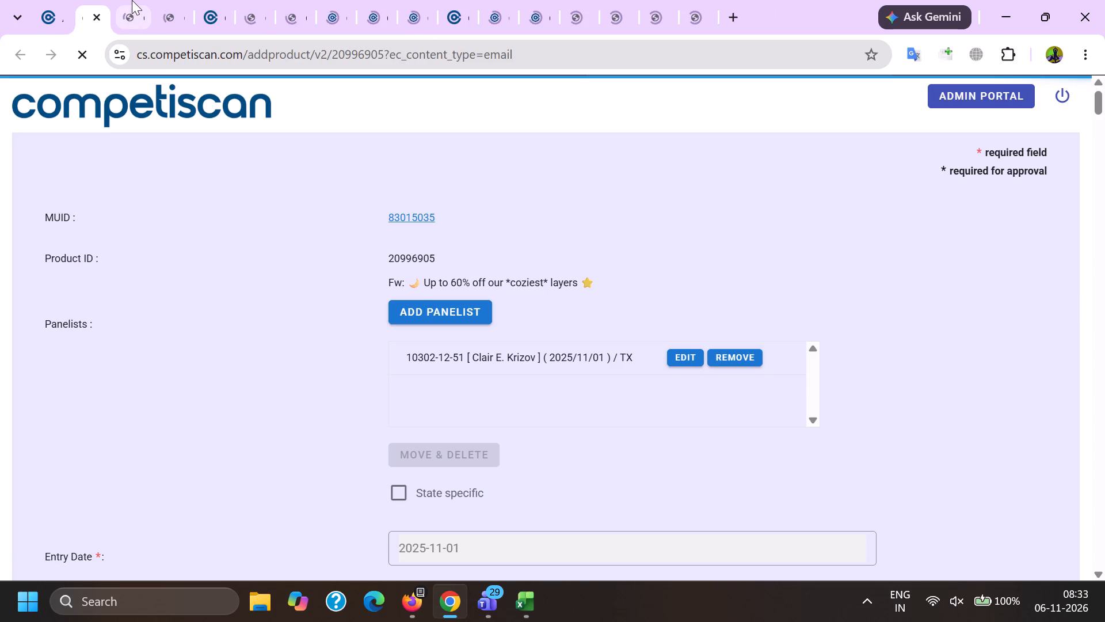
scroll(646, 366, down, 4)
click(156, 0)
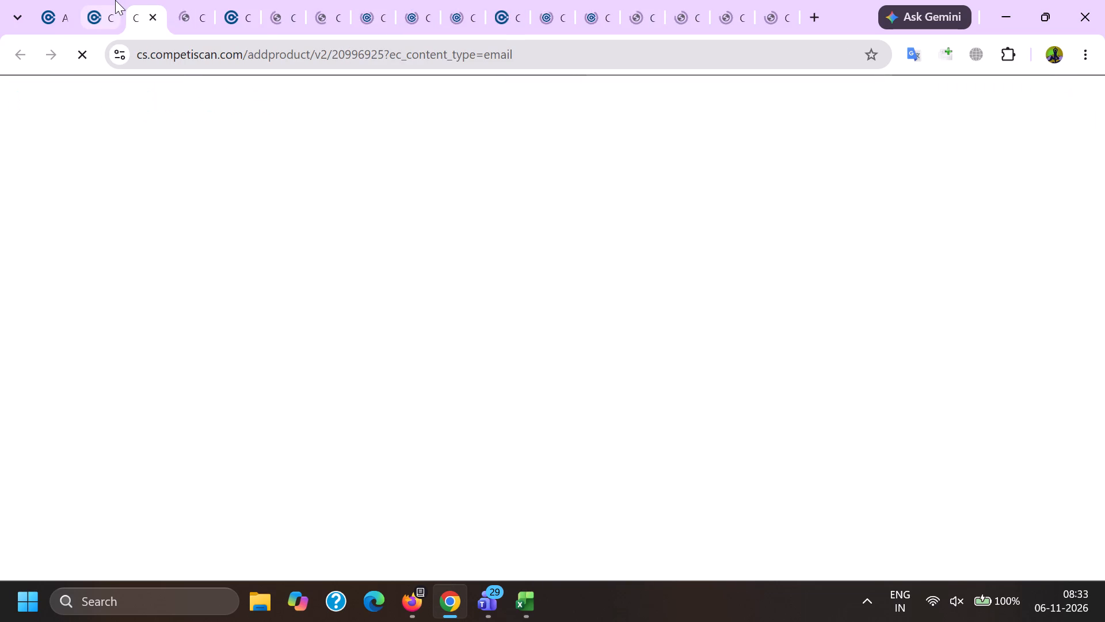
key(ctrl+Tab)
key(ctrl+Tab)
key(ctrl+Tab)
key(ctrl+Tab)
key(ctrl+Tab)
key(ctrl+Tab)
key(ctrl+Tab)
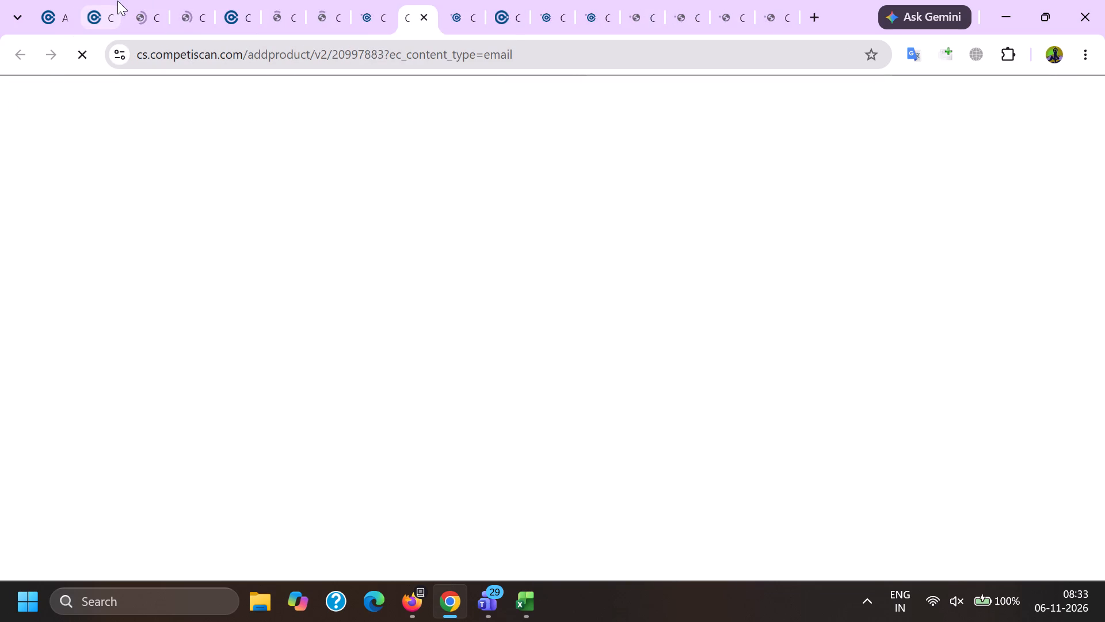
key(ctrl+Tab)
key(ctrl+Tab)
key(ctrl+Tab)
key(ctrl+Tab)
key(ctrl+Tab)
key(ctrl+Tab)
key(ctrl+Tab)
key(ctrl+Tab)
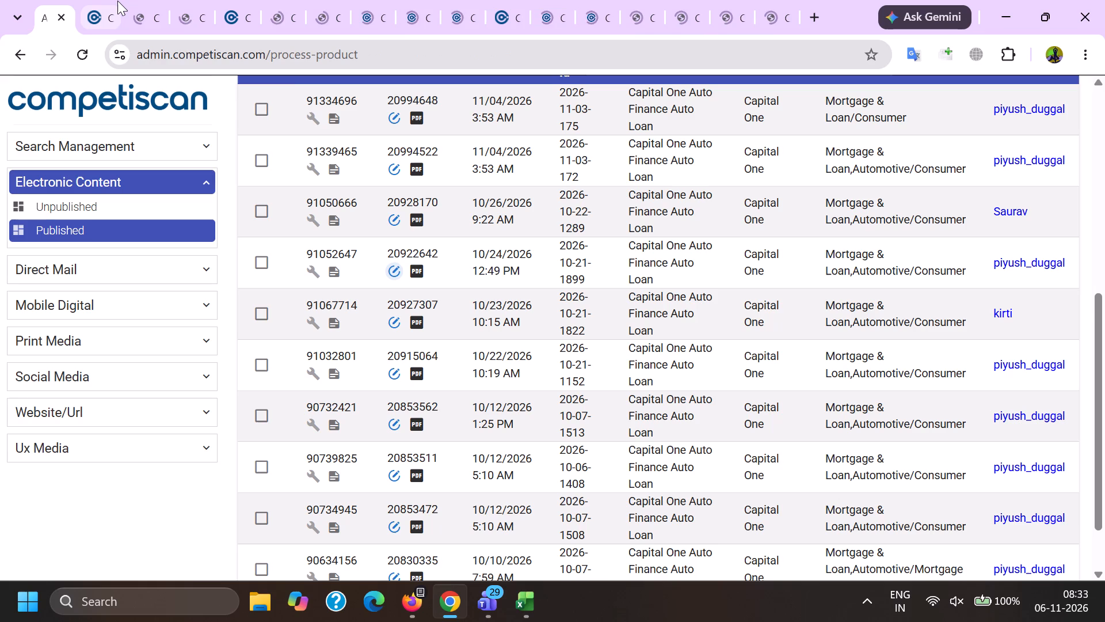
Review record 20996905's companies, affiliation, sectors, product headline, sign-on incentives and payment card fields, opening its PDF for comparison.
key(ctrl+Tab)
scroll(532, 314, down, 5)
scroll(492, 332, up, 4)
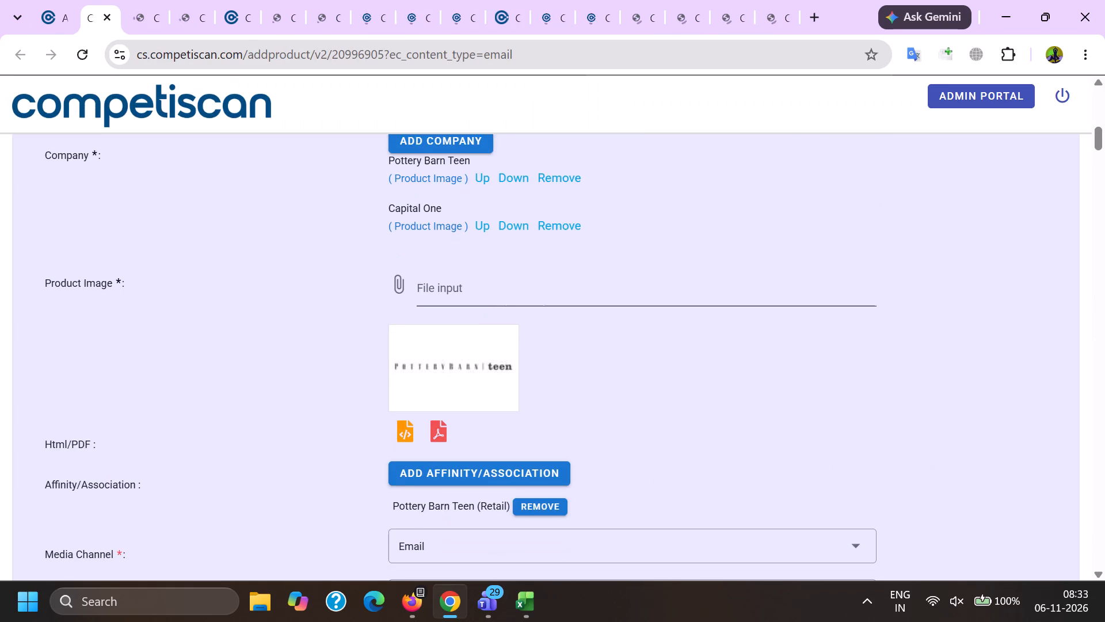
ctrl+click(487, 393)
scroll(485, 384, down, 8)
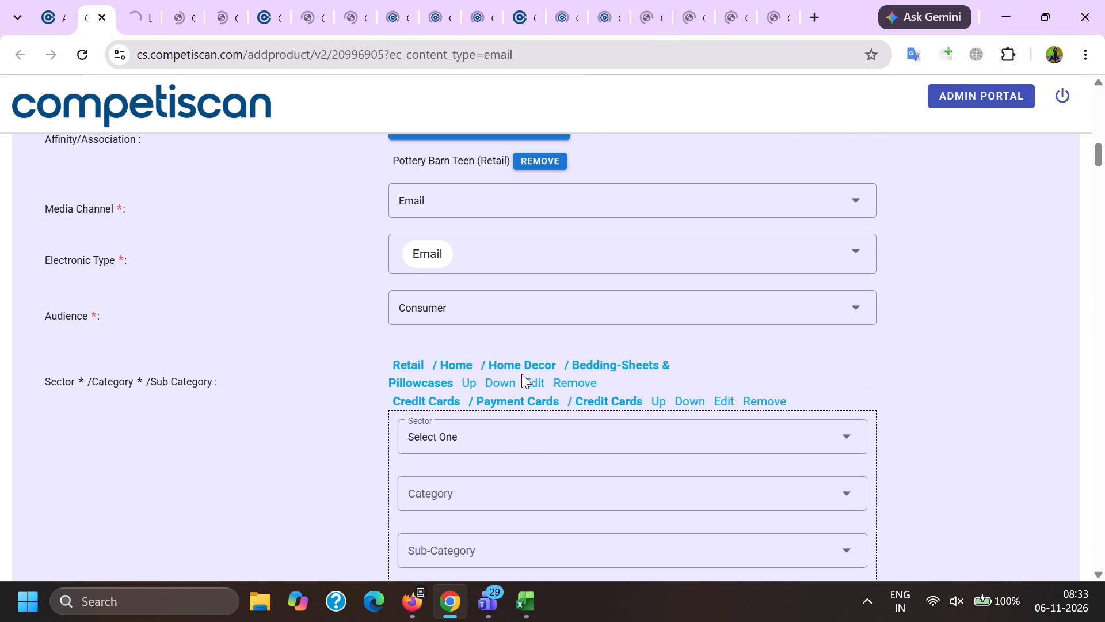
scroll(605, 298, down, 4)
drag(778, 481, 193, 426)
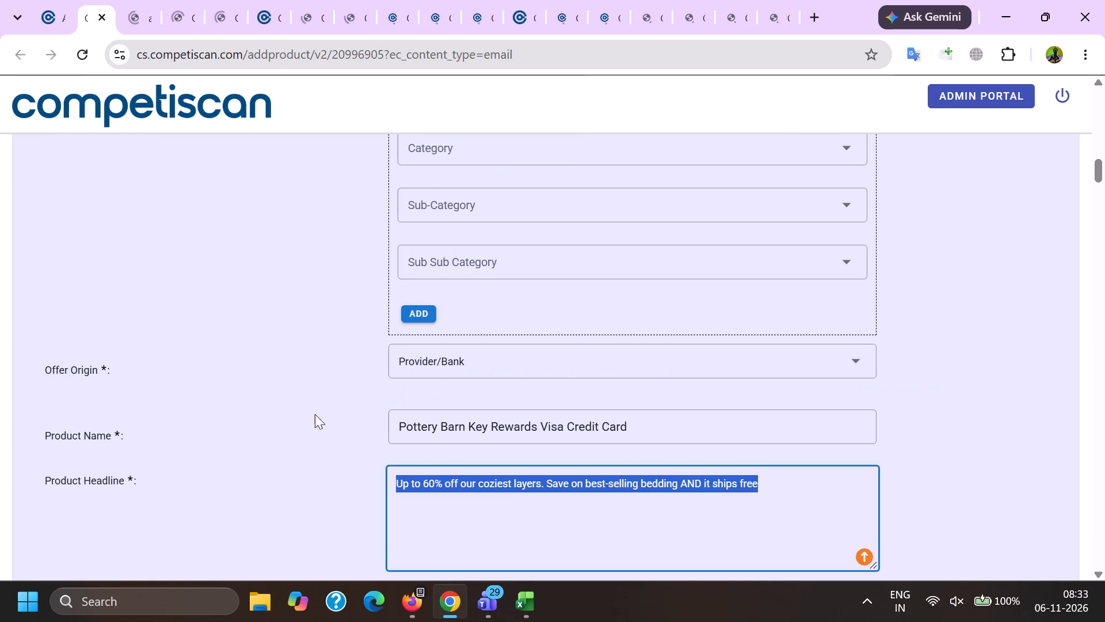
scroll(315, 414, down, 20)
scroll(315, 414, down, 8)
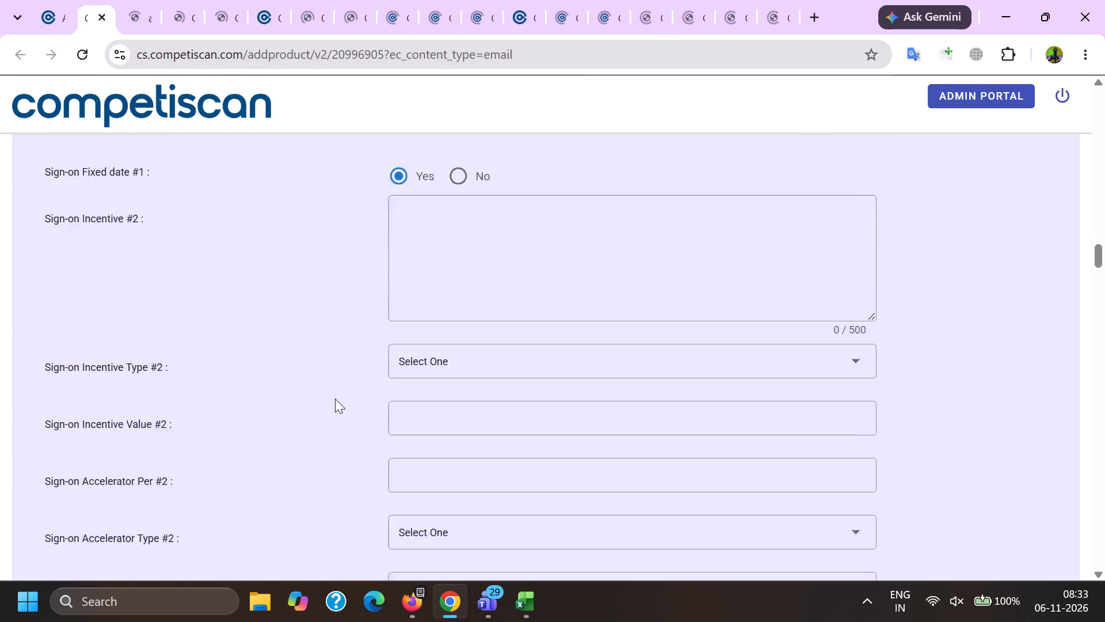
scroll(335, 399, down, 15)
click(340, 400)
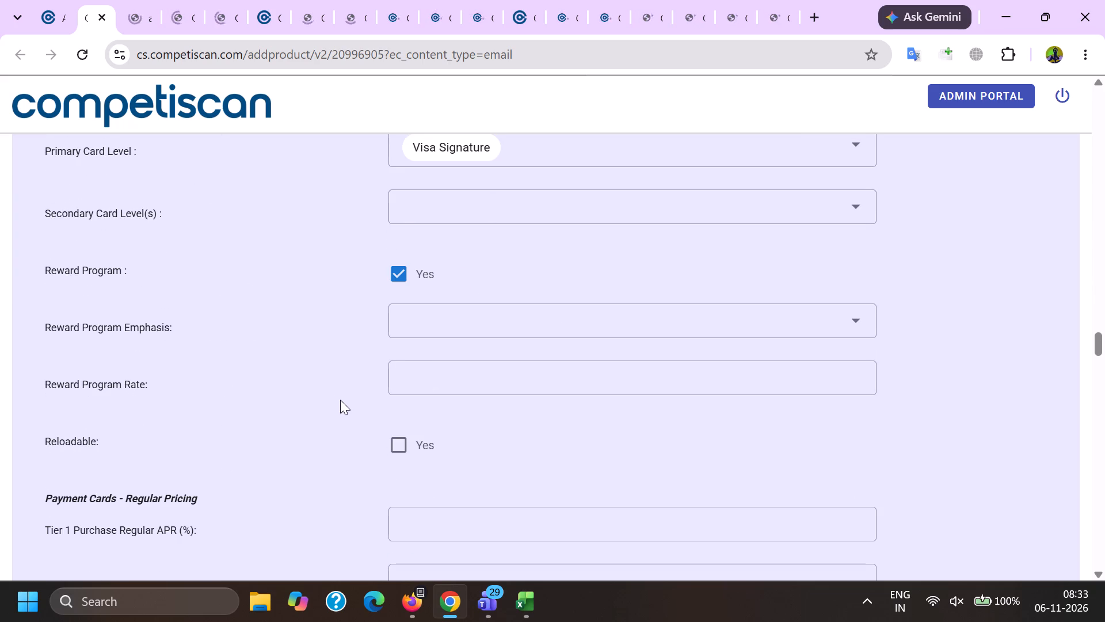
key(End)
scroll(340, 399, up, 6)
click(109, 18)
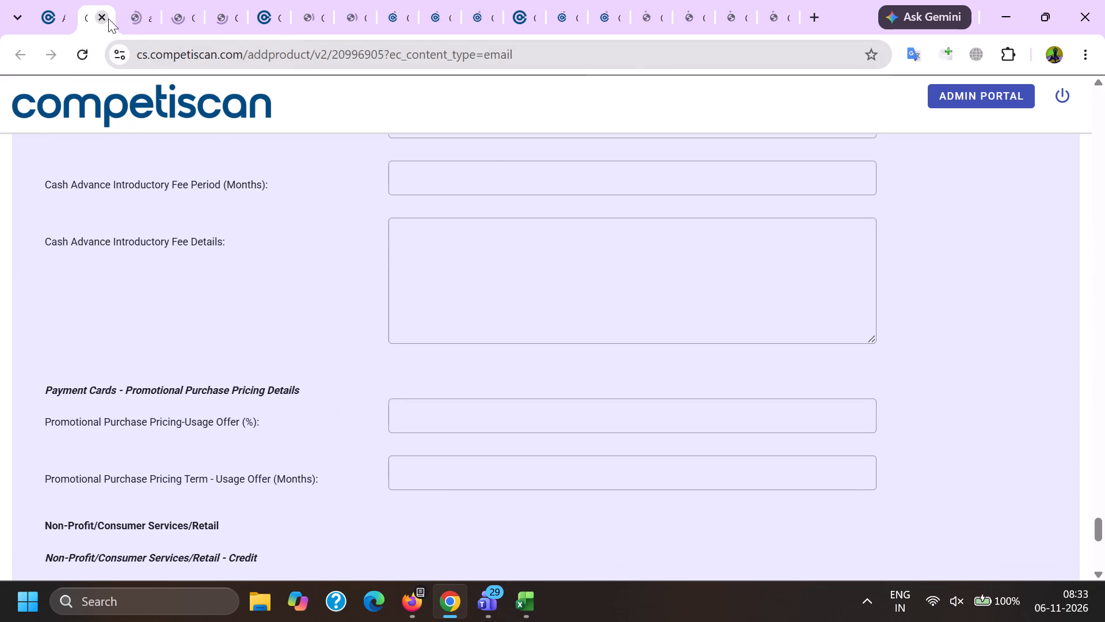
Open the current PDFs of the Pottery Barn Teen record 20997027 and the Macy's record 20998262.
click(265, 10)
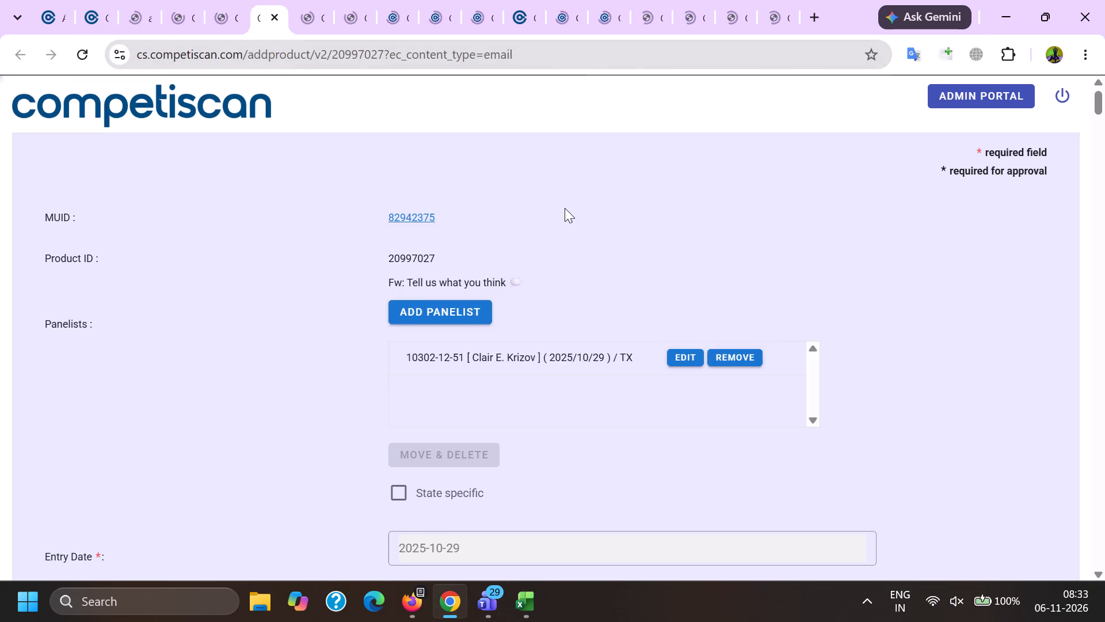
scroll(565, 208, down, 7)
ctrl+click(510, 218)
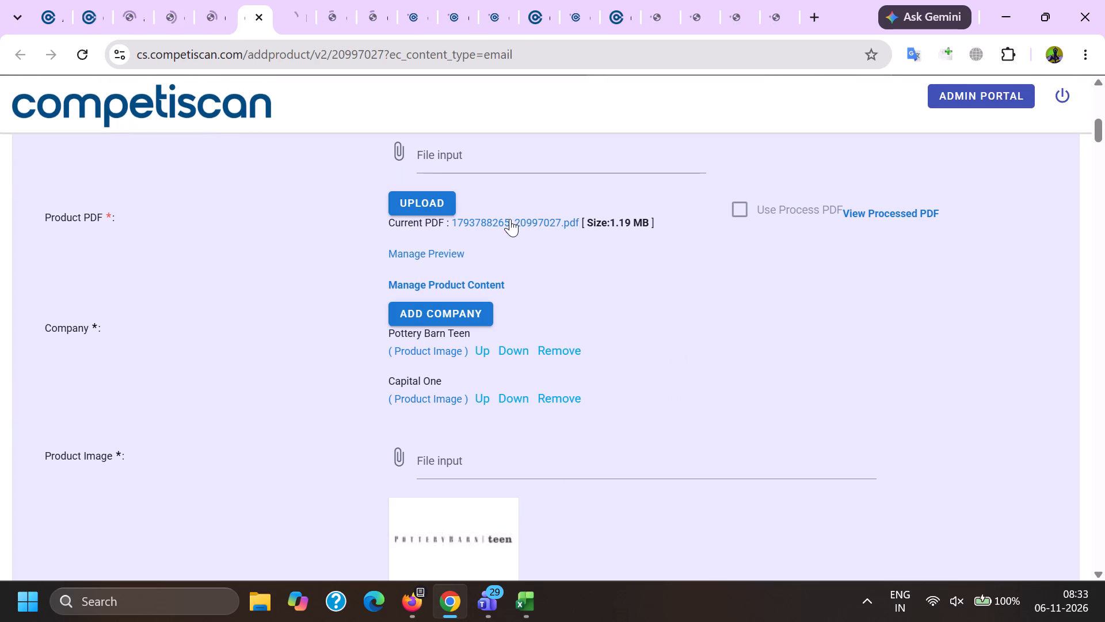
click(613, 1)
scroll(486, 296, down, 5)
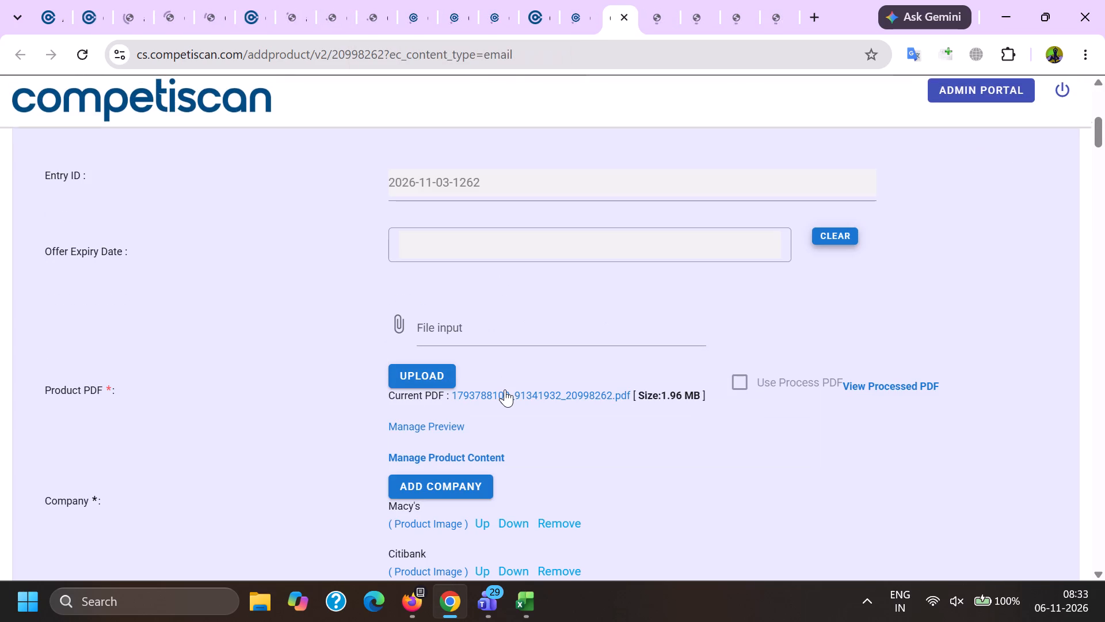
ctrl+click(505, 389)
click(246, 0)
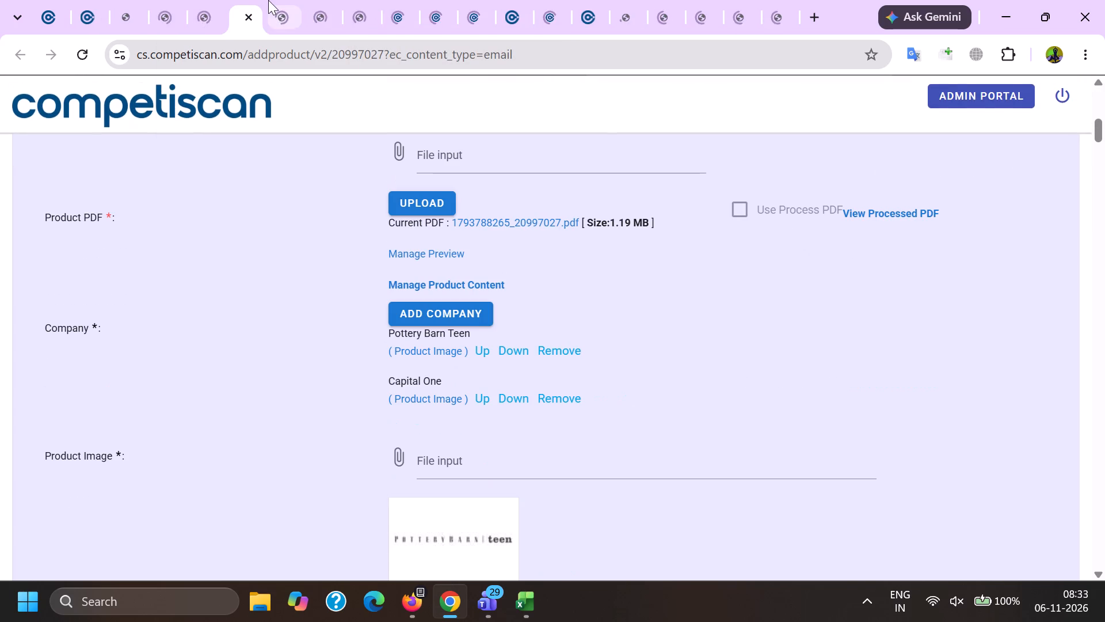
click(129, 0)
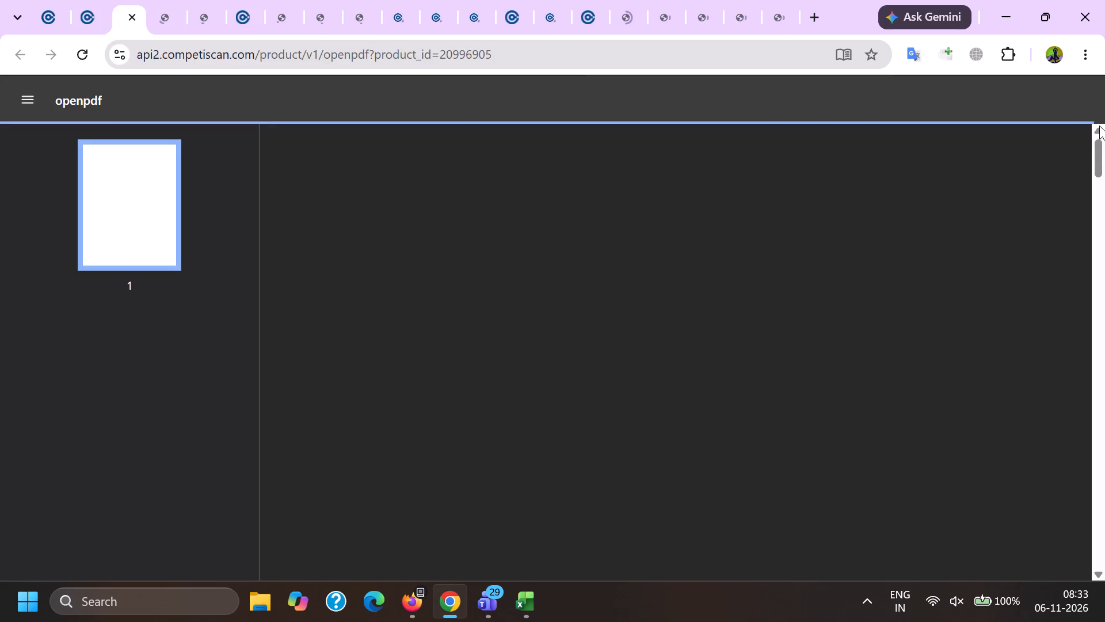
drag(1096, 151, 1073, 621)
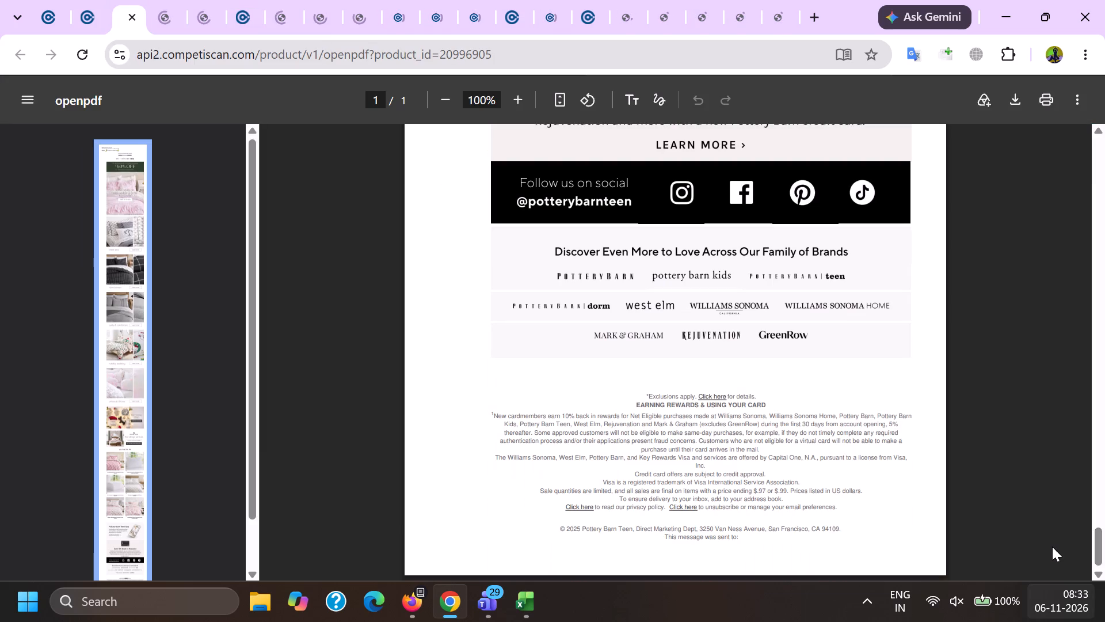
click(105, 0)
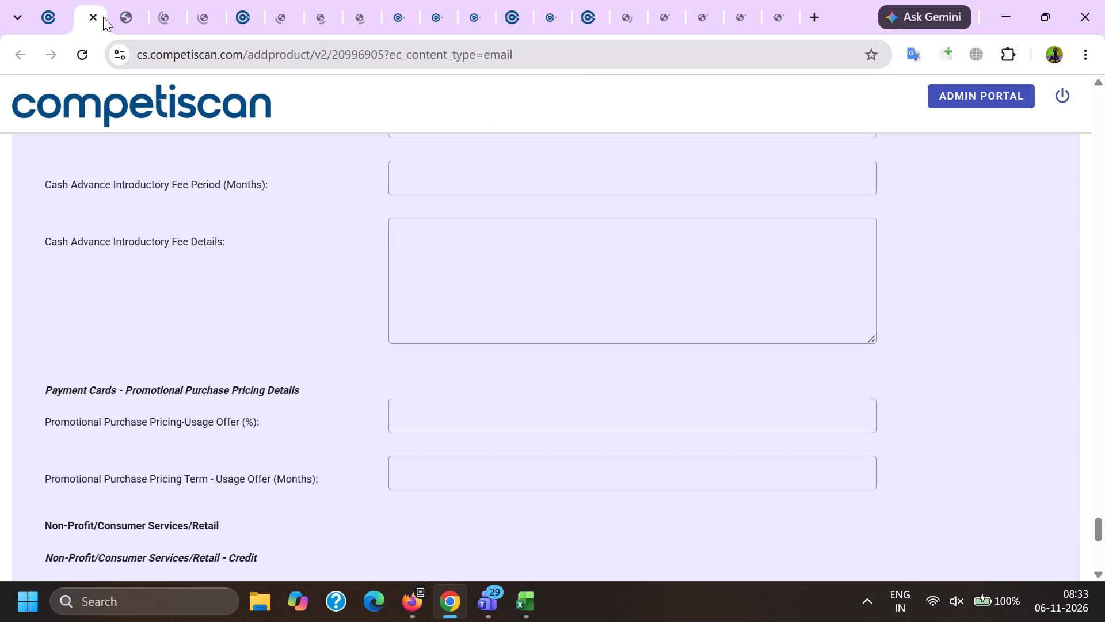
double_click(96, 18)
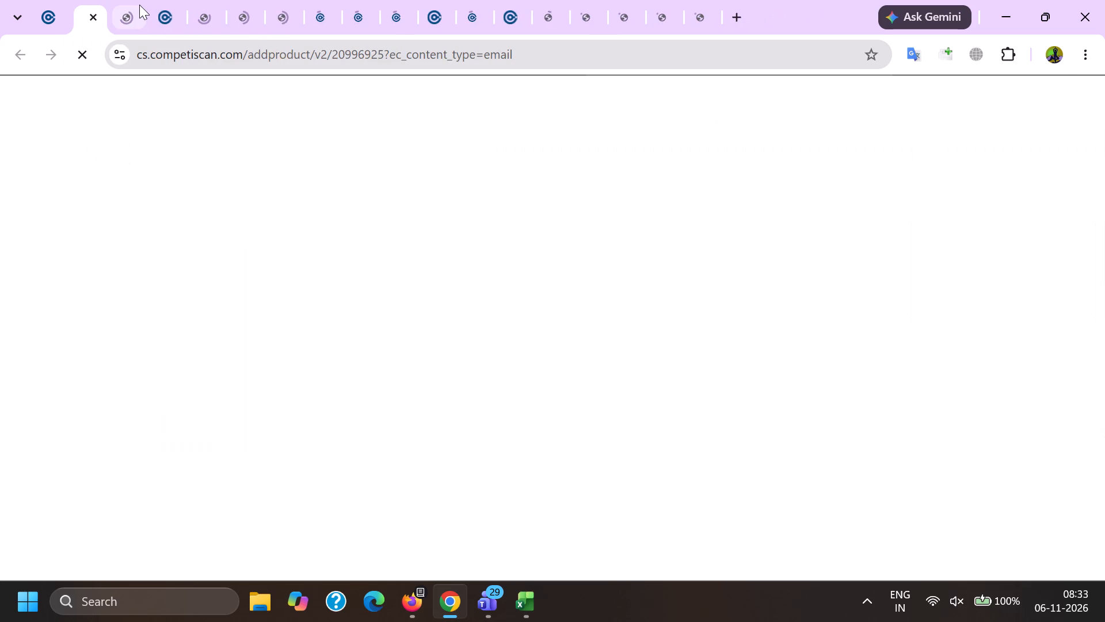
scroll(660, 345, down, 4)
ctrl+click(516, 475)
key(ctrl+Tab)
key(ctrl+Tab)
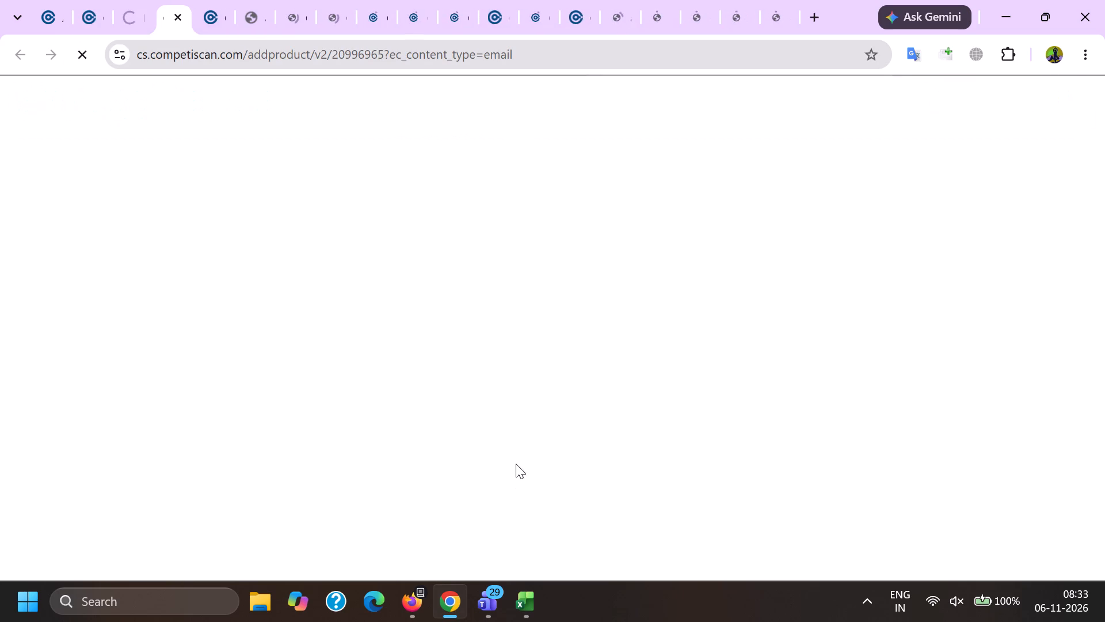
scroll(516, 437, down, 5)
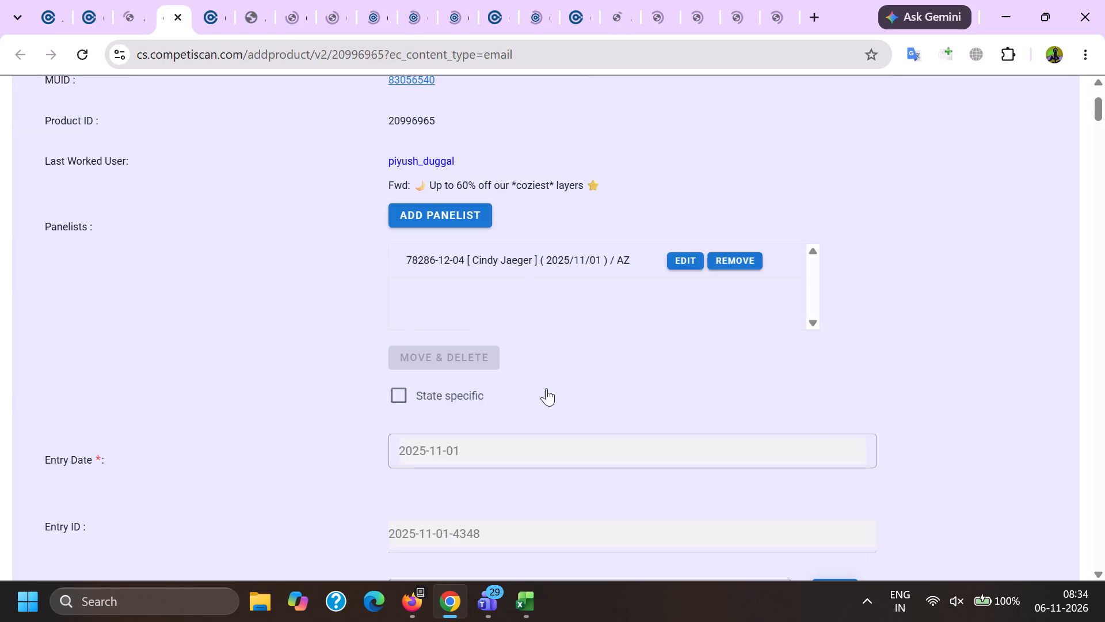
ctrl+click(538, 396)
Examine record 20997027's Pottery Barn Teen survey PDF down to the closing rewards and card terms.
key(ctrl+Tab)
key(ctrl+Tab)
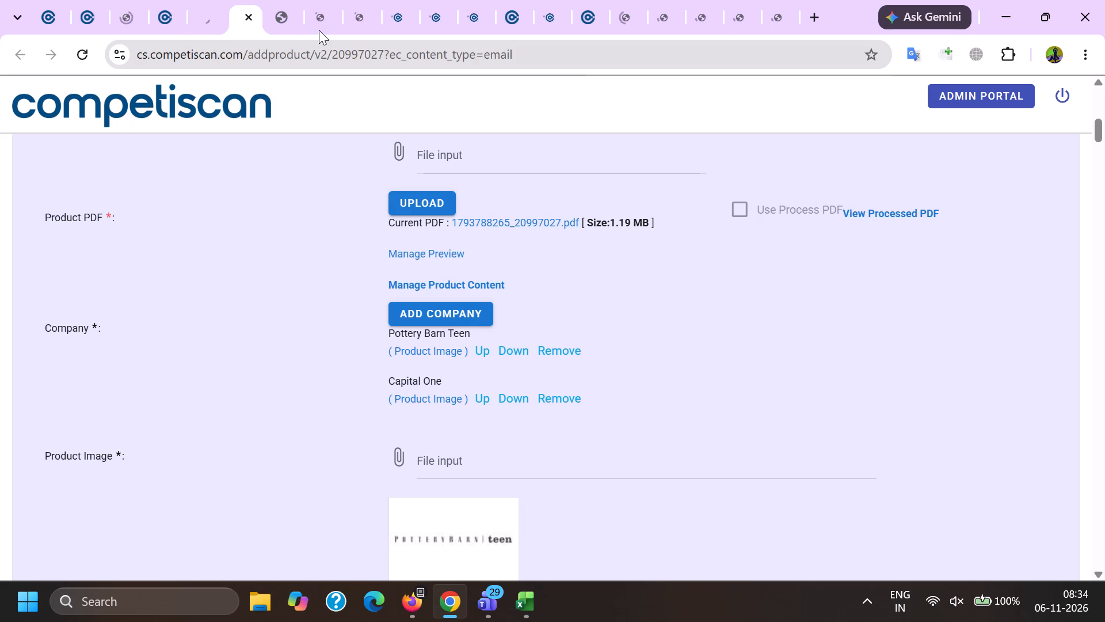
click(284, 0)
drag(1104, 185, 1104, 188)
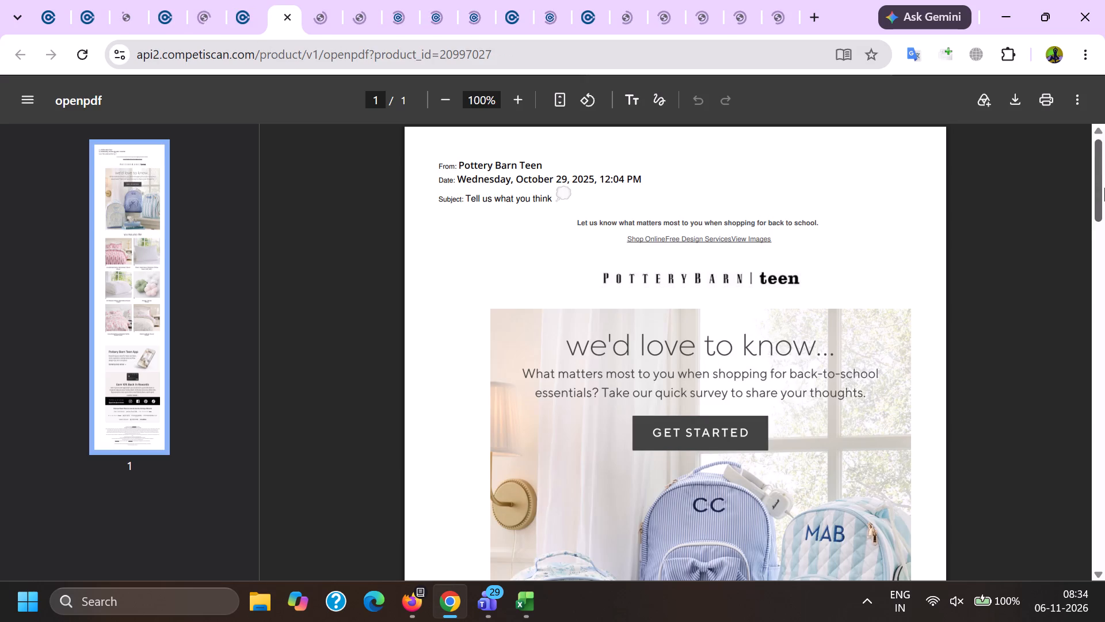
drag(1104, 188, 1095, 616)
Review record 20997027's product name, headline, communication types, incentives, card network and pricing fields, and close it together with its PDF.
click(244, 5)
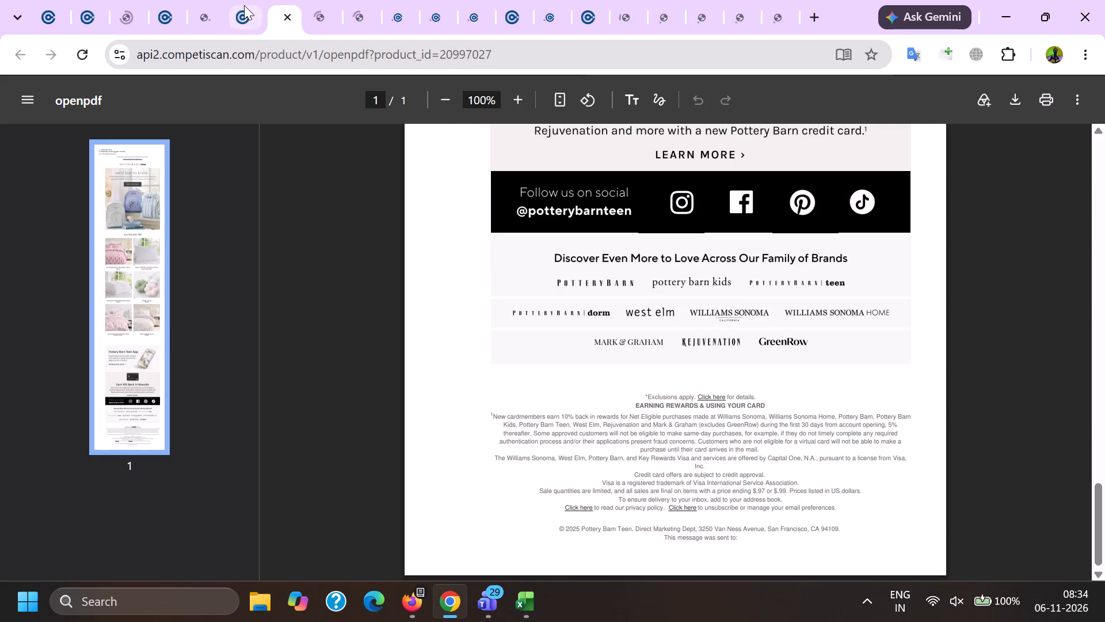
scroll(527, 331, down, 6)
scroll(577, 330, down, 3)
scroll(710, 340, down, 2)
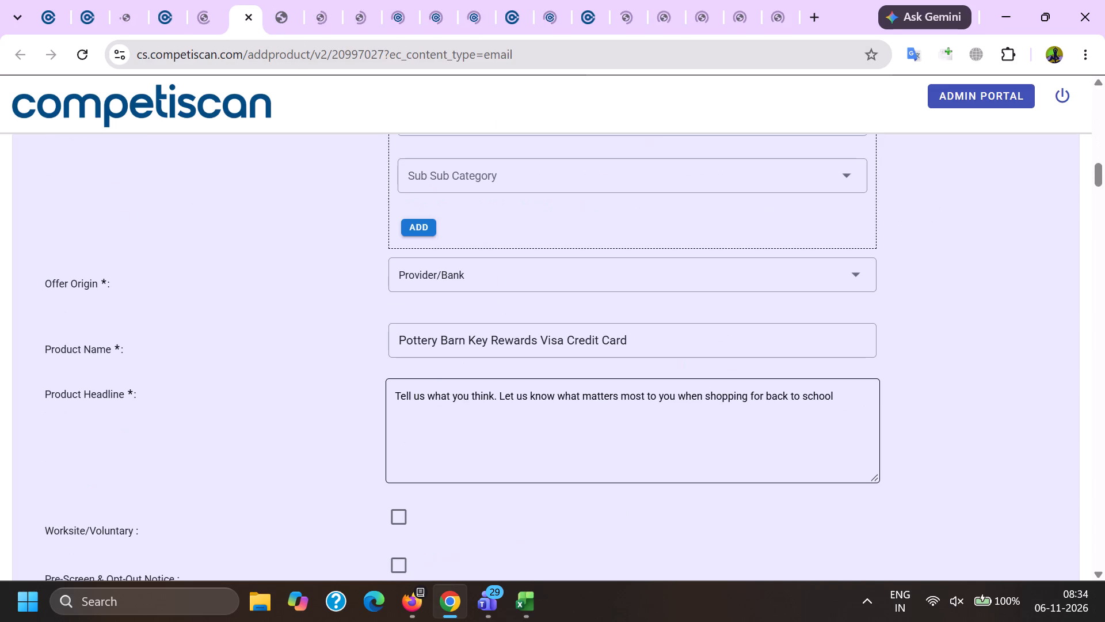
drag(858, 414, 120, 409)
scroll(276, 409, down, 19)
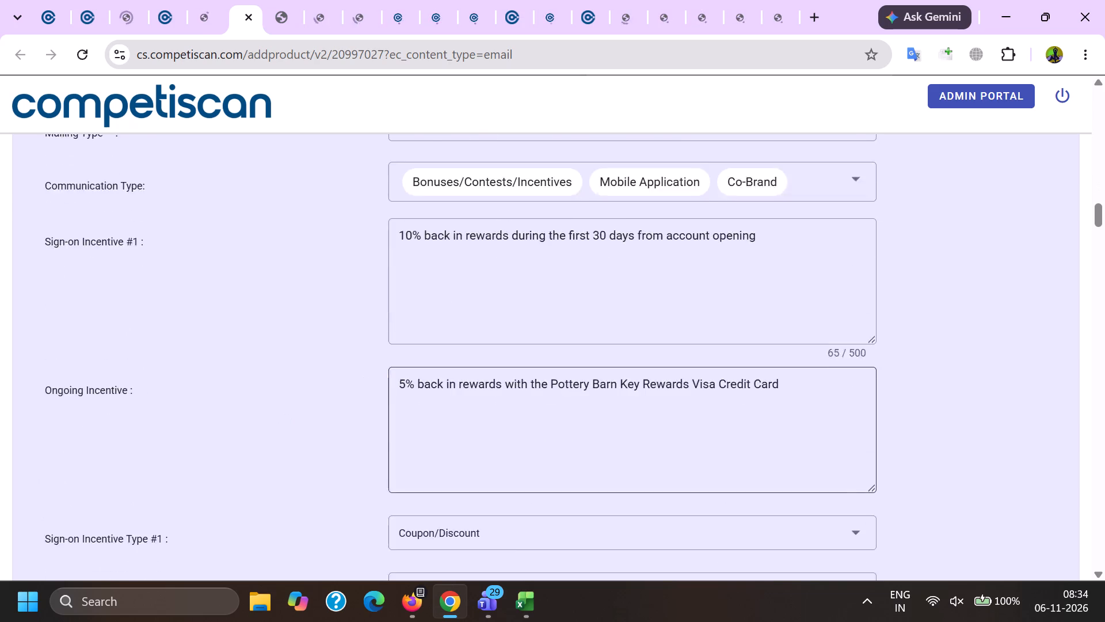
scroll(390, 371, down, 20)
scroll(390, 371, down, 2)
scroll(347, 386, up, 2)
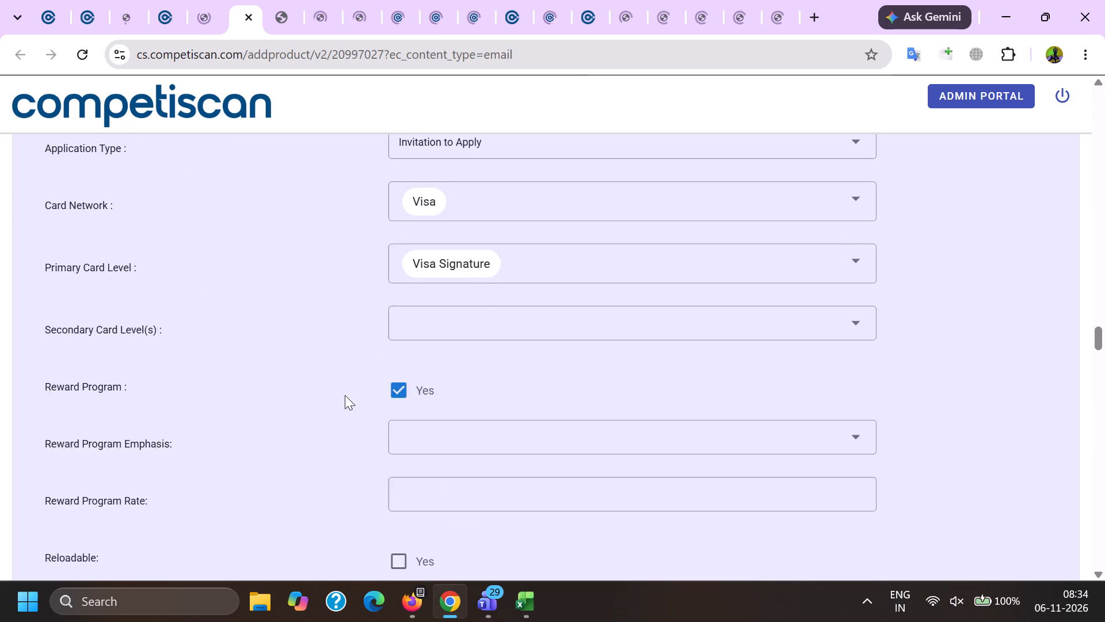
click(327, 411)
key(End)
scroll(318, 409, up, 6)
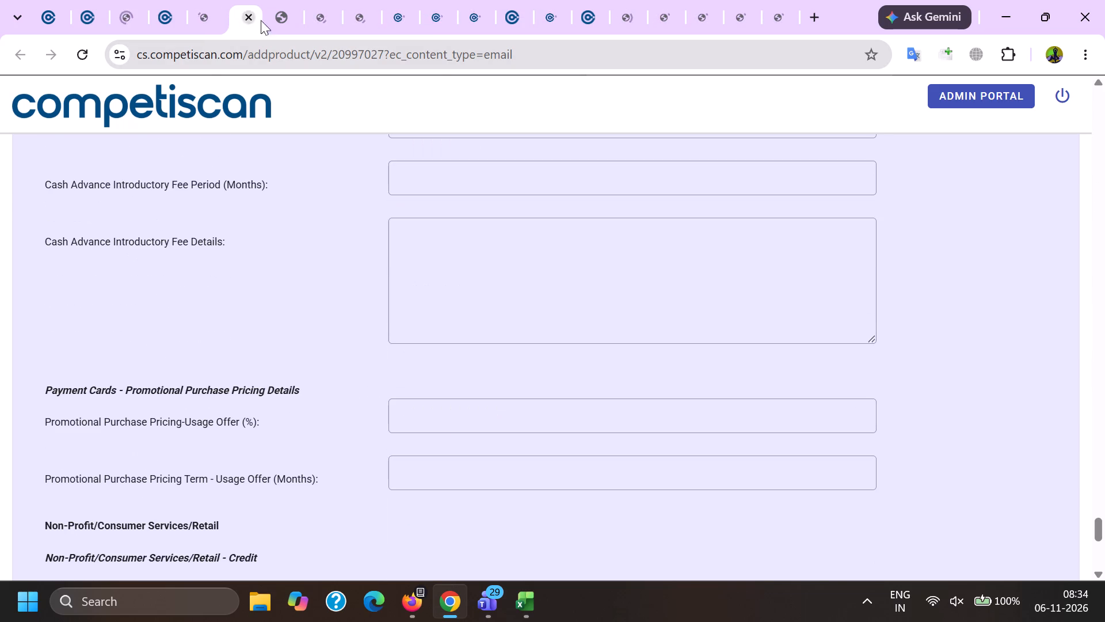
click(241, 20)
click(244, 20)
click(244, 20)
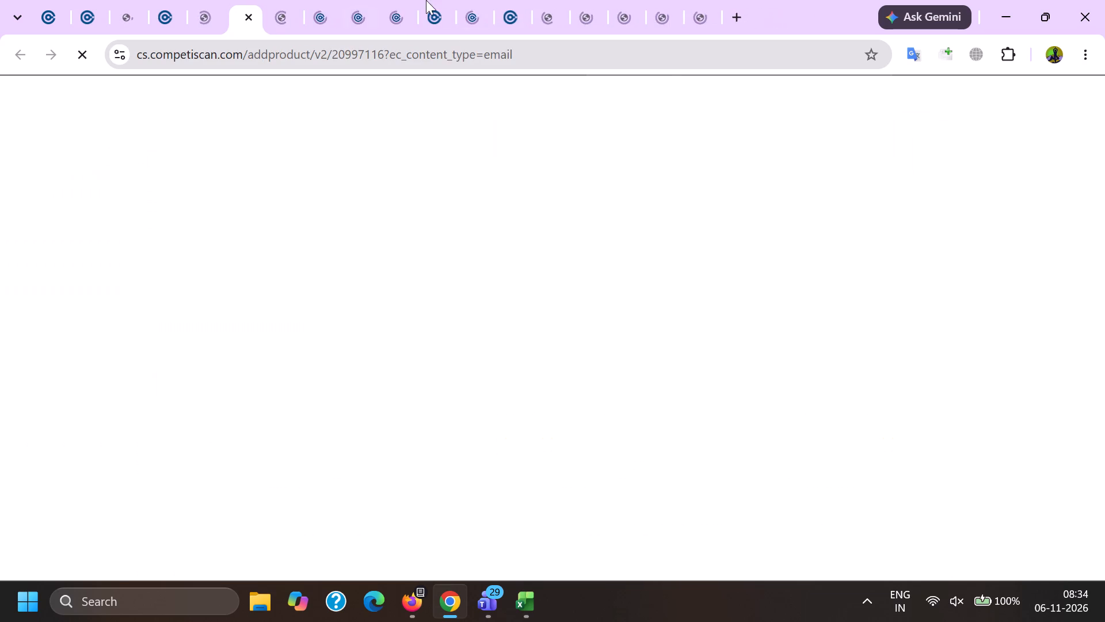
click(505, 0)
click(529, 0)
click(542, 0)
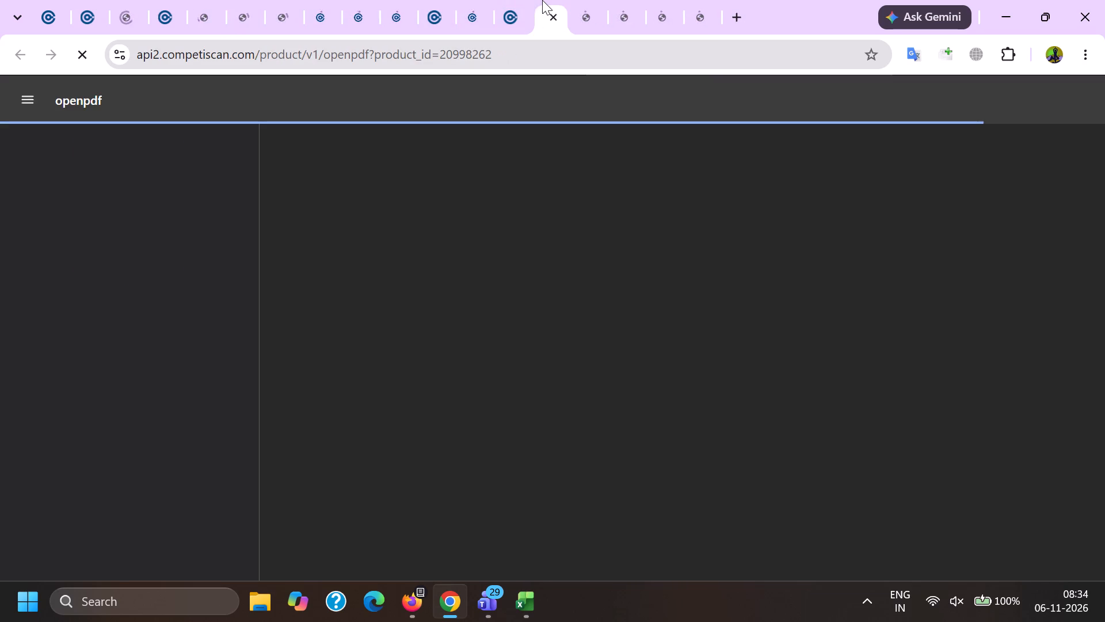
drag(1104, 180, 1104, 232)
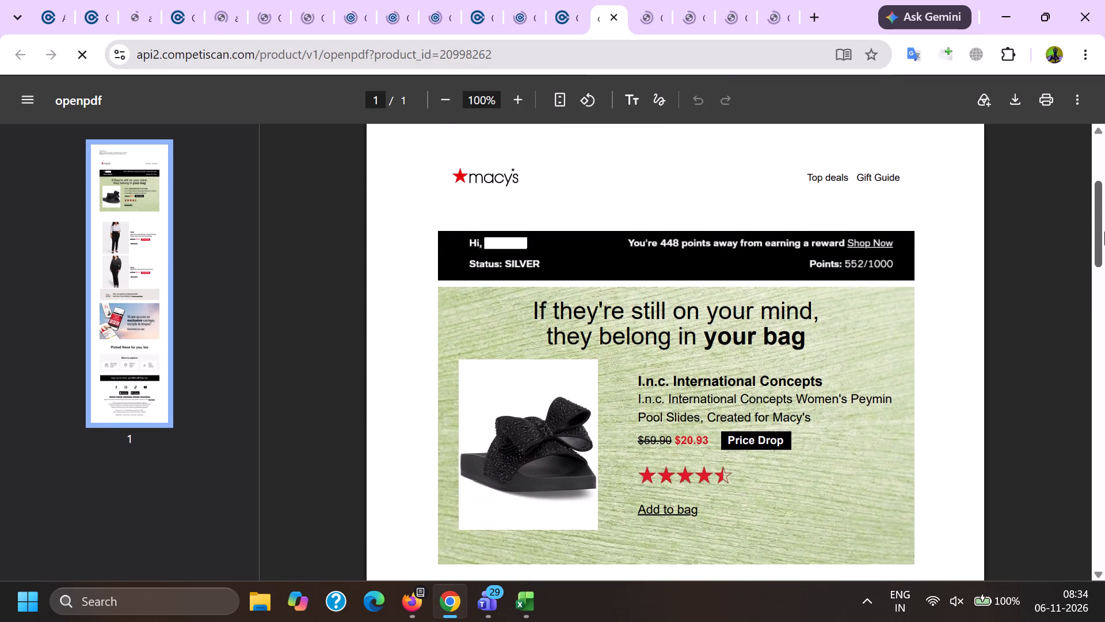
drag(1104, 232, 1104, 427)
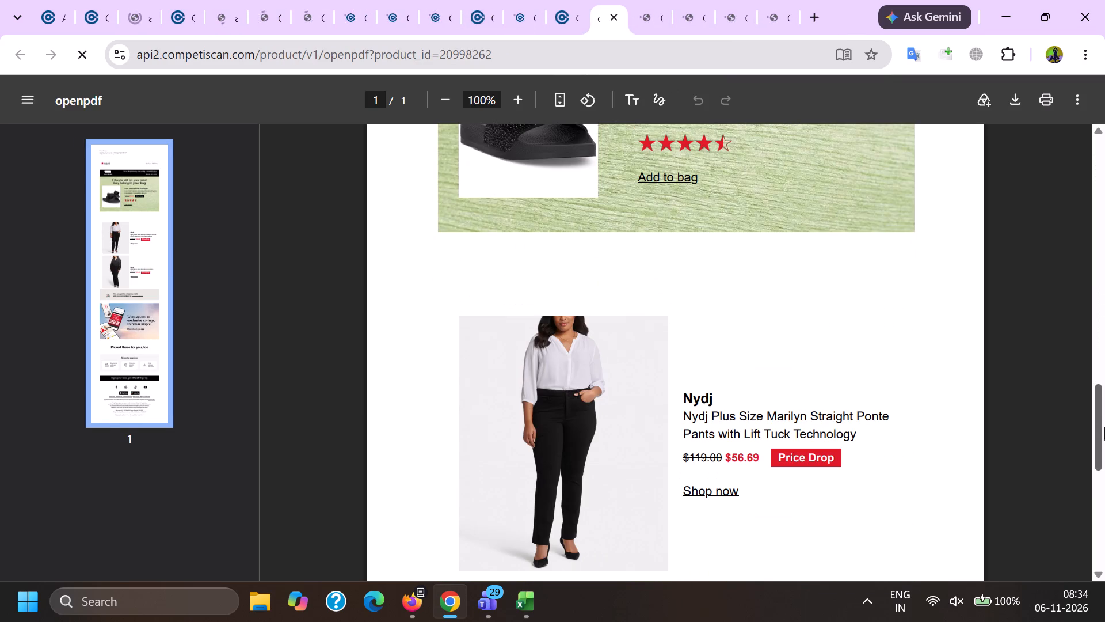
drag(1104, 427, 1099, 561)
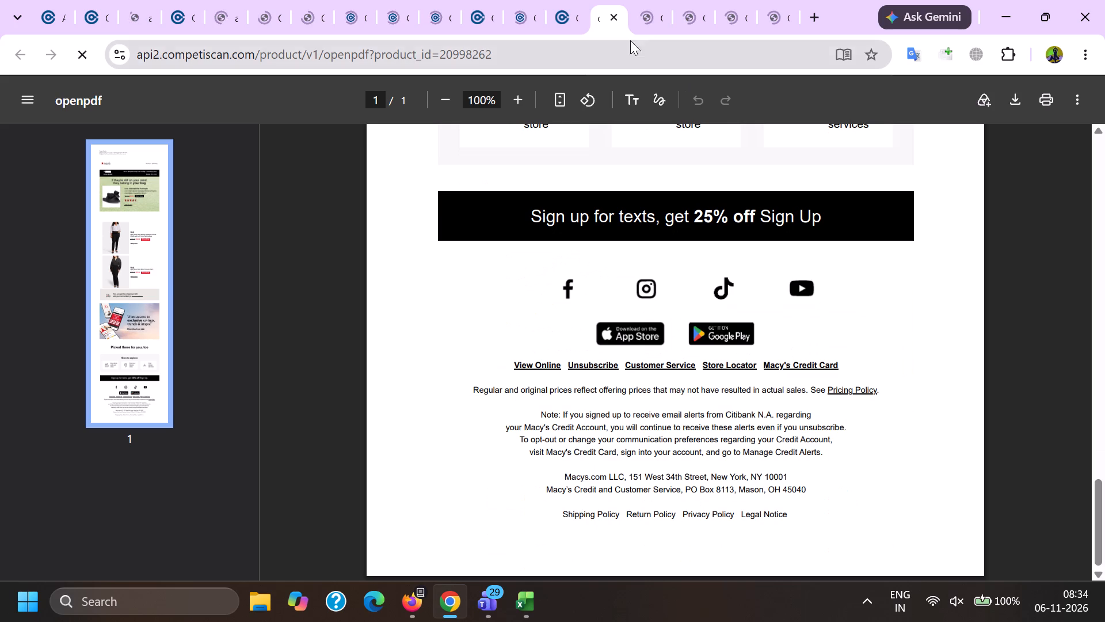
Review record 20998262's sectors, product name, headline, response mechanism, reward program and pricing fields, and close it together with its PDF.
click(579, 0)
scroll(681, 376, down, 10)
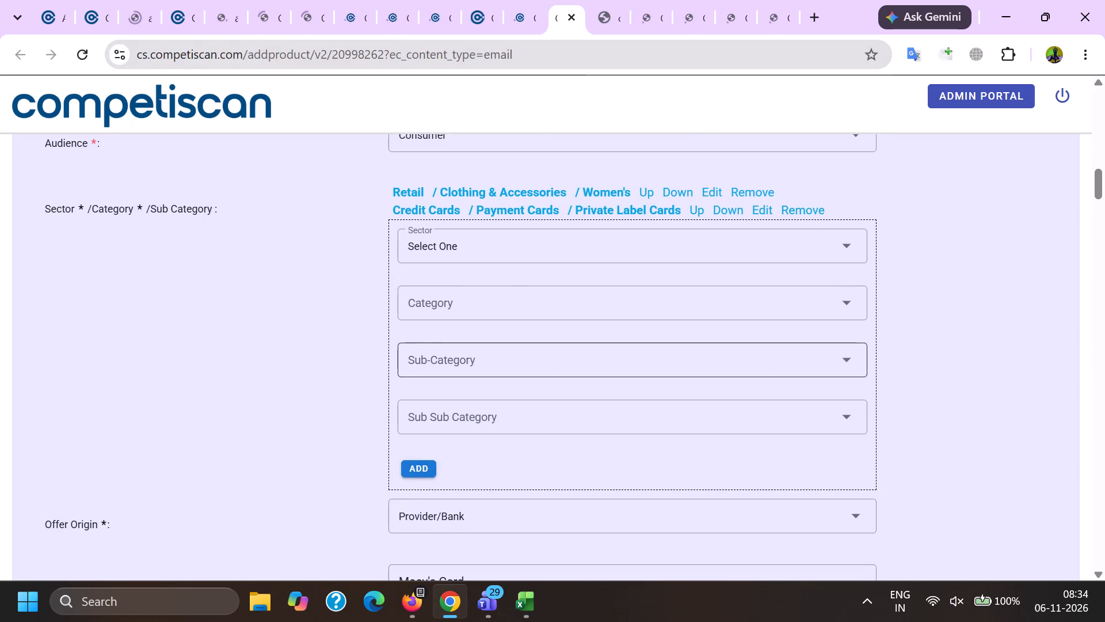
scroll(684, 370, down, 4)
drag(734, 367, 2, 154)
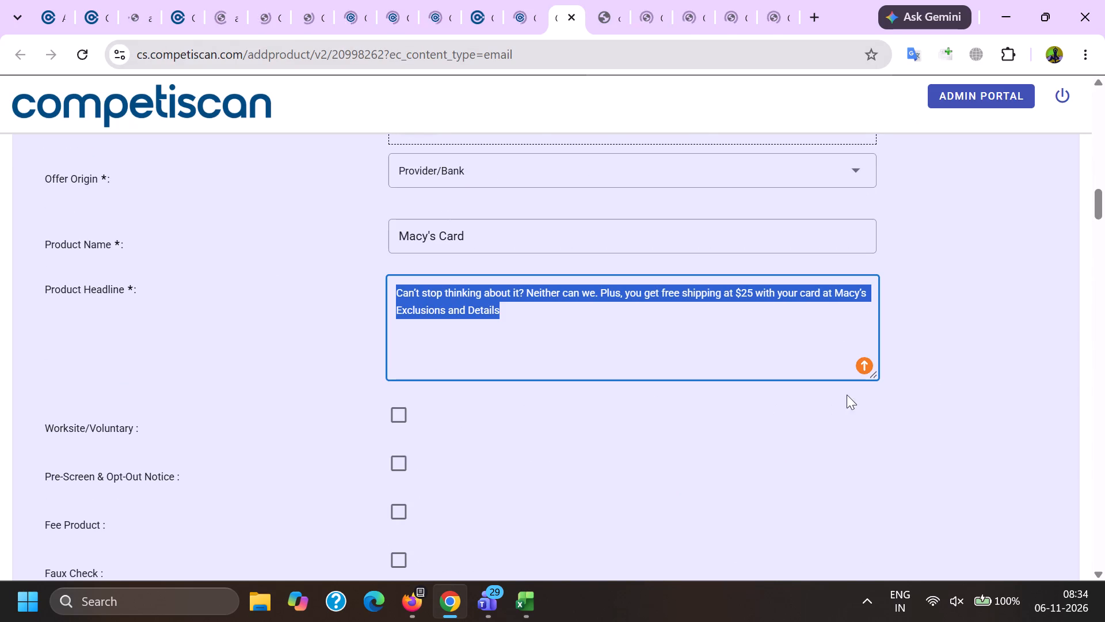
drag(872, 377, 1104, 476)
scroll(447, 367, down, 4)
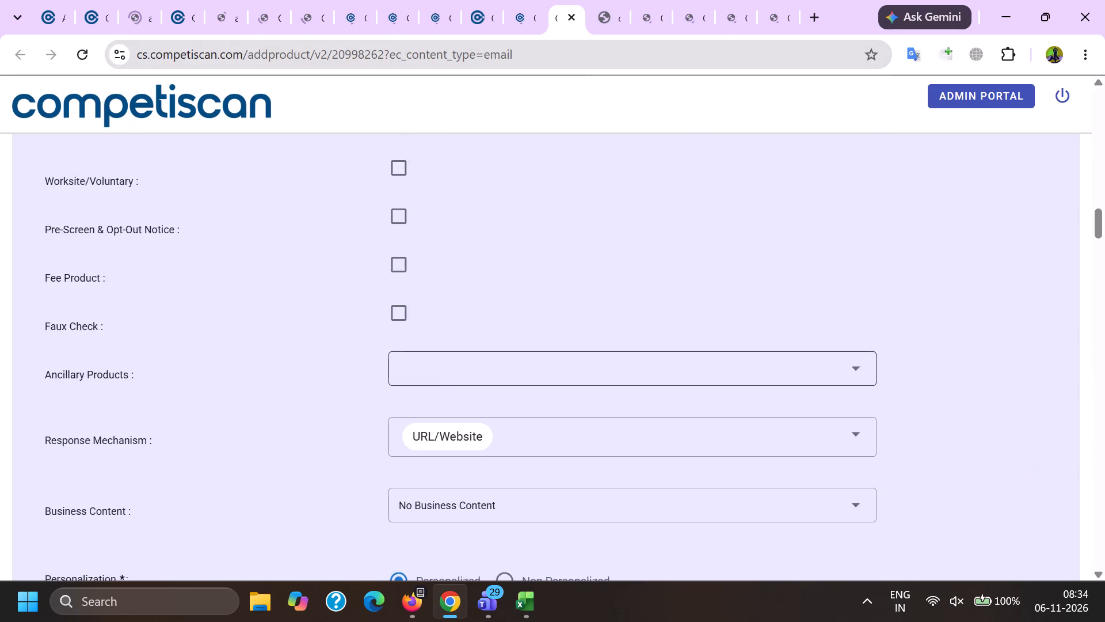
scroll(441, 375, down, 11)
click(333, 359)
key(End)
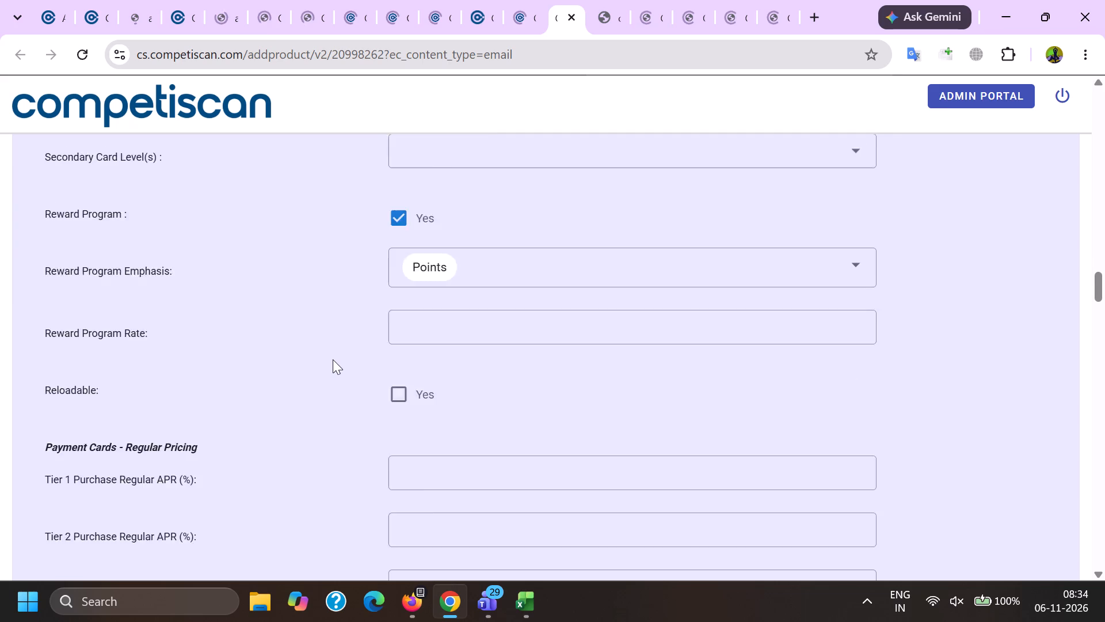
scroll(333, 360, up, 6)
click(572, 17)
click(572, 18)
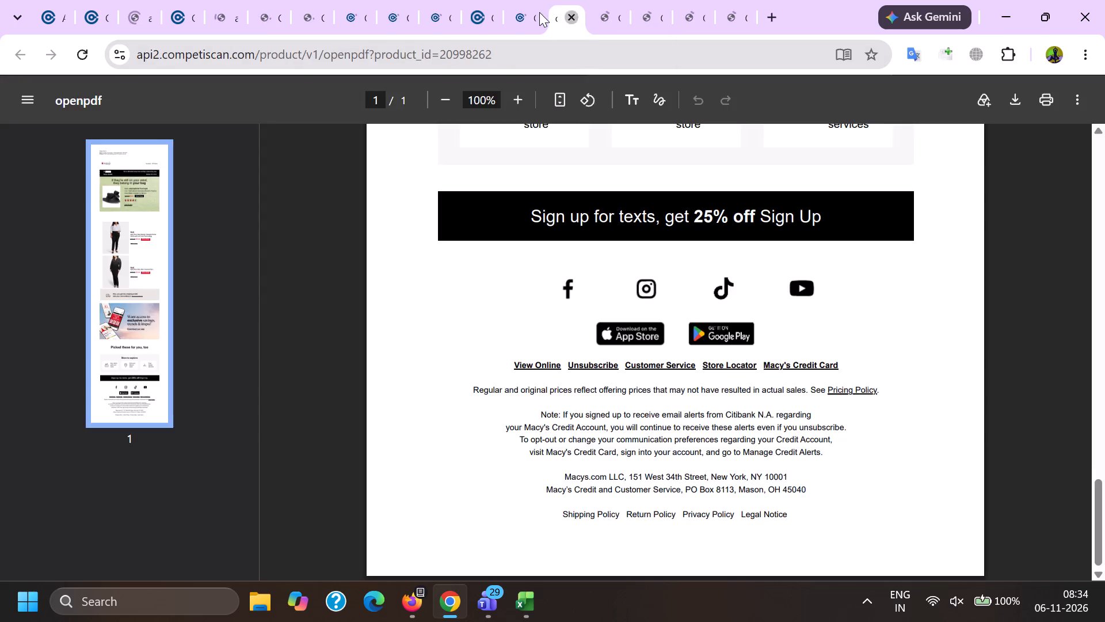
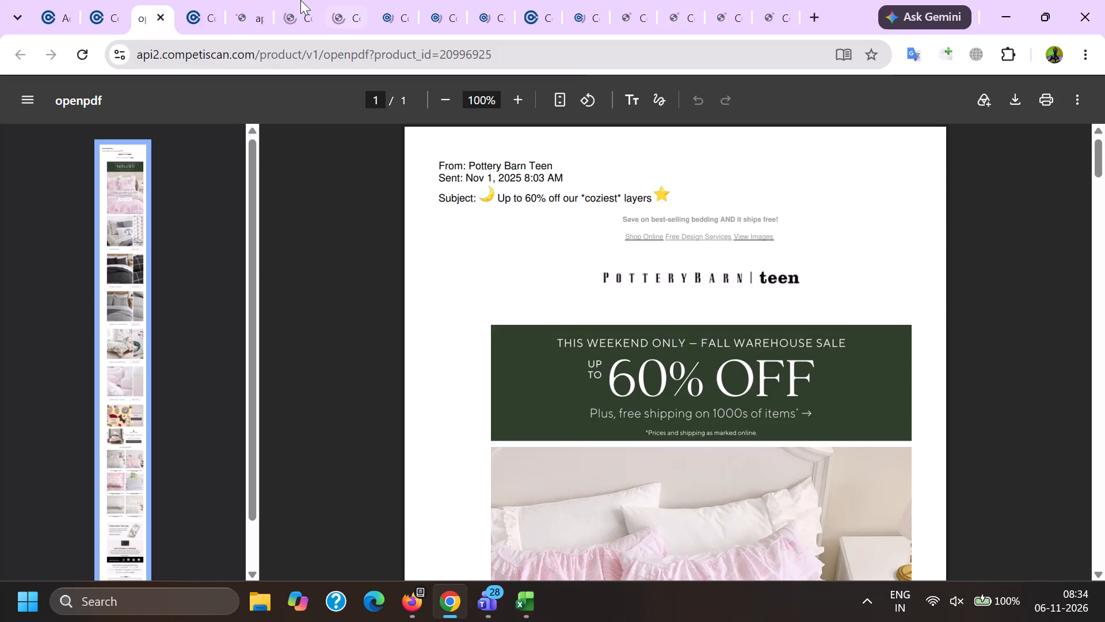
Check record 20996925's Pottery Barn Teen PDF against its product name, headline, sign-on incentive, card network and pricing fields, and close both.
drag(1103, 167, 1083, 621)
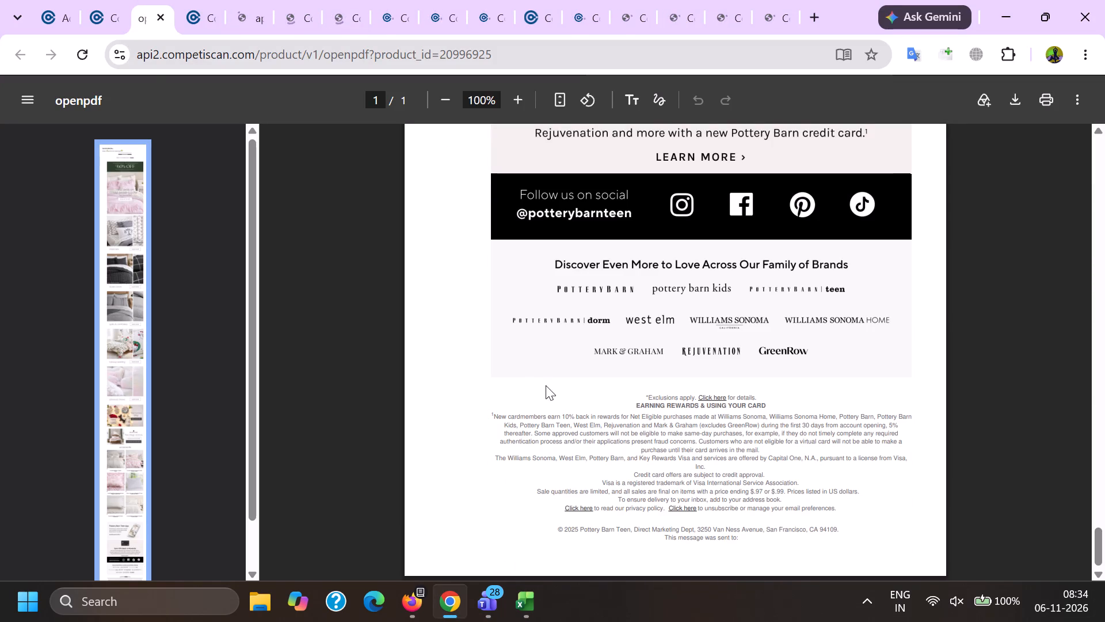
click(109, 0)
scroll(548, 376, down, 6)
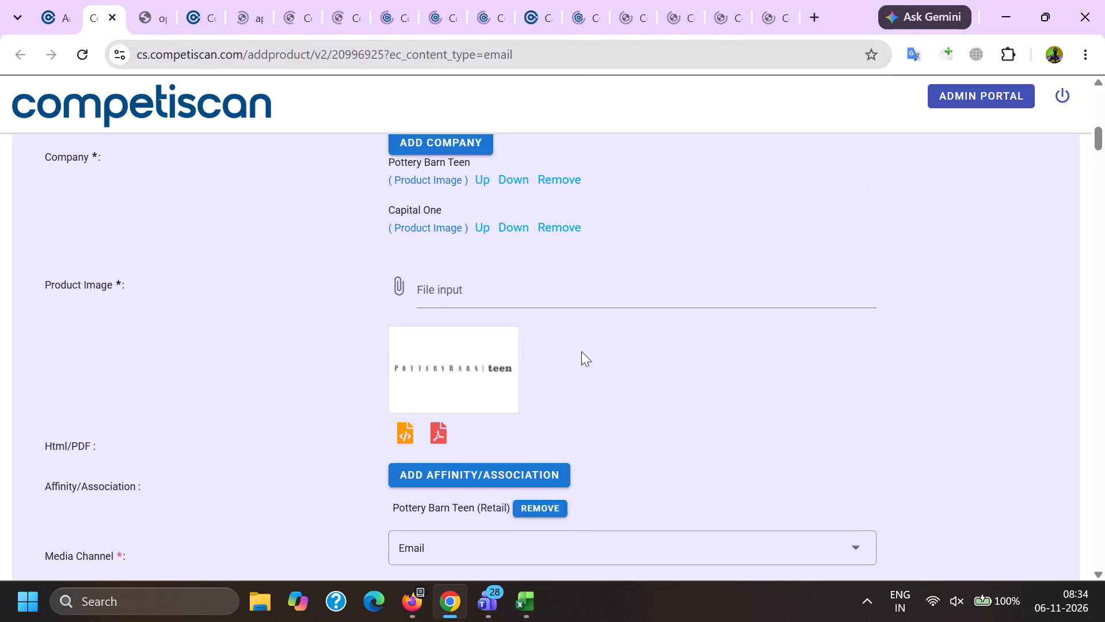
scroll(581, 351, down, 5)
scroll(683, 272, down, 3)
drag(791, 403, 313, 324)
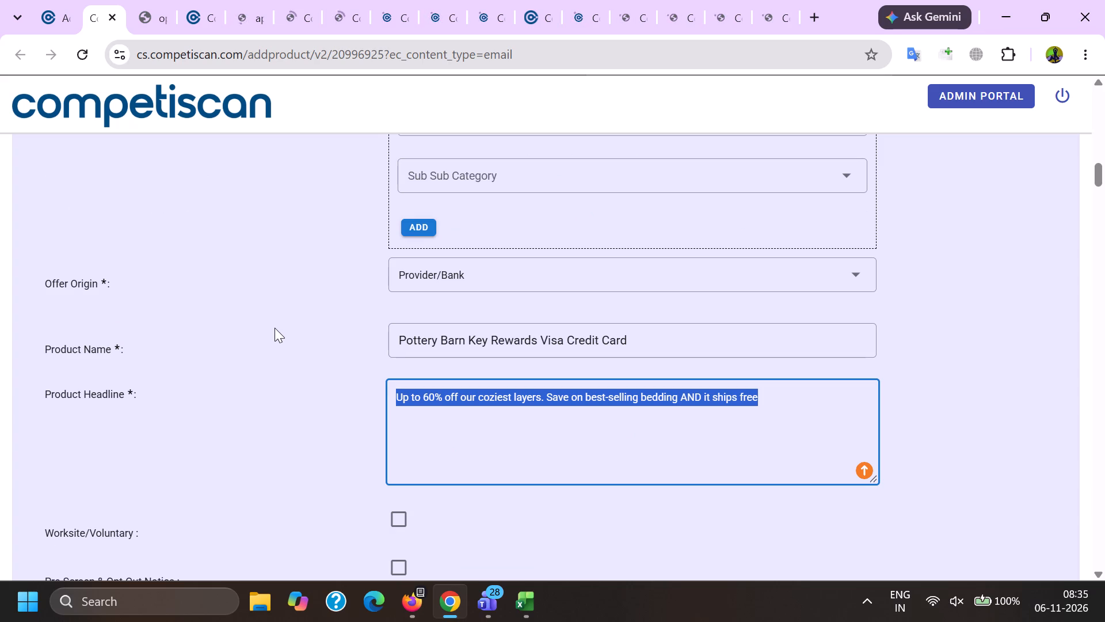
scroll(275, 328, down, 9)
scroll(275, 328, down, 13)
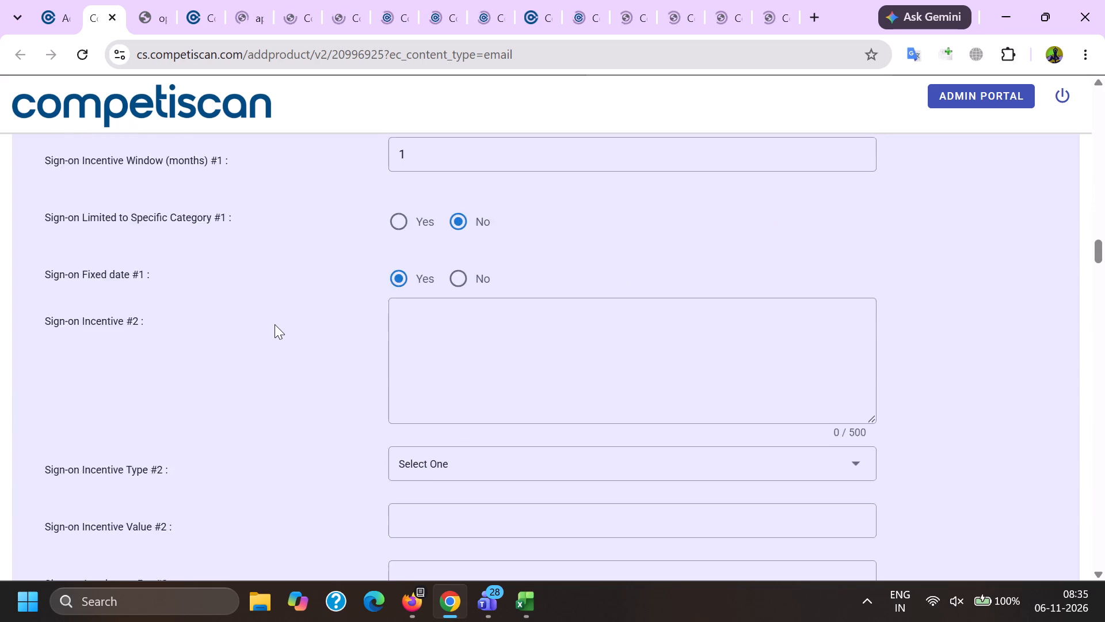
scroll(275, 324, down, 20)
scroll(275, 324, down, 1)
click(276, 325)
scroll(276, 325, up, 4)
click(276, 324)
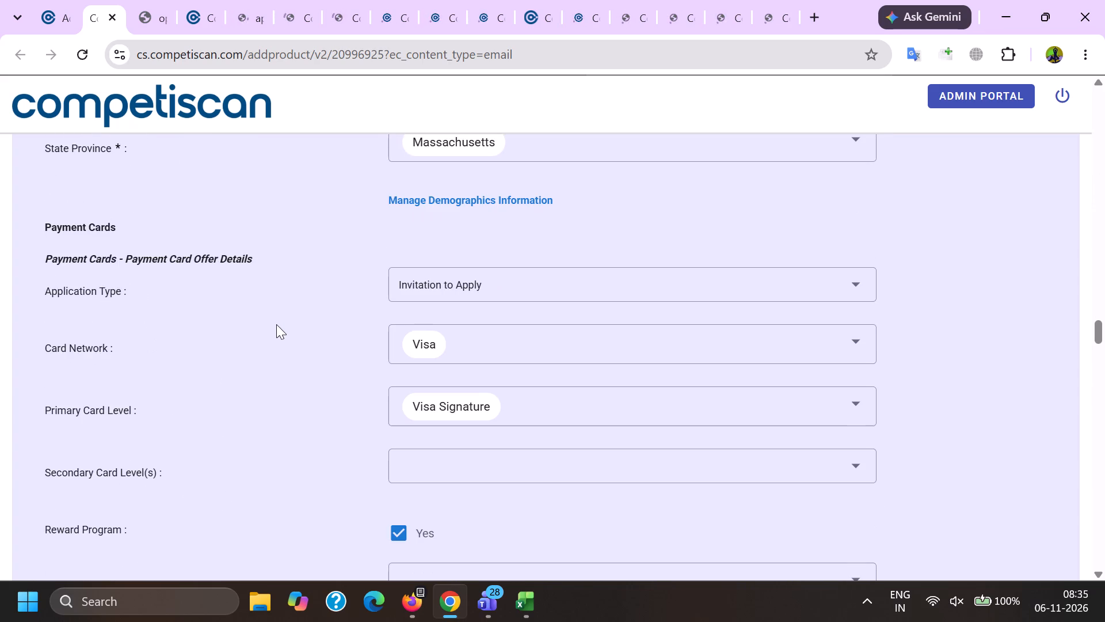
key(End)
scroll(276, 324, up, 7)
double_click(113, 15)
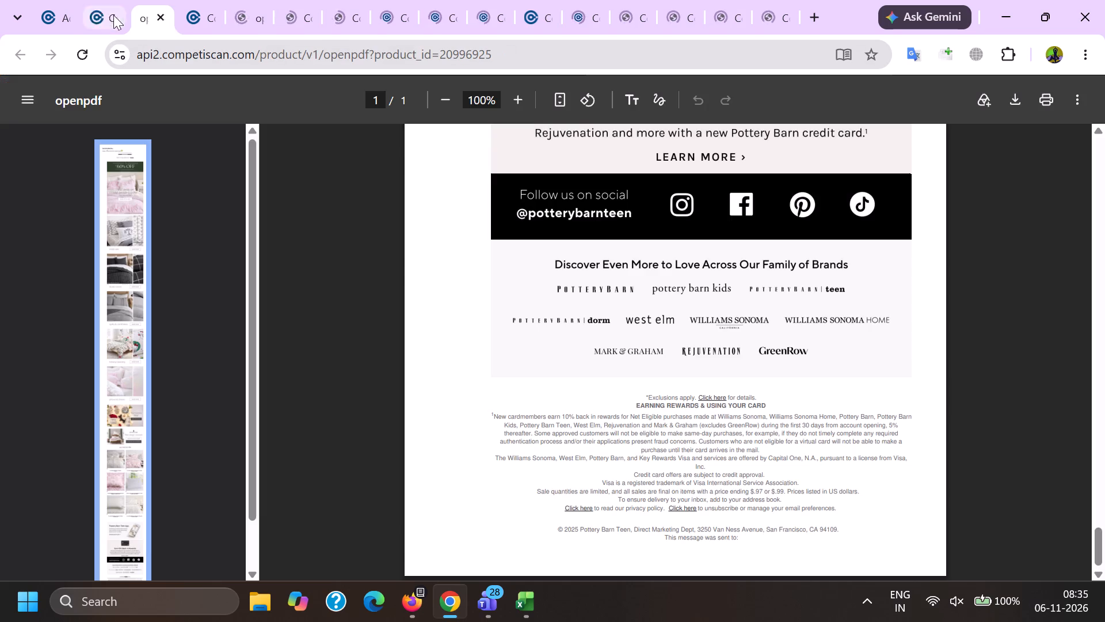
Check record 20996965's Pottery Barn Teen PDF against its product name, headline, incentives, reward program and pricing fields, and close both.
click(160, 0)
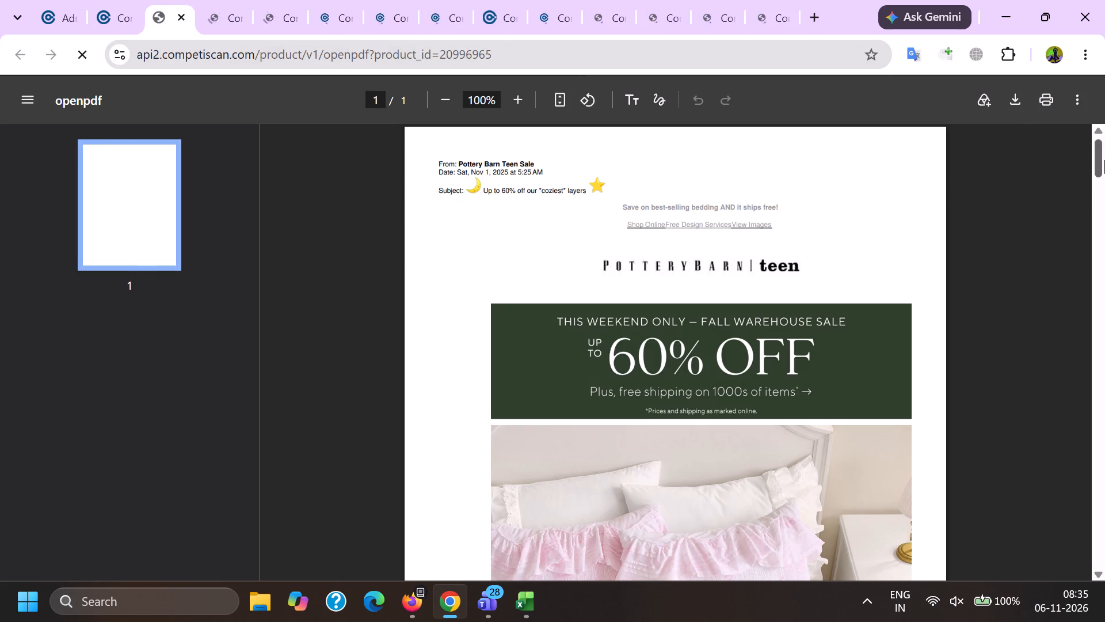
drag(1104, 159, 1104, 619)
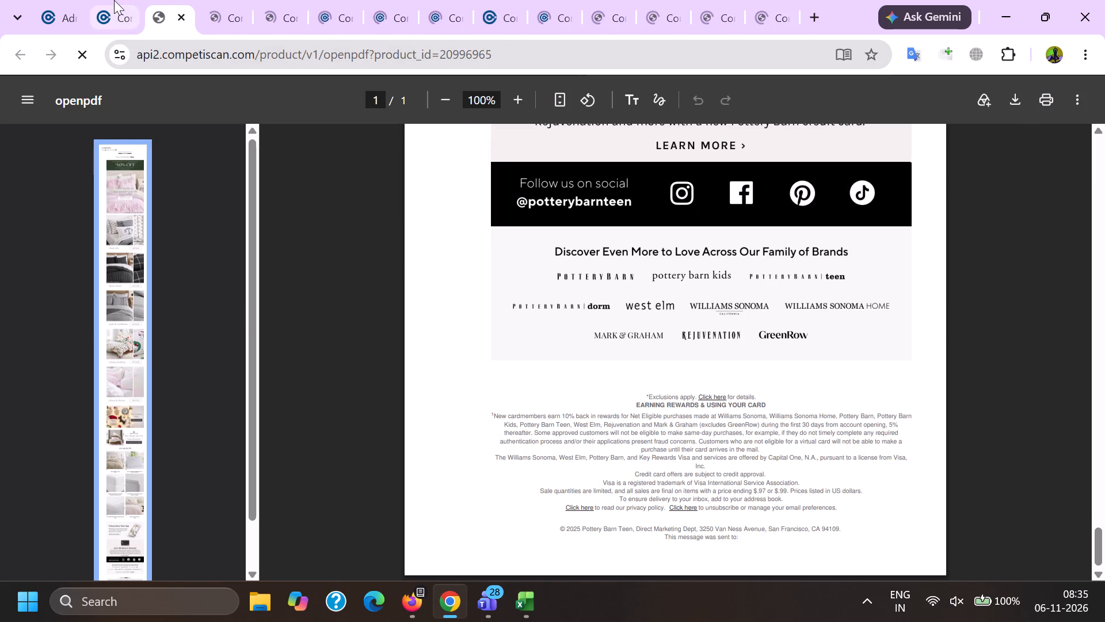
click(114, 0)
scroll(538, 323, down, 6)
scroll(630, 322, down, 4)
scroll(684, 306, down, 4)
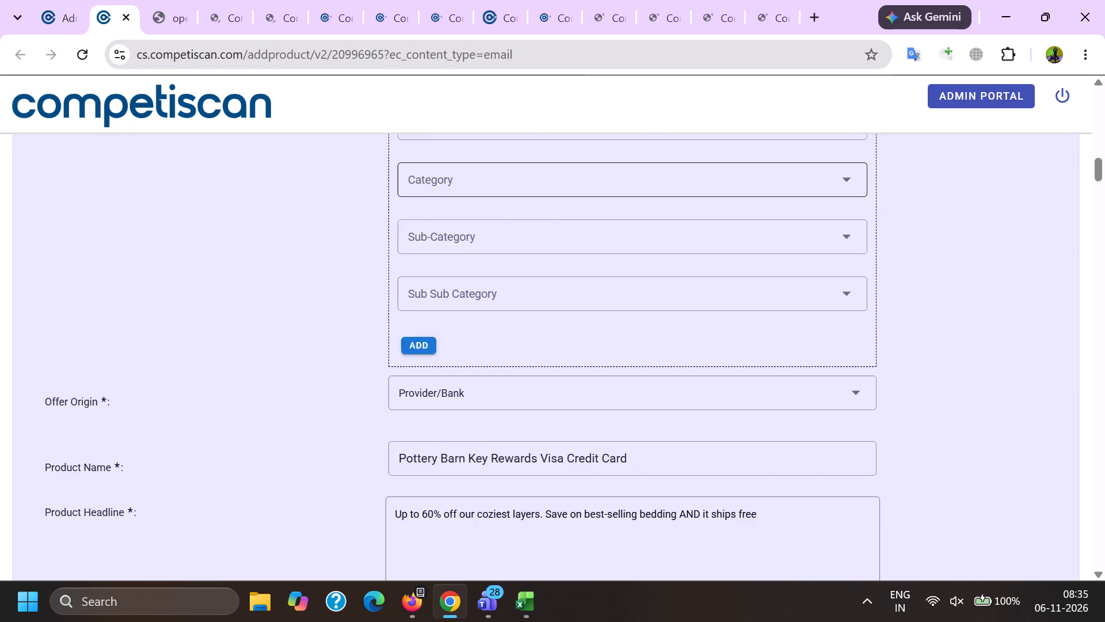
drag(786, 341, 299, 319)
scroll(301, 318, down, 12)
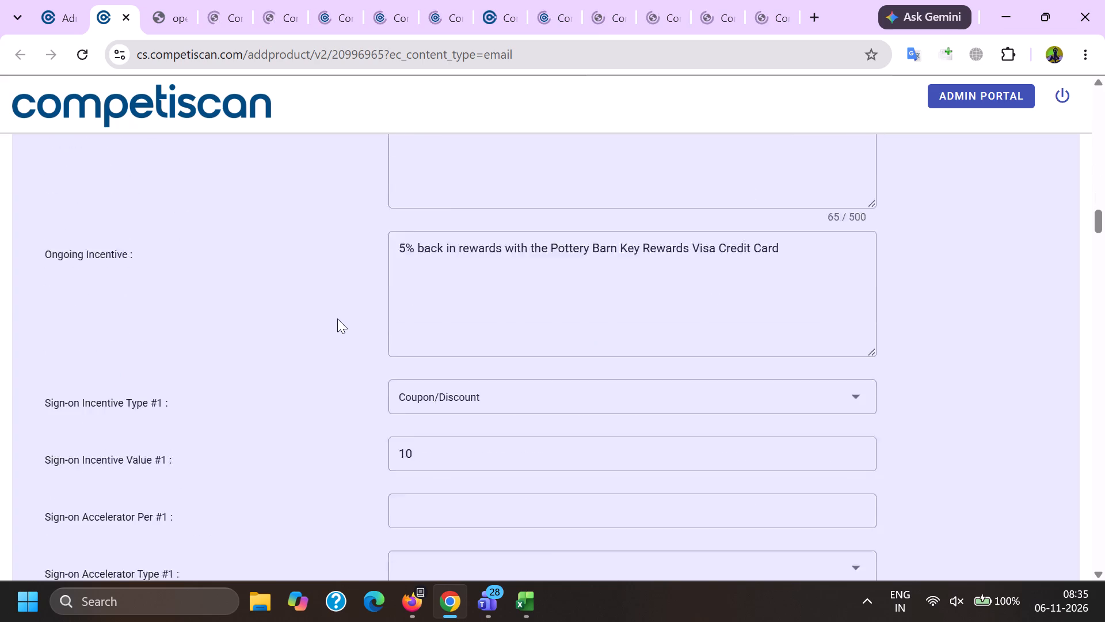
scroll(337, 318, down, 9)
scroll(354, 331, up, 1)
scroll(356, 331, down, 20)
scroll(356, 331, down, 1)
click(346, 354)
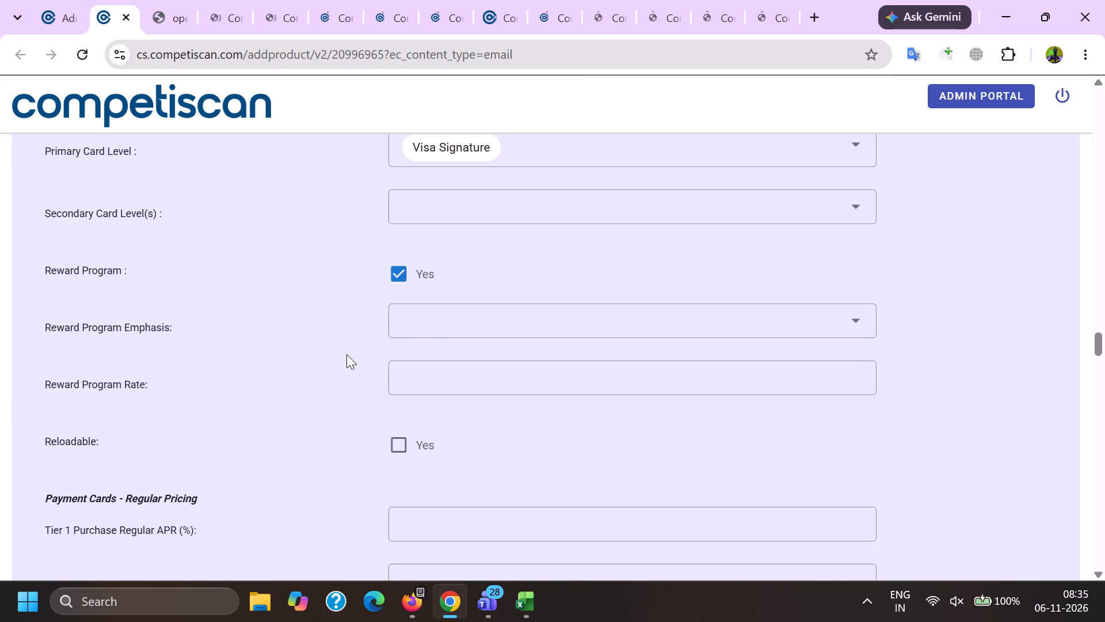
key(End)
scroll(345, 354, up, 5)
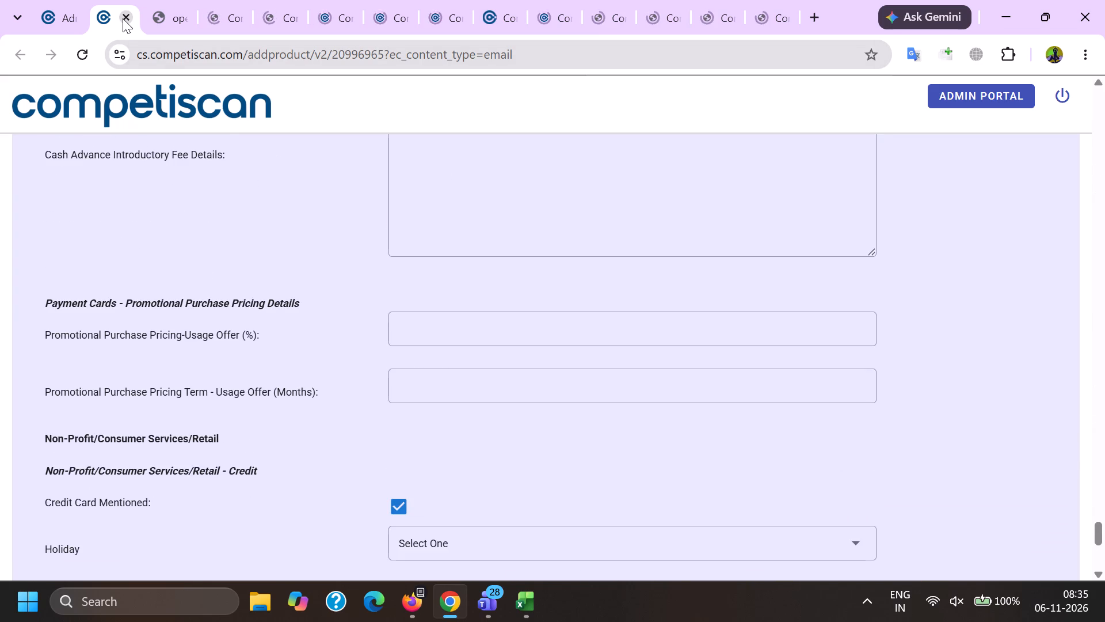
click(124, 17)
click(124, 17)
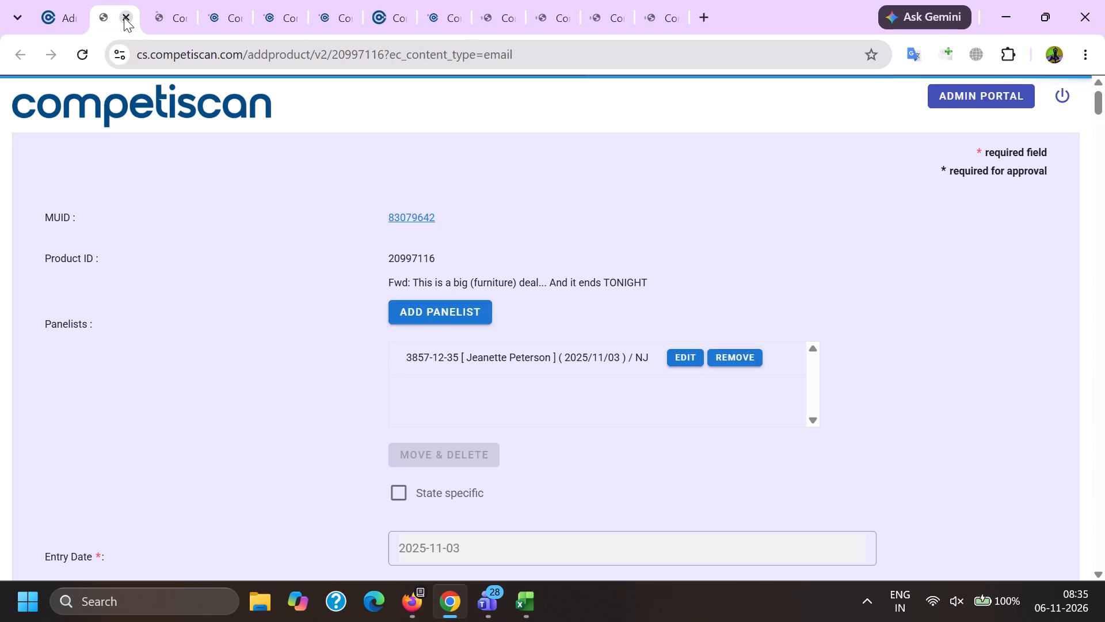
Open the current product PDFs of records 20997116, 20997148 and 20997940 for review.
scroll(481, 255, down, 7)
ctrl+click(486, 220)
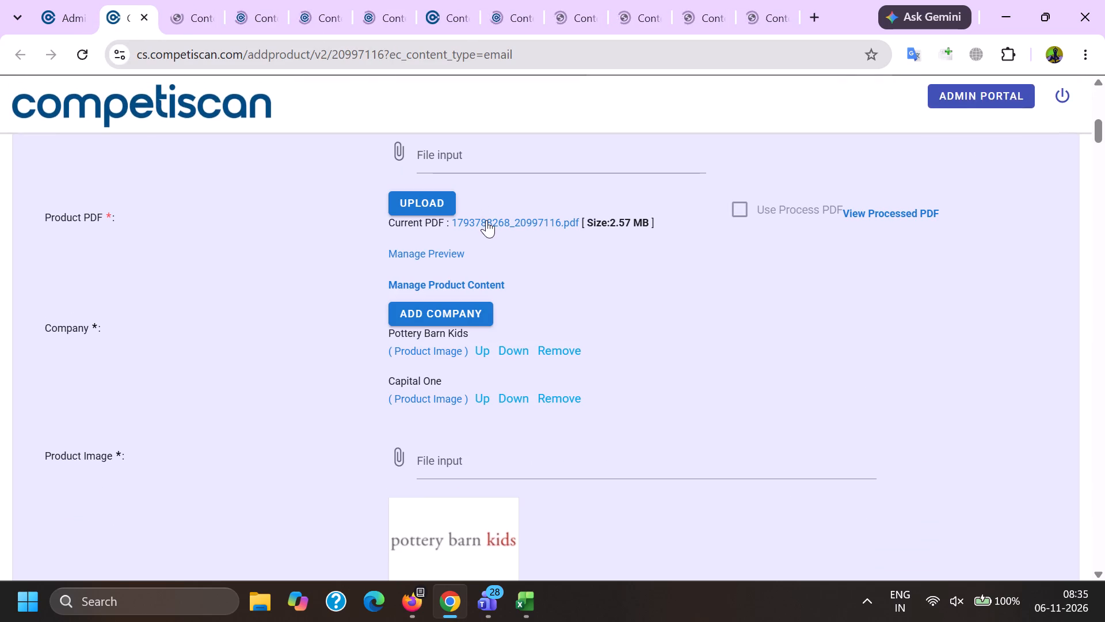
key(ctrl+Tab)
key(ctrl+Tab)
scroll(486, 219, down, 5)
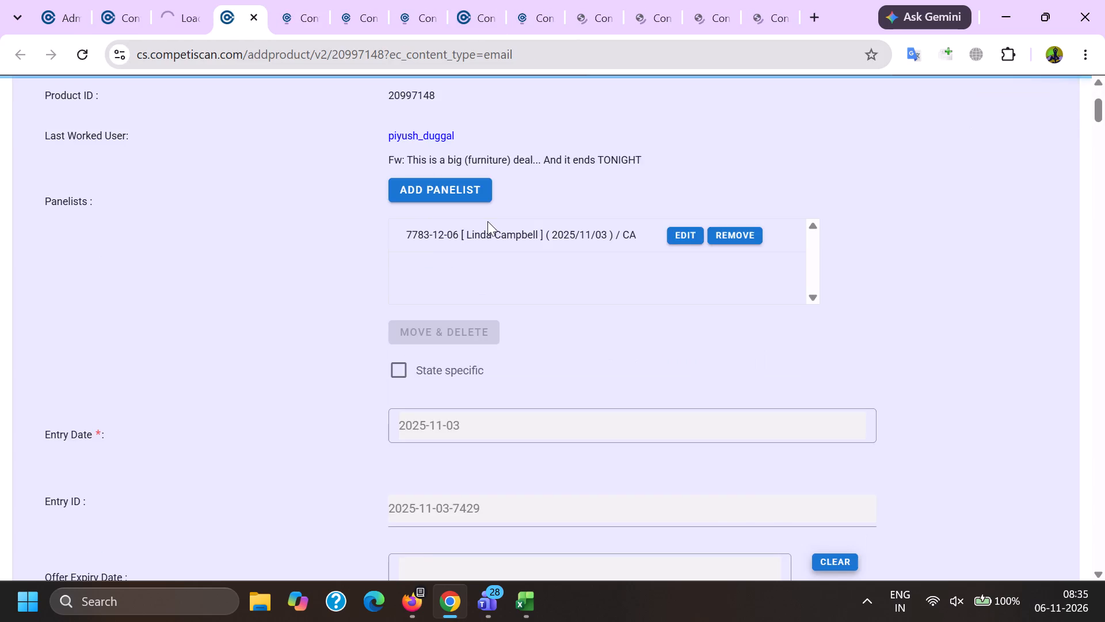
ctrl+click(502, 396)
key(ctrl+Tab)
key(ctrl+Tab)
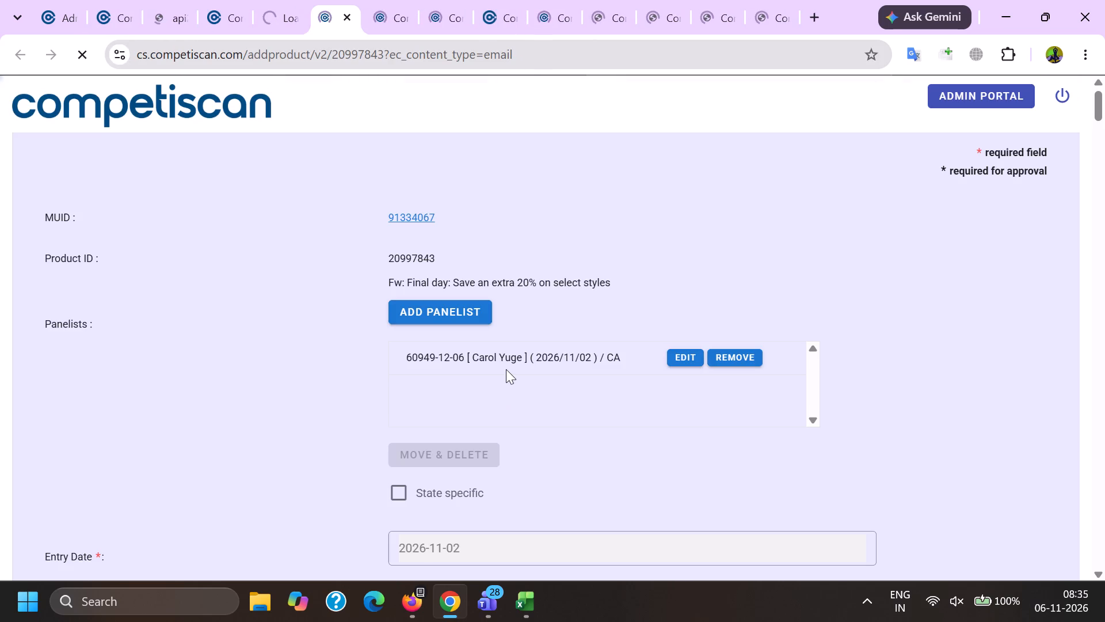
click(507, 12)
click(558, 0)
click(502, 0)
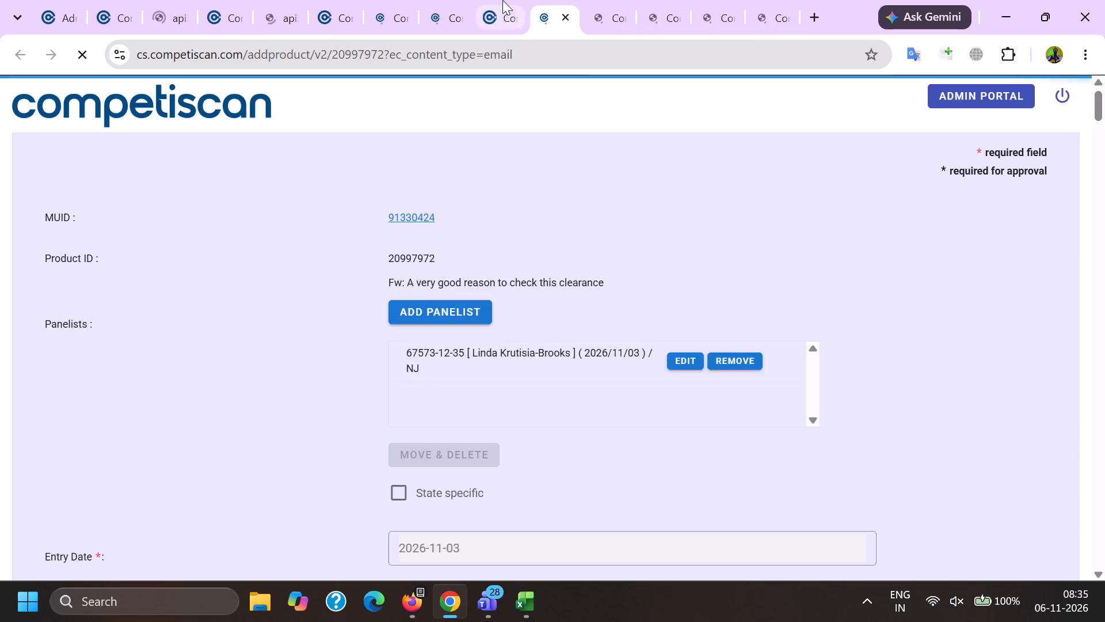
scroll(531, 354, down, 4)
ctrl+click(496, 476)
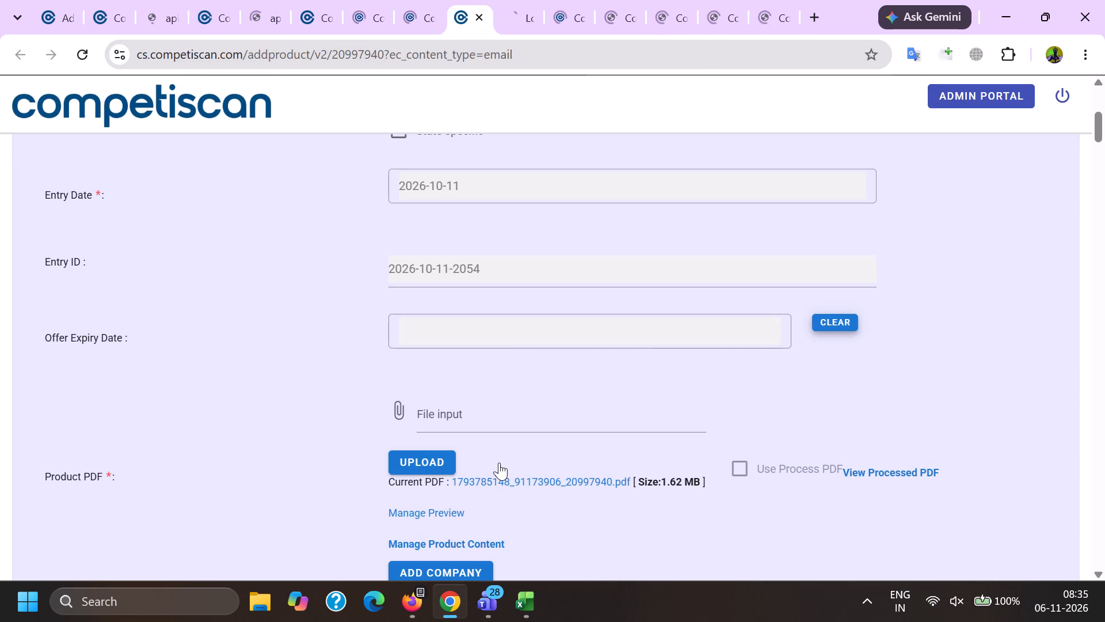
Check record 20997116's Pottery Barn Kids PDF against its headline, communication types, incentives, card level, reward program and pricing fields, and close both.
click(165, 0)
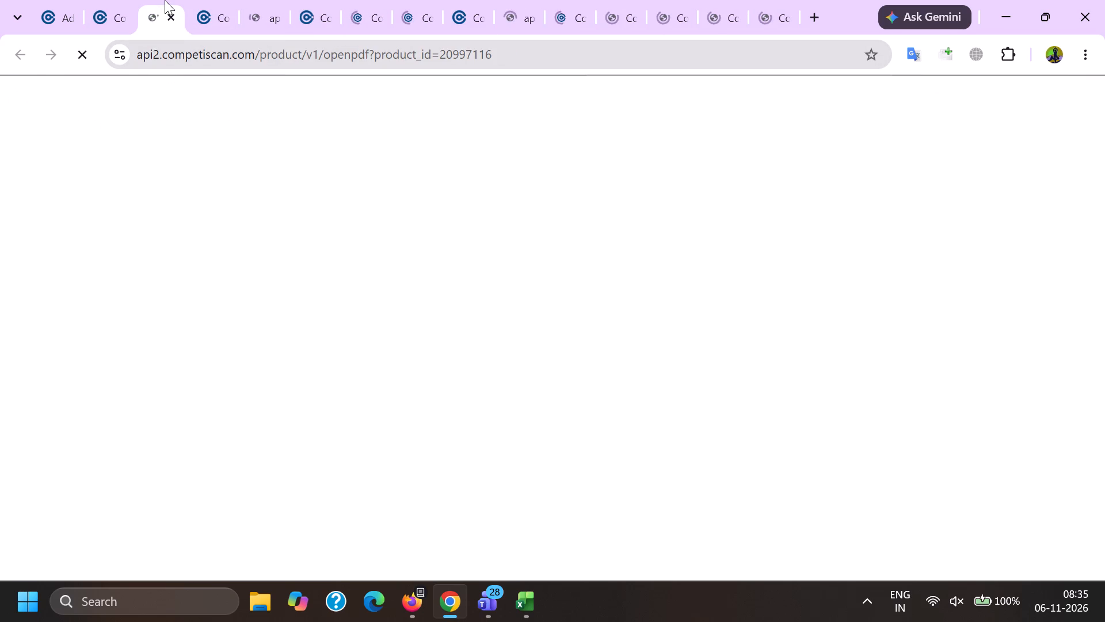
drag(1104, 151, 1096, 586)
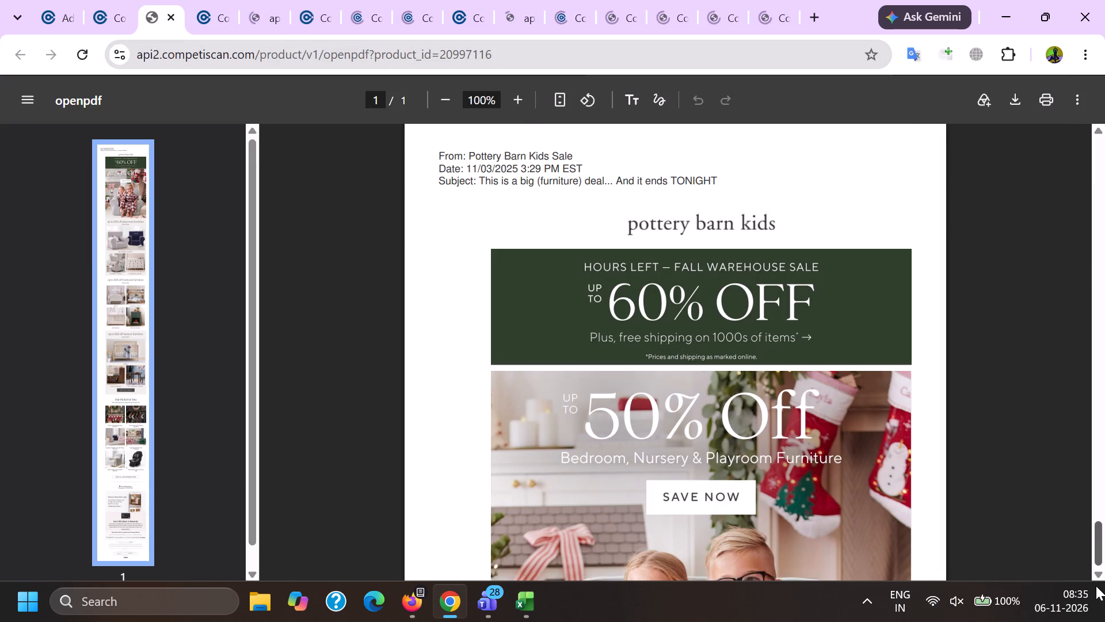
drag(1096, 586, 1095, 590)
click(105, 0)
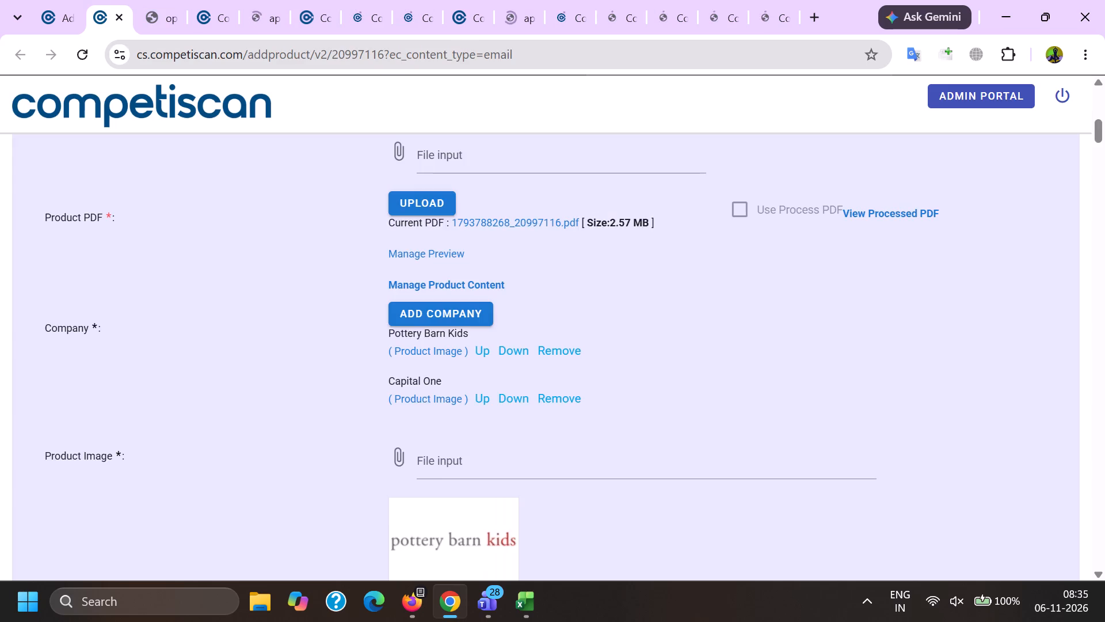
scroll(421, 396, down, 6)
scroll(643, 362, down, 5)
drag(787, 386, 787, 386)
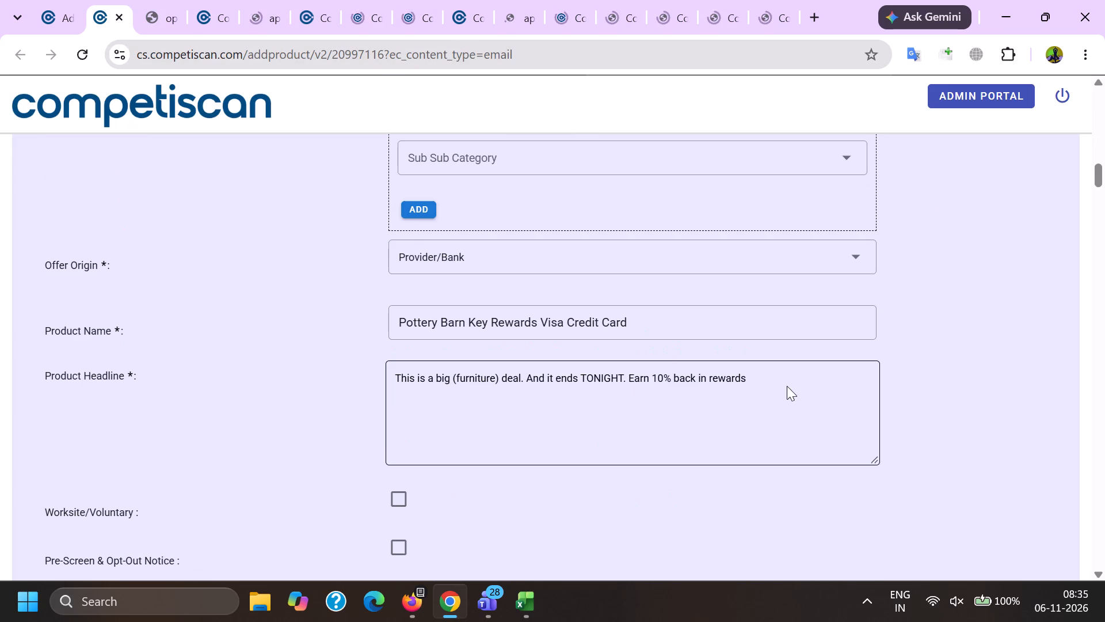
drag(787, 386, 238, 363)
scroll(257, 368, down, 10)
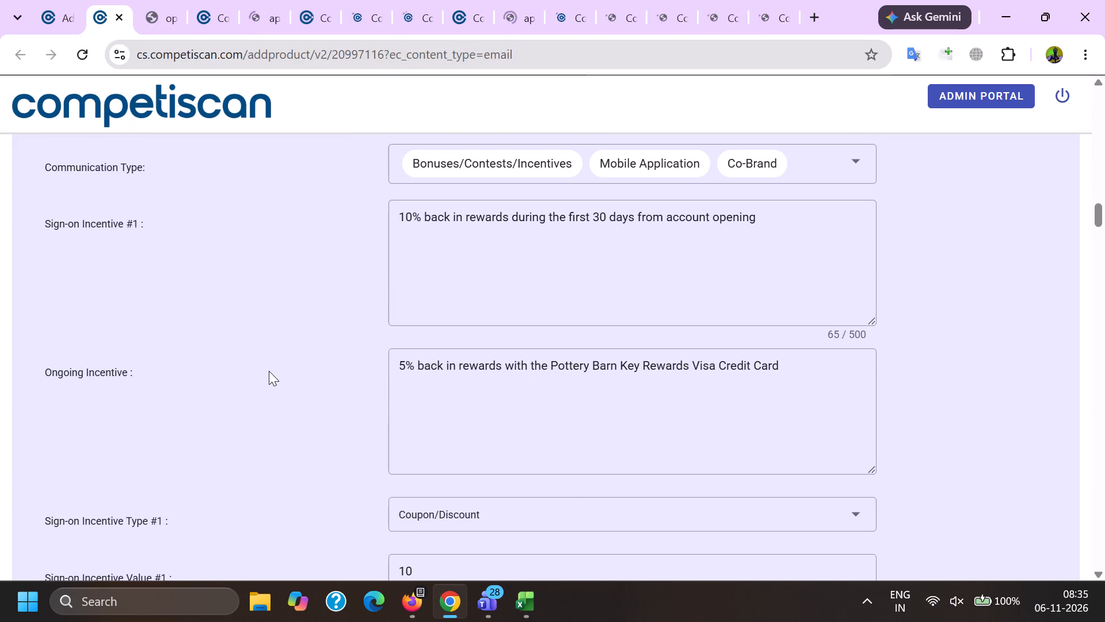
scroll(269, 371, down, 20)
scroll(269, 371, down, 11)
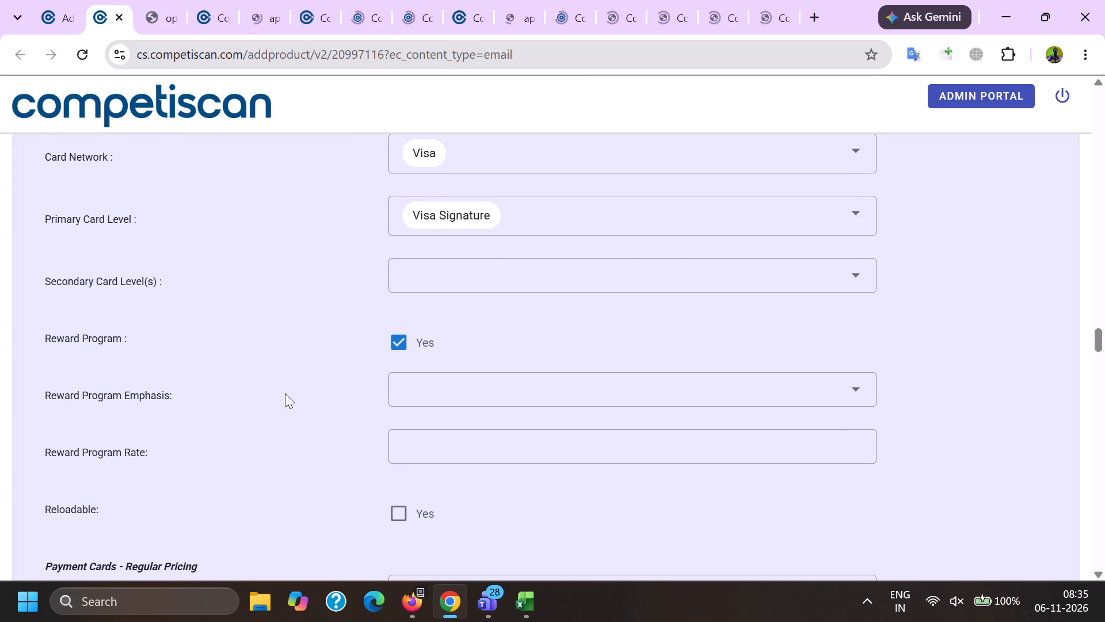
click(285, 393)
key(End)
scroll(285, 393, up, 7)
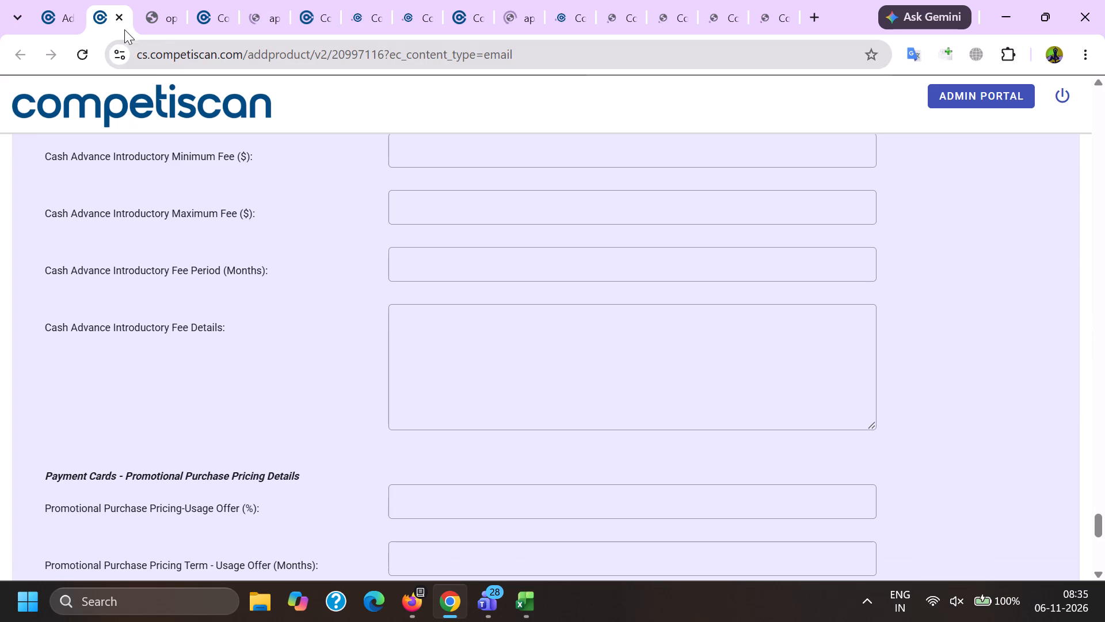
double_click(120, 19)
Check record 20997148's Pottery Barn Kids PDF against its sectors, headline, incentives, state, card network and pricing fields, and close both.
click(166, 2)
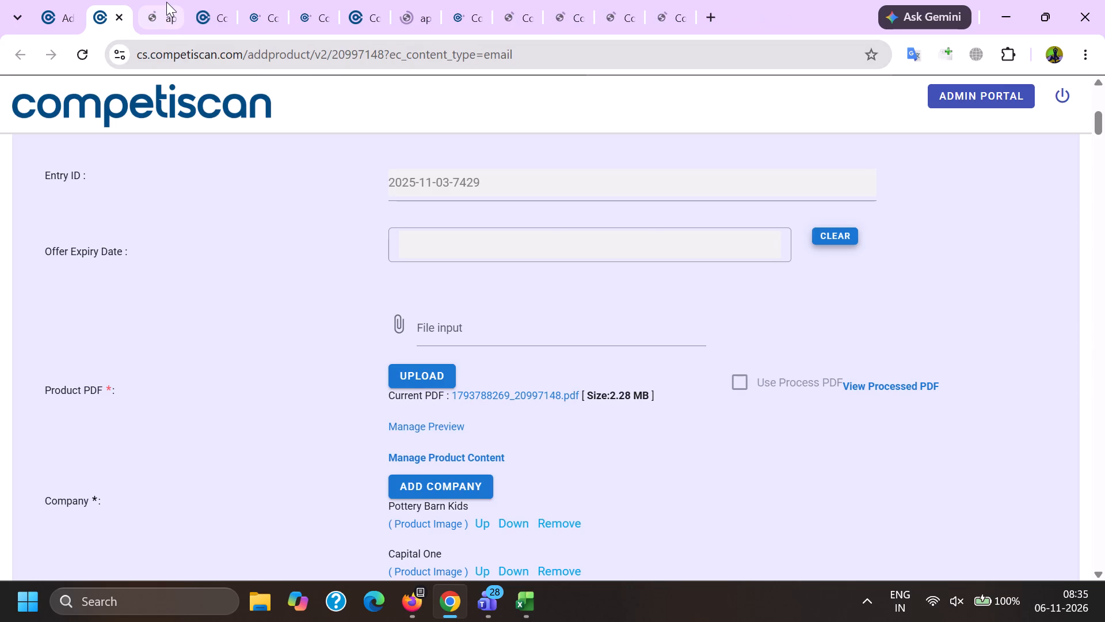
drag(1100, 173, 1043, 609)
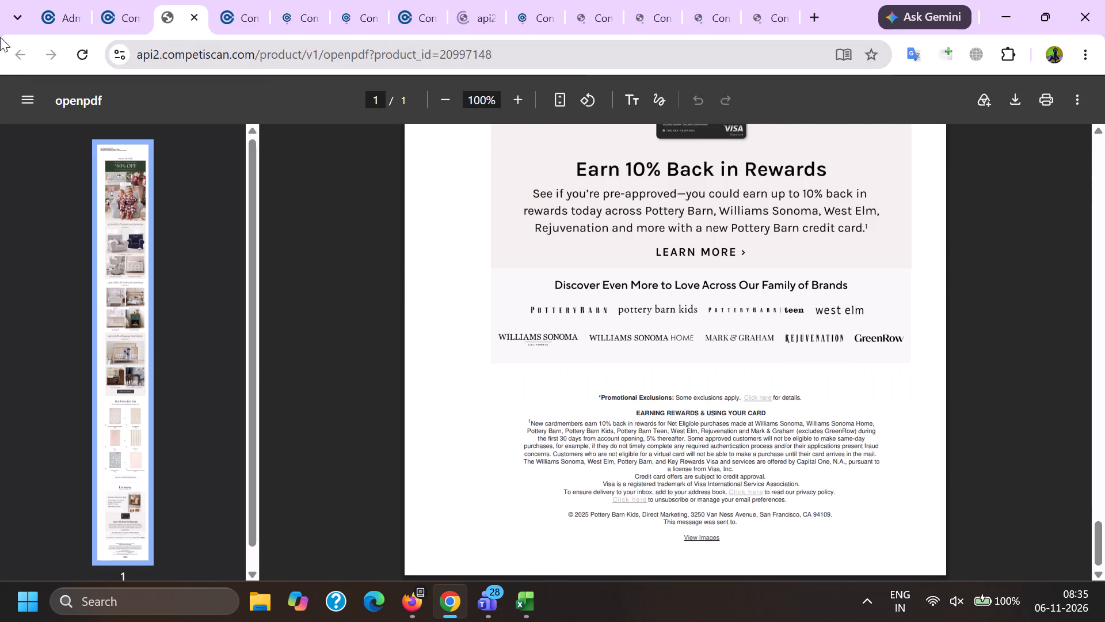
click(149, 0)
scroll(590, 281, down, 7)
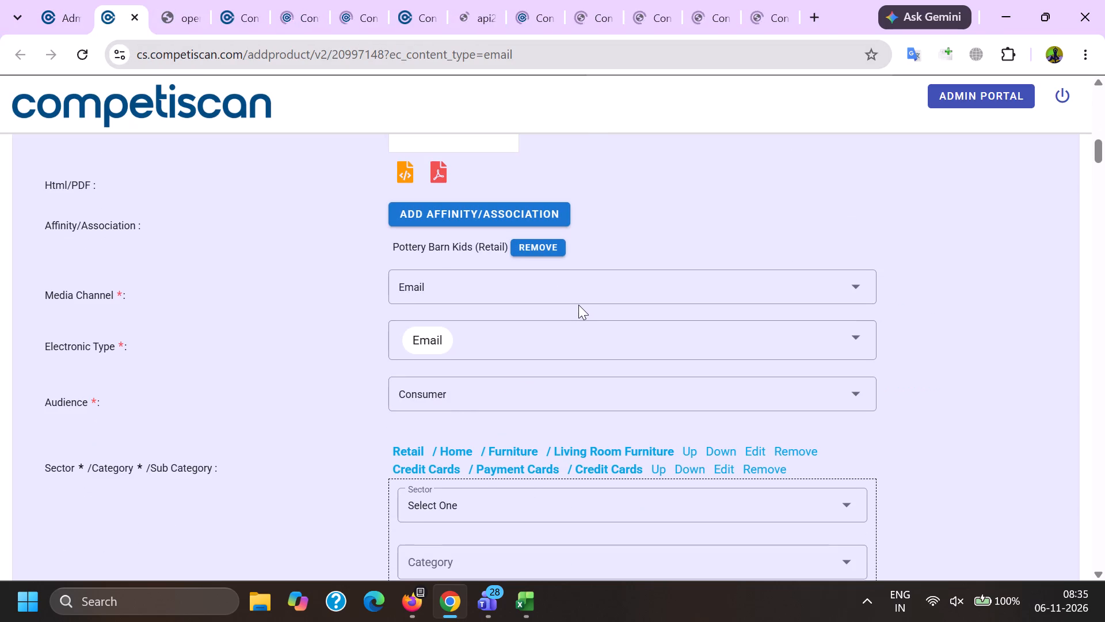
scroll(578, 304, down, 5)
drag(803, 453, 87, 430)
scroll(284, 397, down, 3)
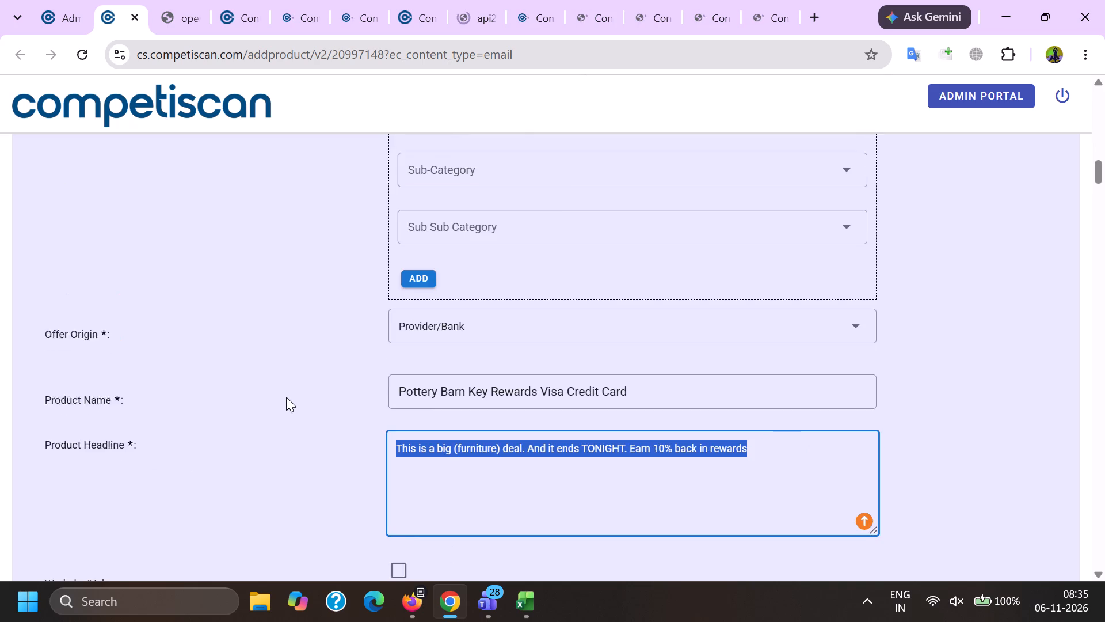
scroll(287, 395, down, 7)
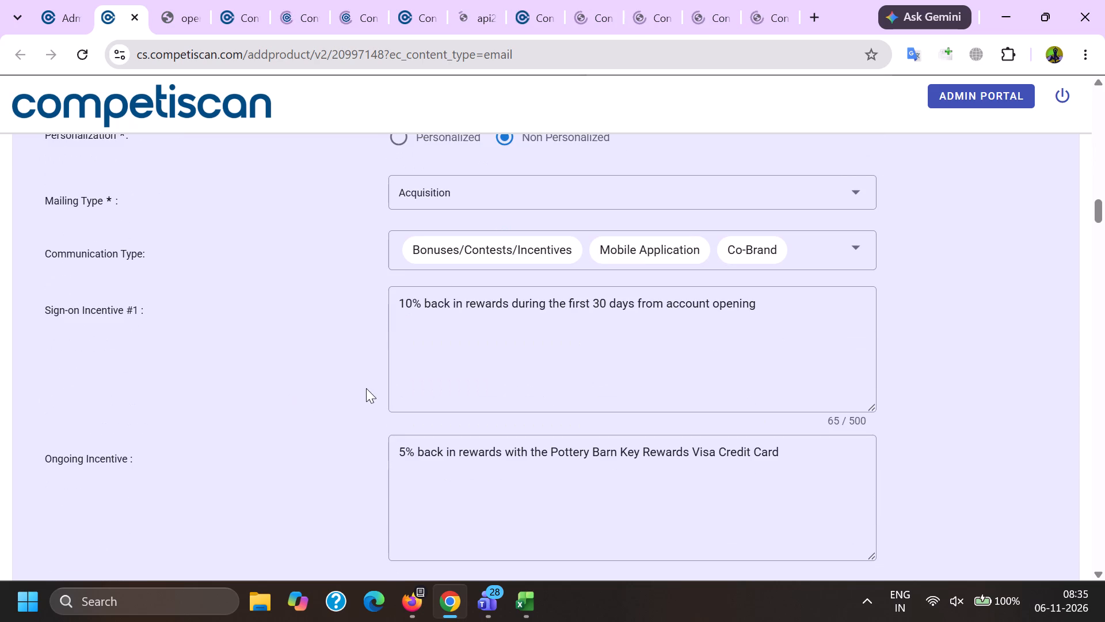
scroll(366, 387, down, 3)
scroll(366, 387, up, 1)
scroll(366, 387, down, 20)
scroll(366, 387, down, 7)
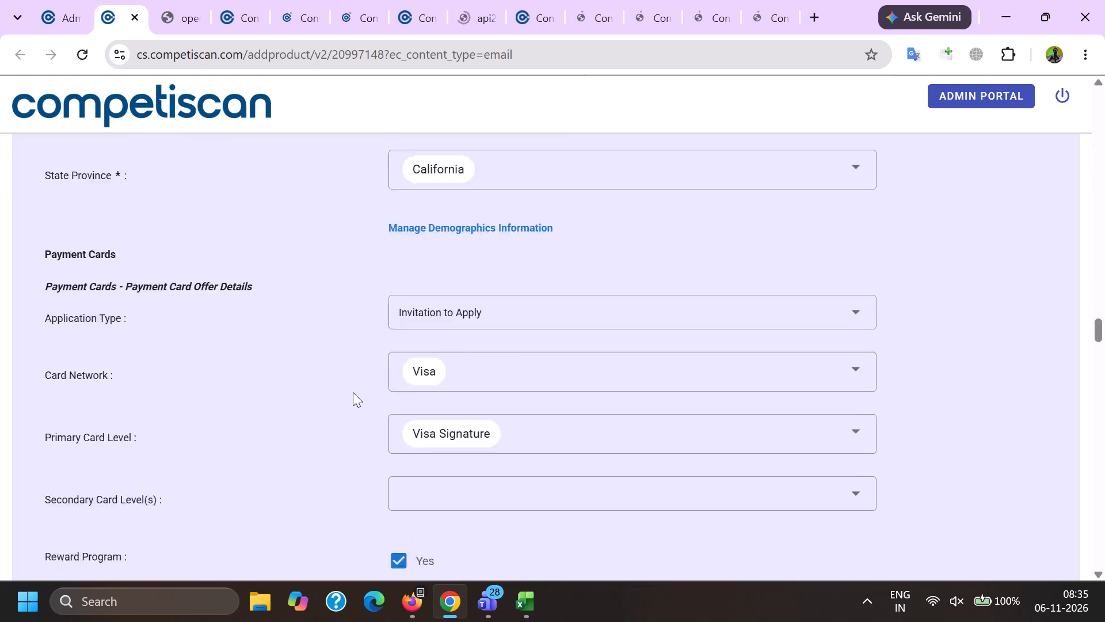
scroll(353, 392, down, 4)
click(349, 390)
key(End)
scroll(349, 390, up, 6)
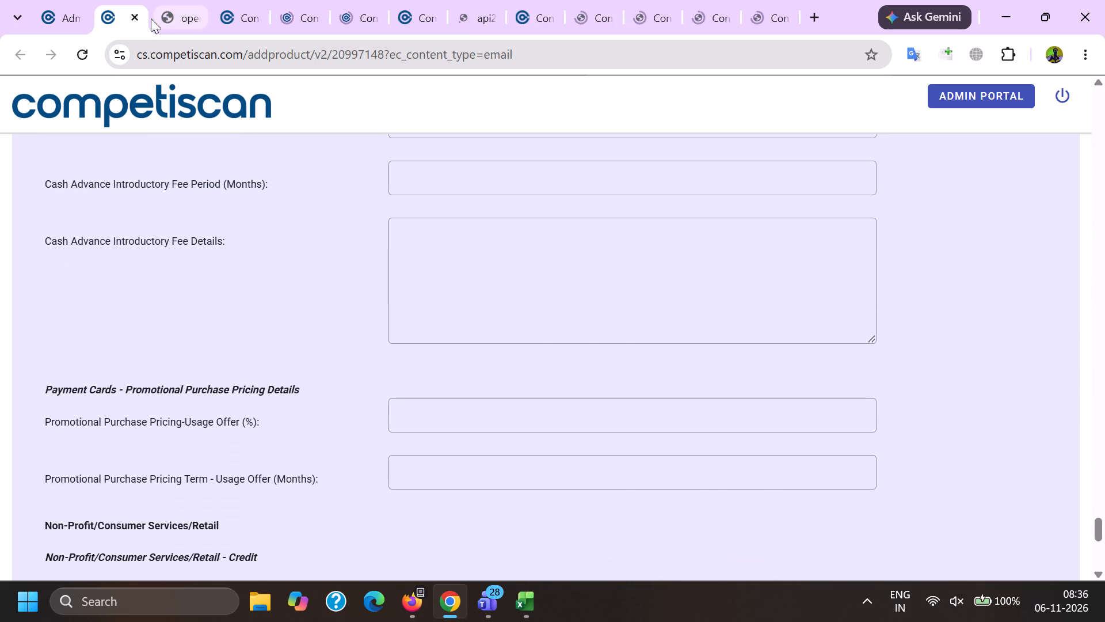
double_click(134, 17)
Find the West Elm reference record 20990910 in the 2025 excel workbook's may 26 sheet and open its link in a new browser tab.
click(174, 0)
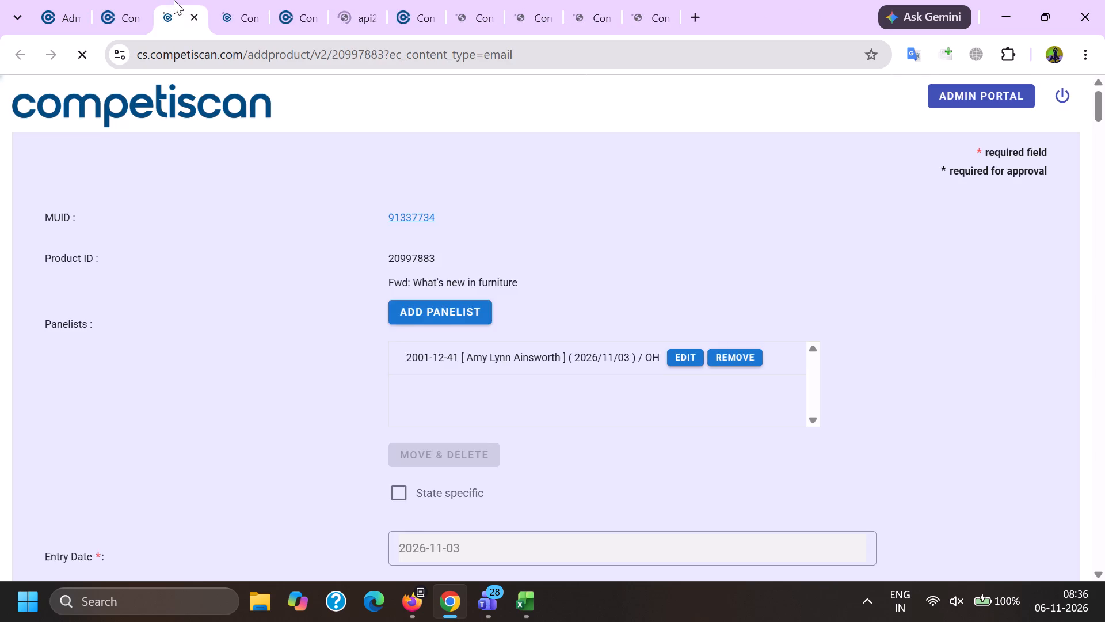
scroll(818, 305, down, 6)
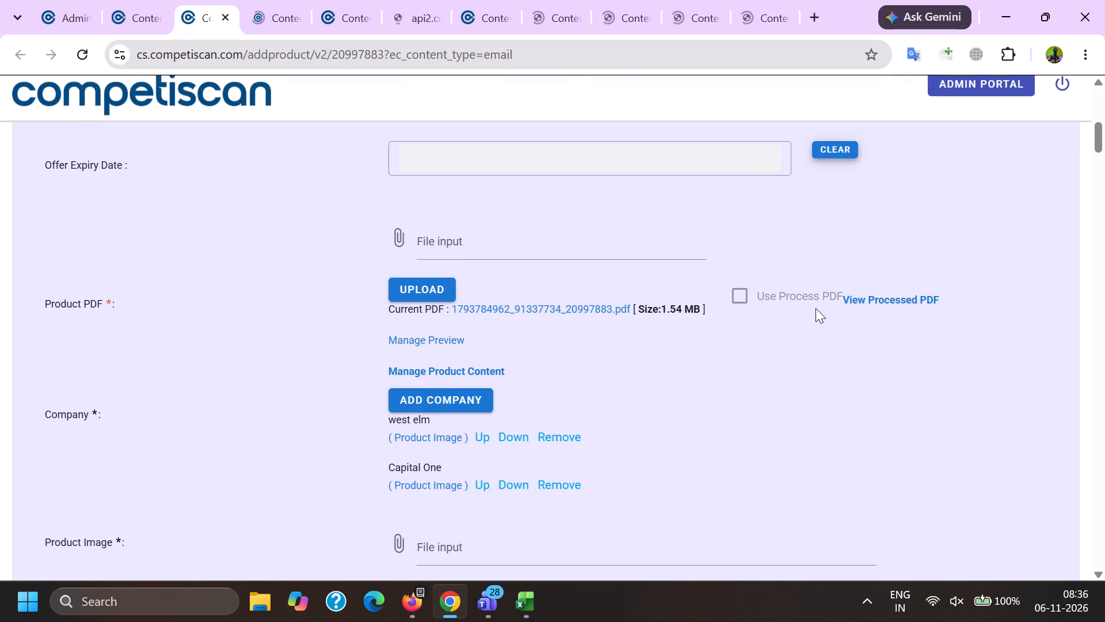
click(136, 0)
scroll(474, 305, down, 7)
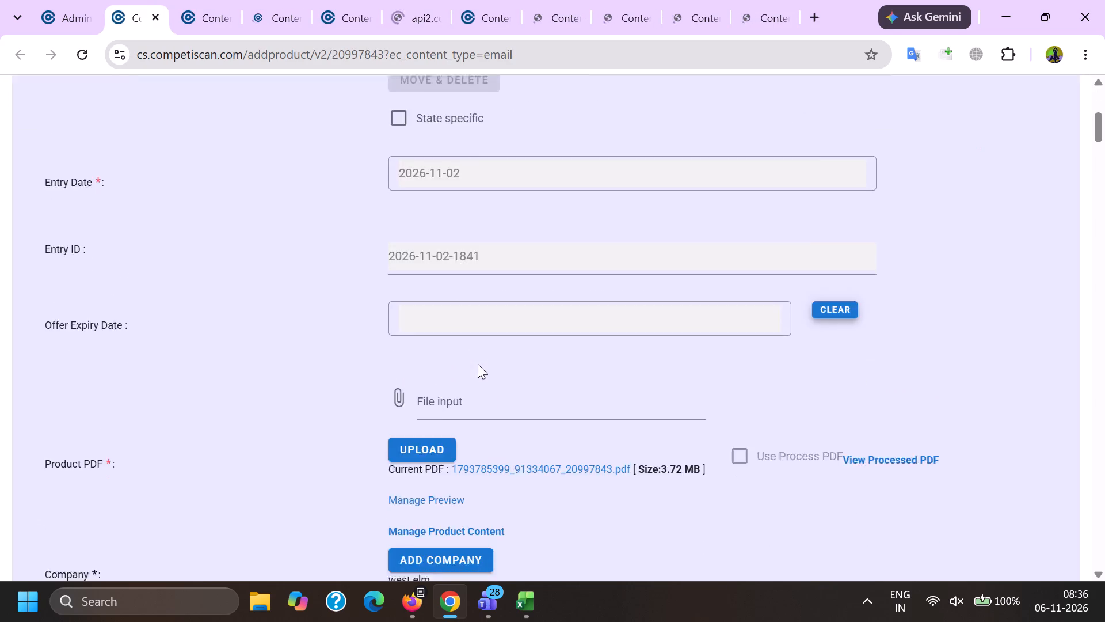
click(526, 596)
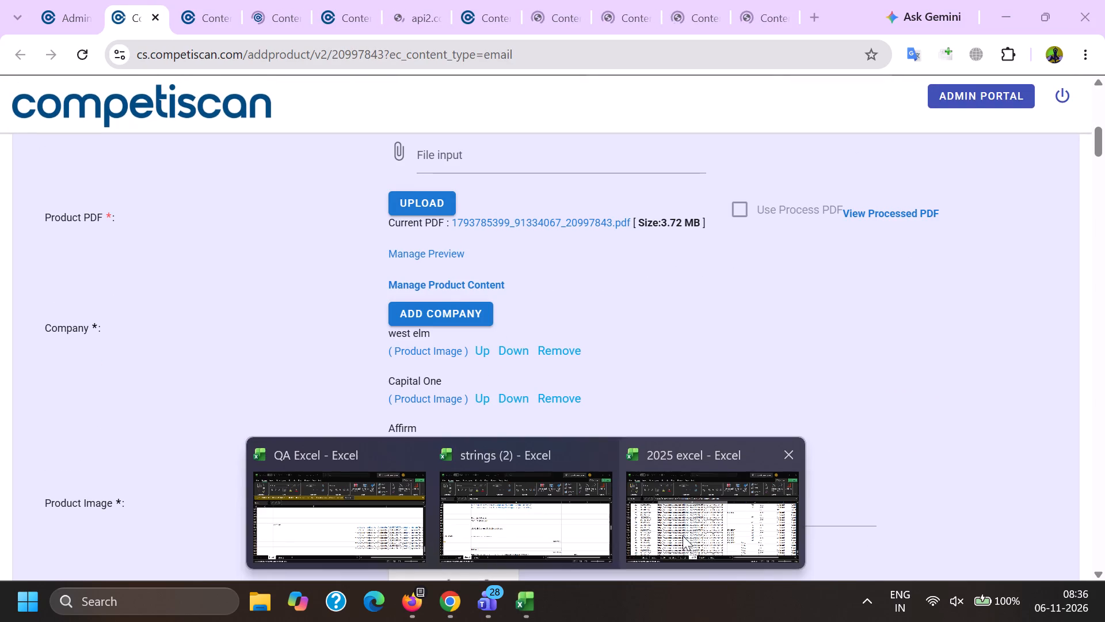
click(684, 534)
scroll(626, 435, up, 16)
scroll(631, 369, up, 4)
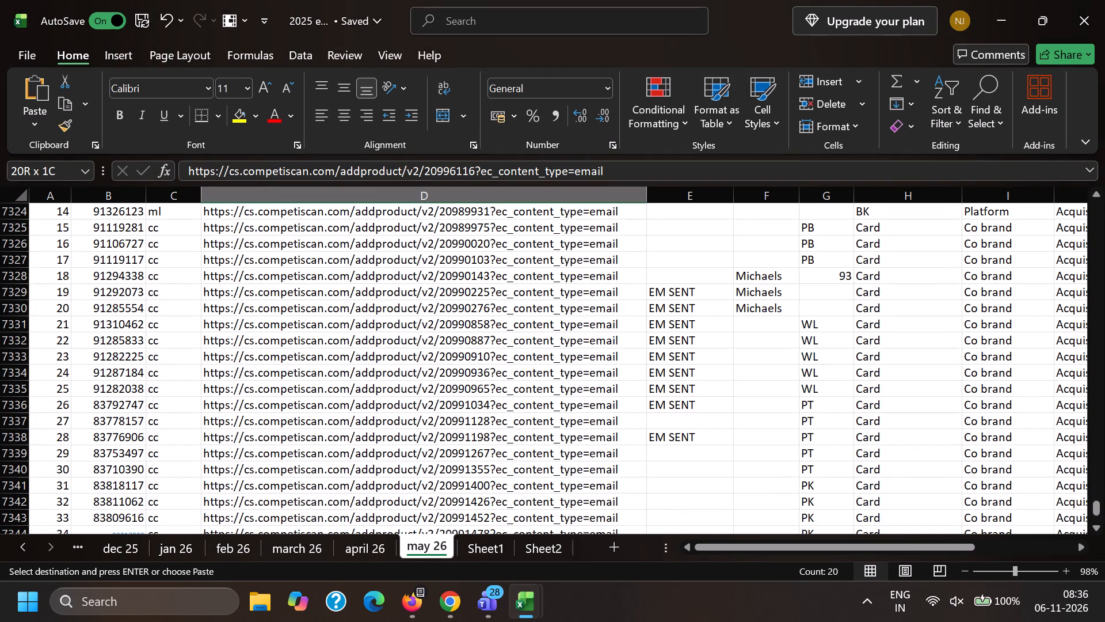
click(610, 348)
key(ctrl+c)
key(alt+Tab)
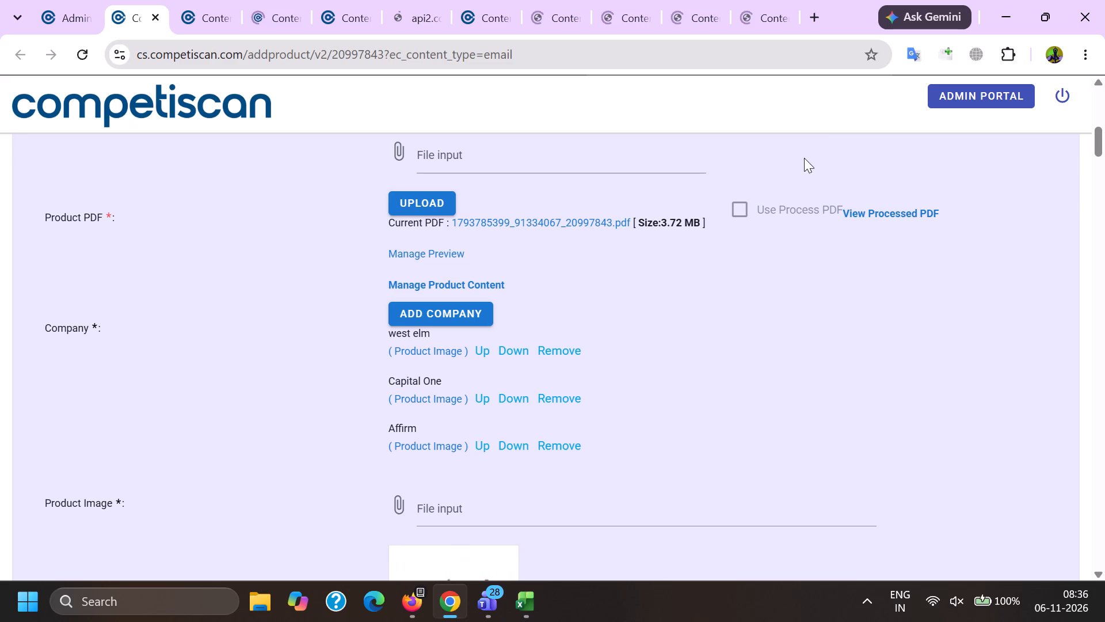
click(816, 10)
key(ctrl+v)
key(Return)
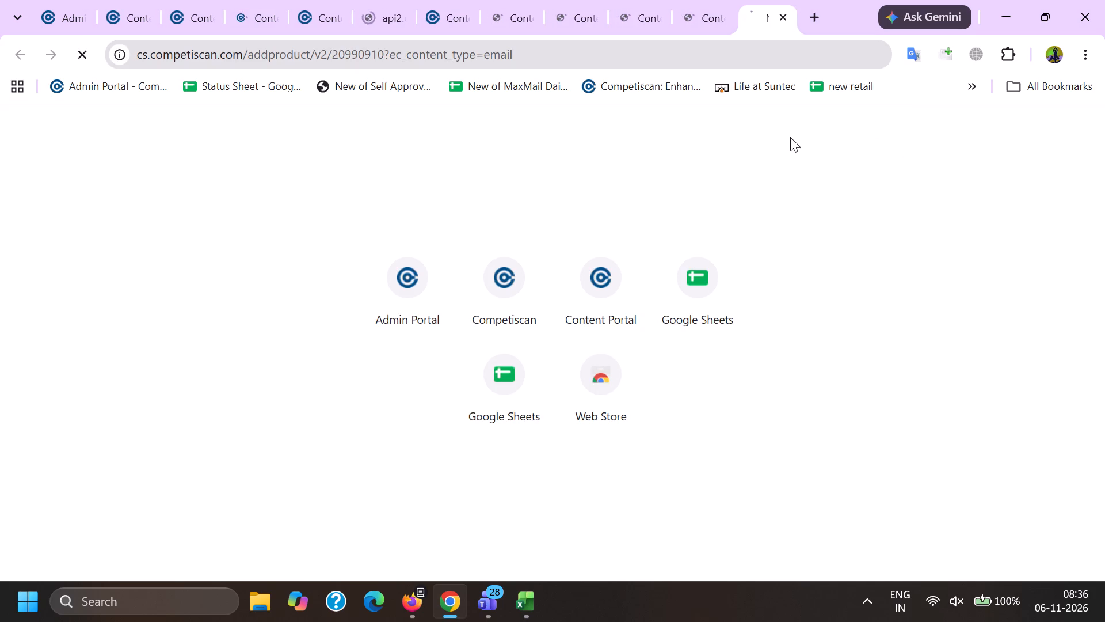
Open the current product PDFs of records 20997843, 20997883 and 20997917 for review.
click(174, 0)
click(131, 0)
scroll(665, 334, down, 3)
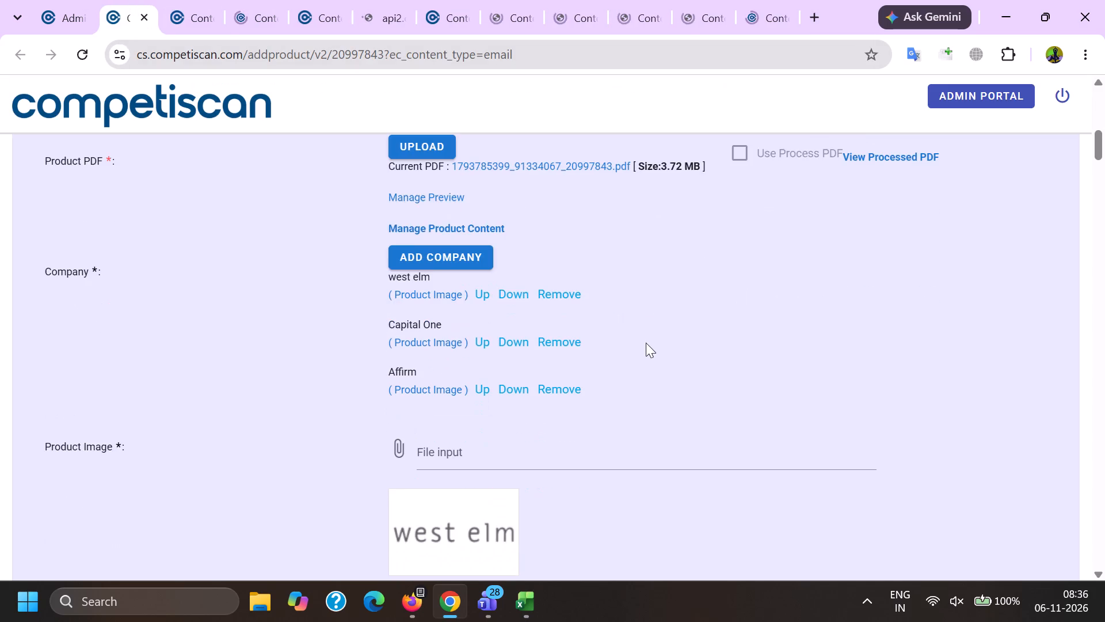
scroll(546, 393, up, 5)
ctrl+click(531, 396)
key(ctrl+Tab)
key(ctrl+Tab)
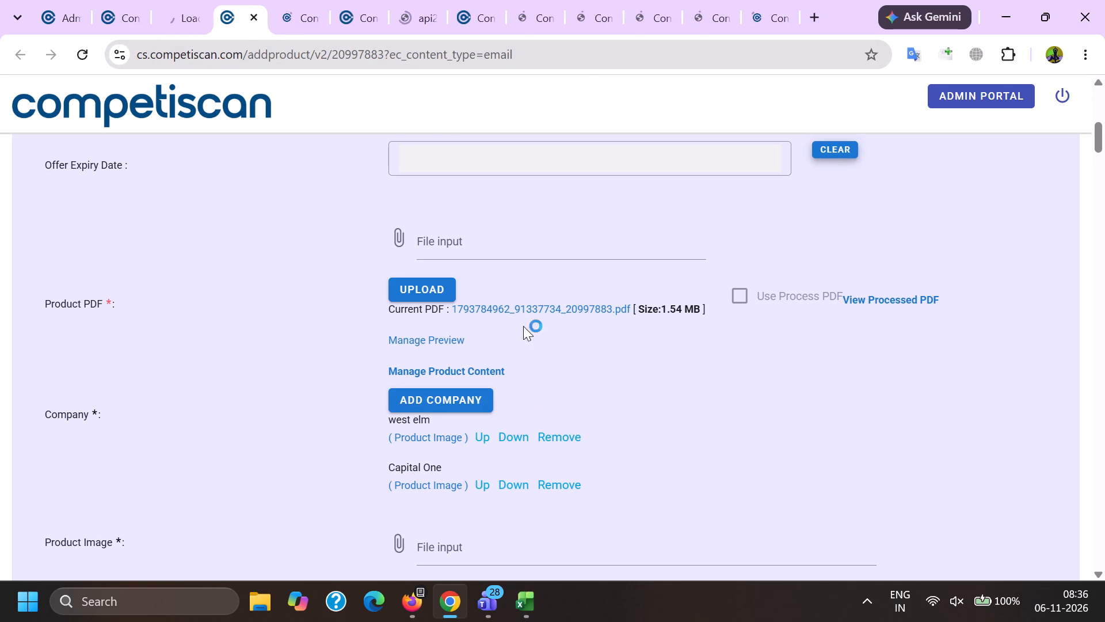
ctrl+click(522, 309)
key(ctrl+Tab)
key(ctrl+Tab)
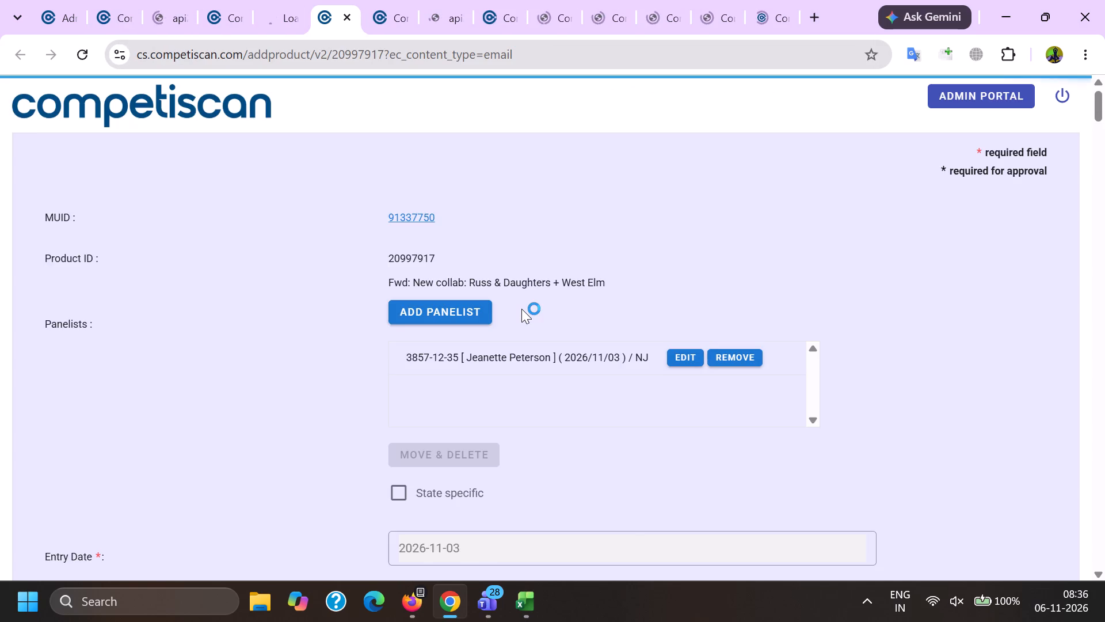
scroll(521, 309, down, 4)
ctrl+click(546, 477)
Open the current product PDFs of records 20997972 and 20998313 for review.
key(ctrl+Tab)
key(ctrl+Tab)
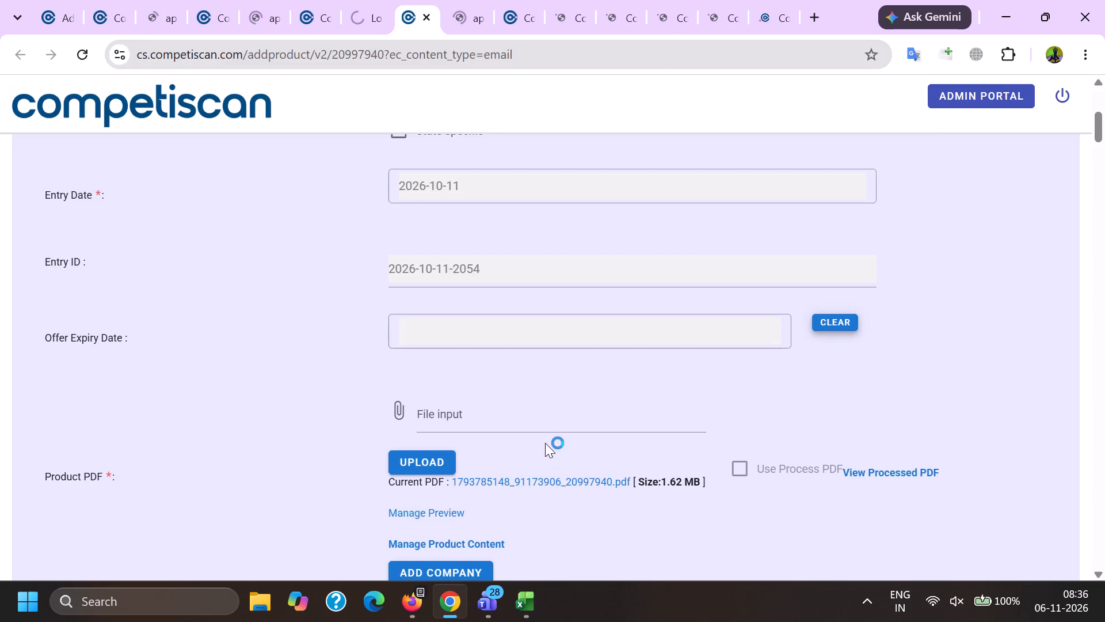
scroll(541, 393, down, 5)
scroll(560, 377, up, 4)
click(470, 0)
click(521, 0)
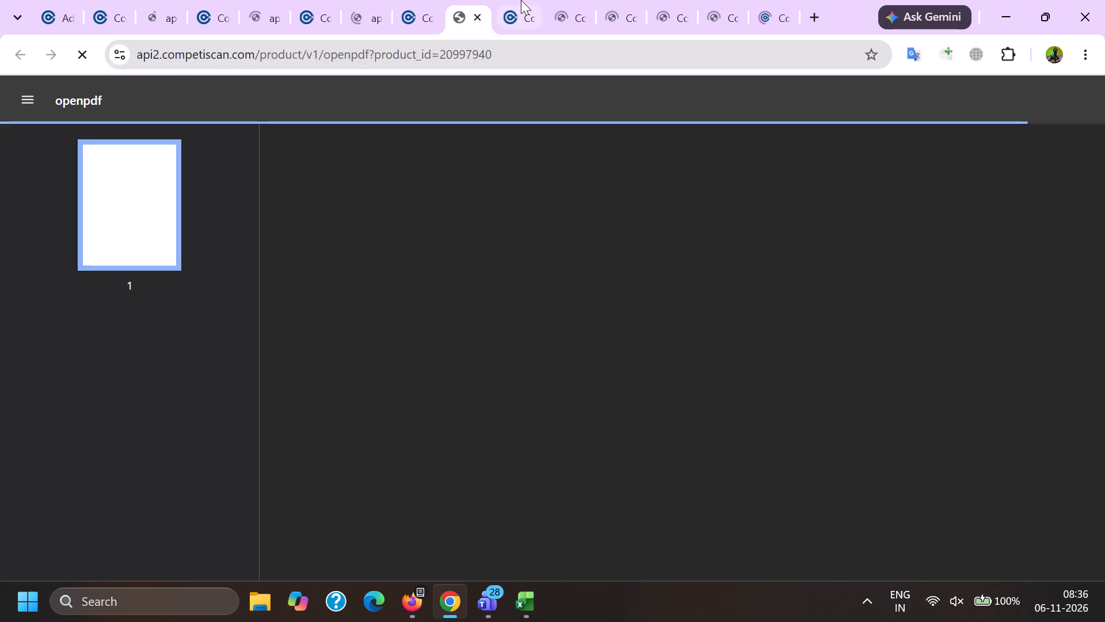
scroll(559, 338, down, 4)
ctrl+click(506, 486)
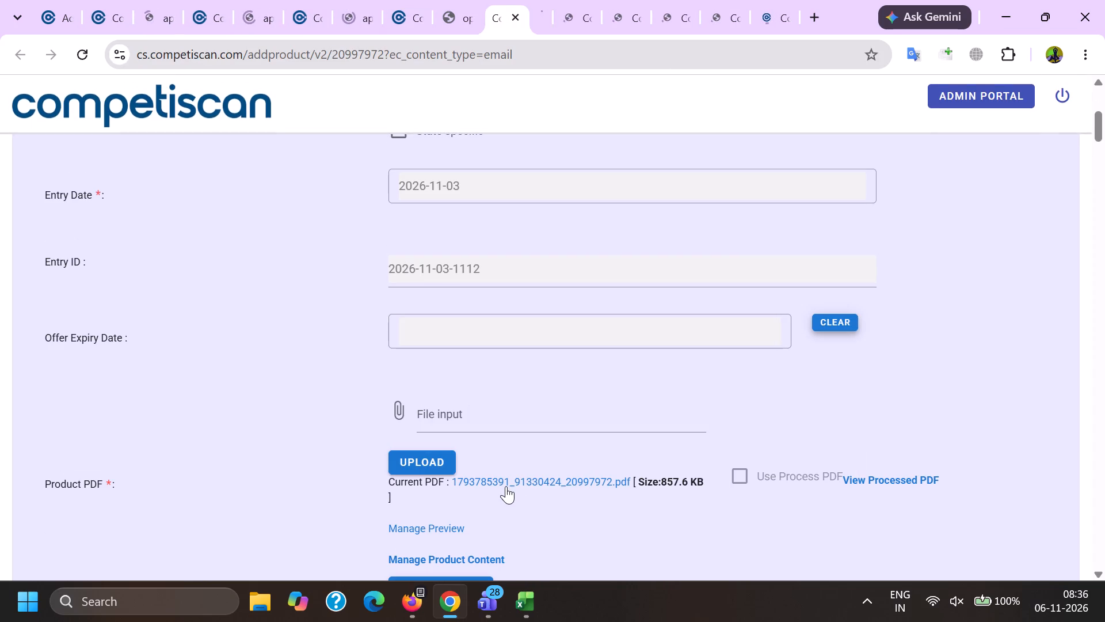
key(ctrl+Tab)
key(ctrl+Tab)
scroll(510, 424, down, 6)
scroll(581, 272, down, 5)
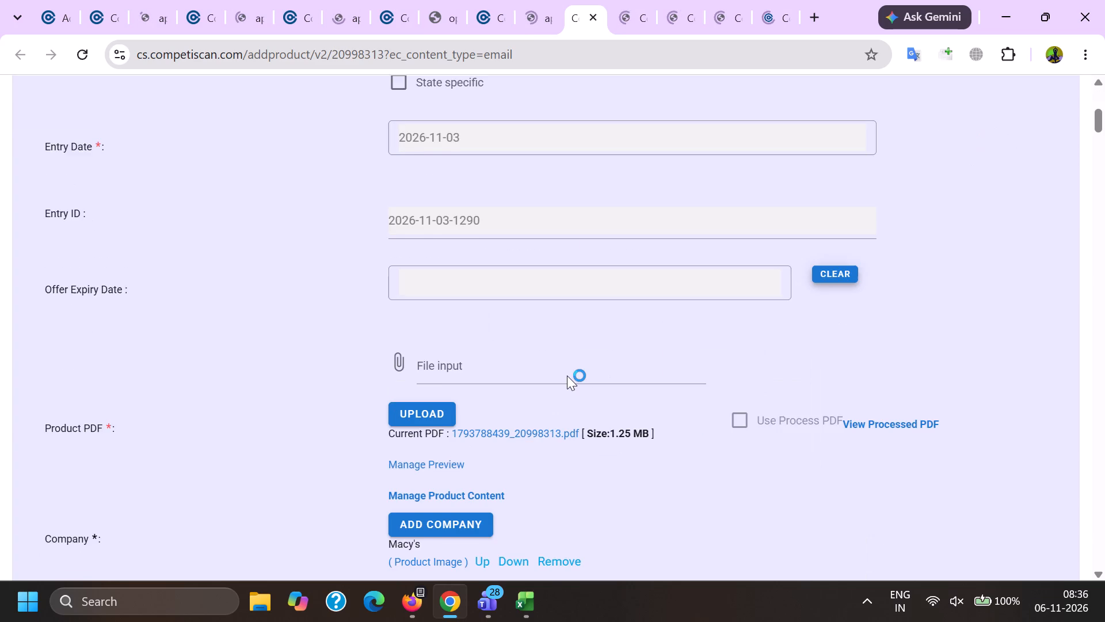
ctrl+click(497, 393)
Open the current product PDFs of records 20998387, 20998485 and 20998528 for review.
key(ctrl+Tab)
key(ctrl+Tab)
scroll(497, 362, down, 6)
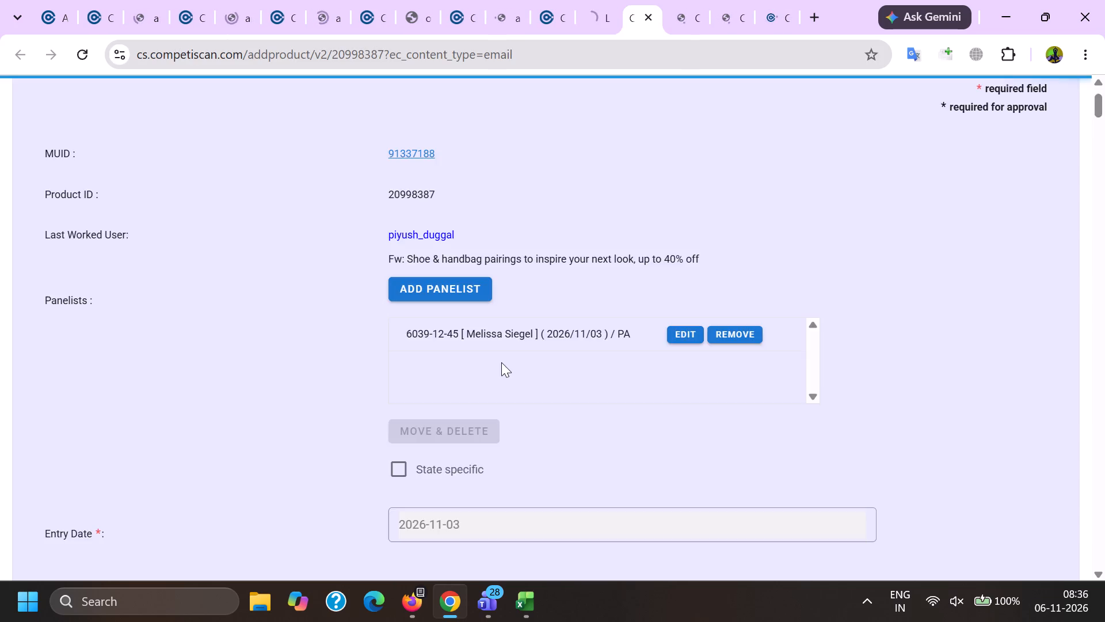
ctrl+click(521, 309)
key(ctrl+Tab)
key(ctrl+Tab)
scroll(521, 309, down, 6)
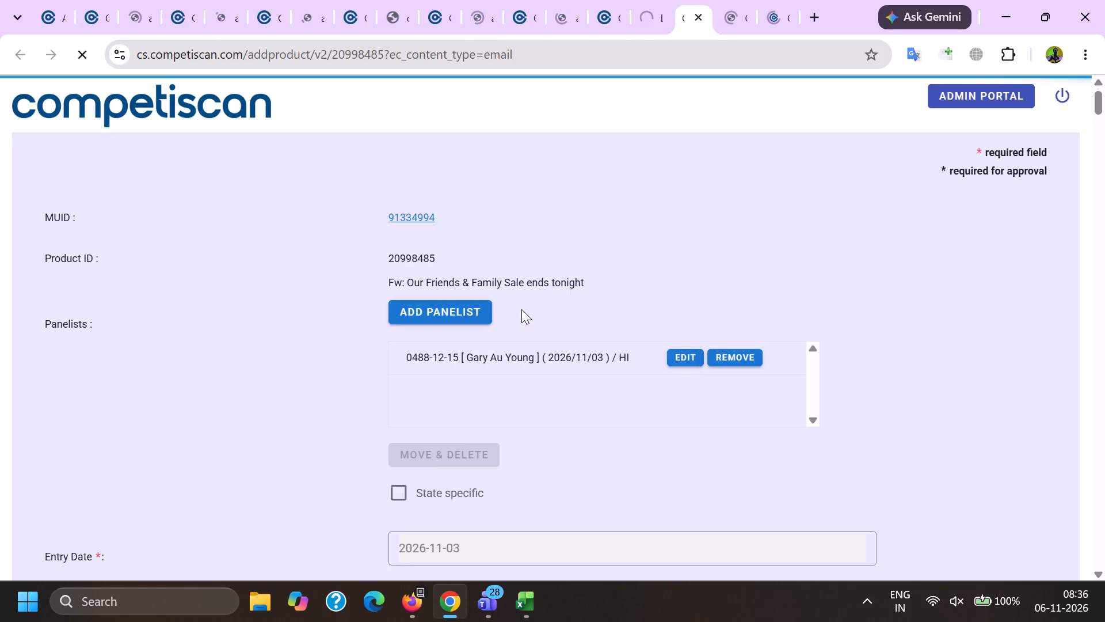
ctrl+click(496, 307)
key(ctrl+Tab)
key(ctrl+Tab)
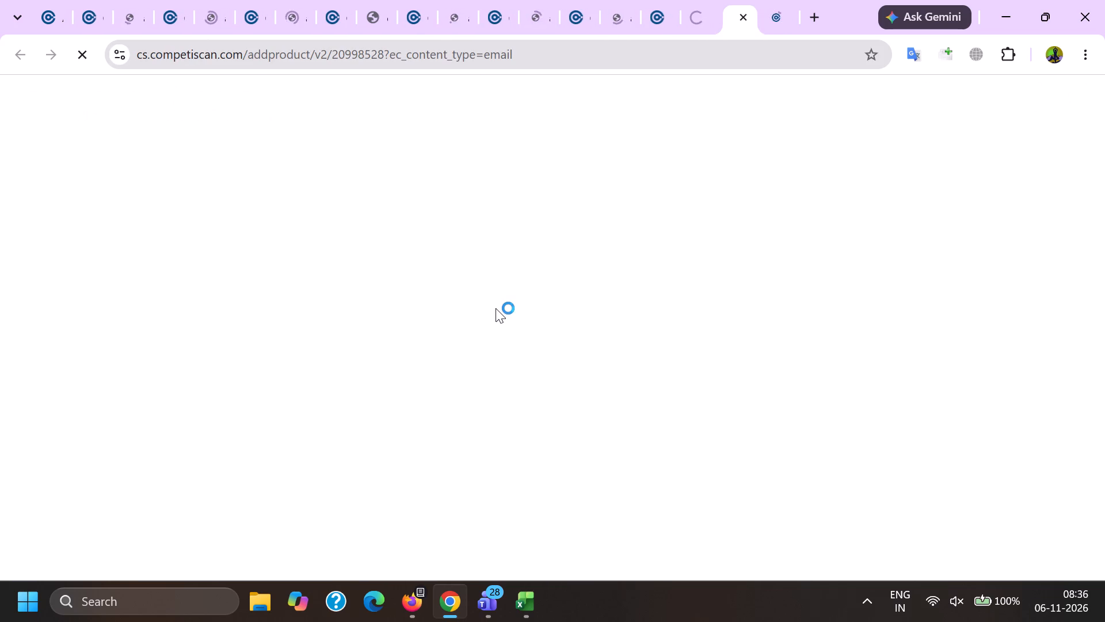
scroll(496, 308, down, 5)
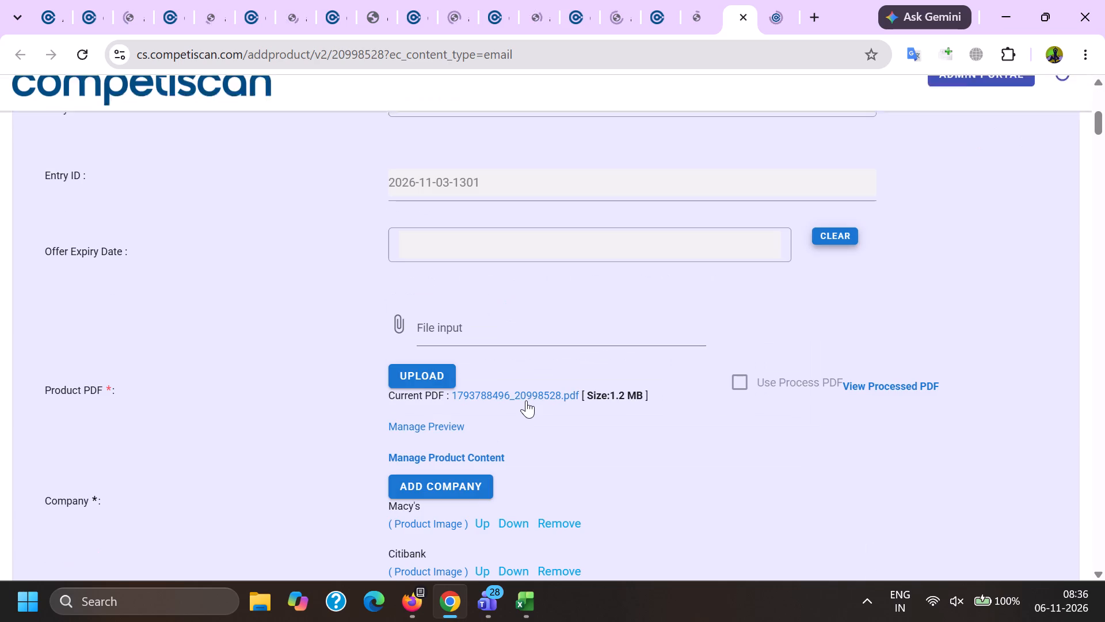
ctrl+click(525, 395)
click(139, 0)
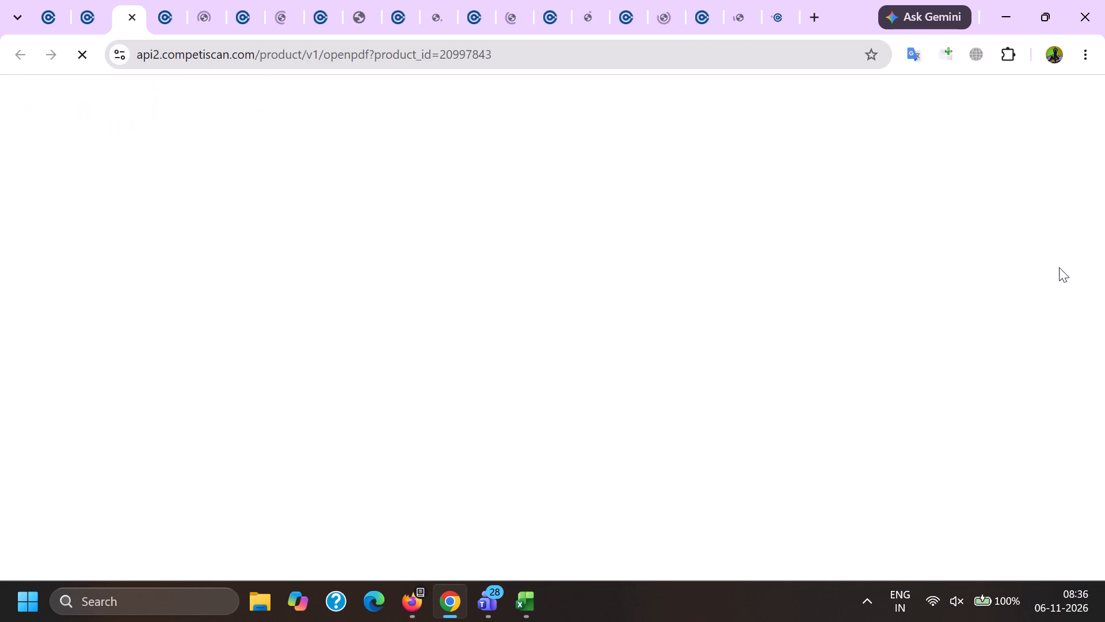
drag(1098, 158, 1095, 621)
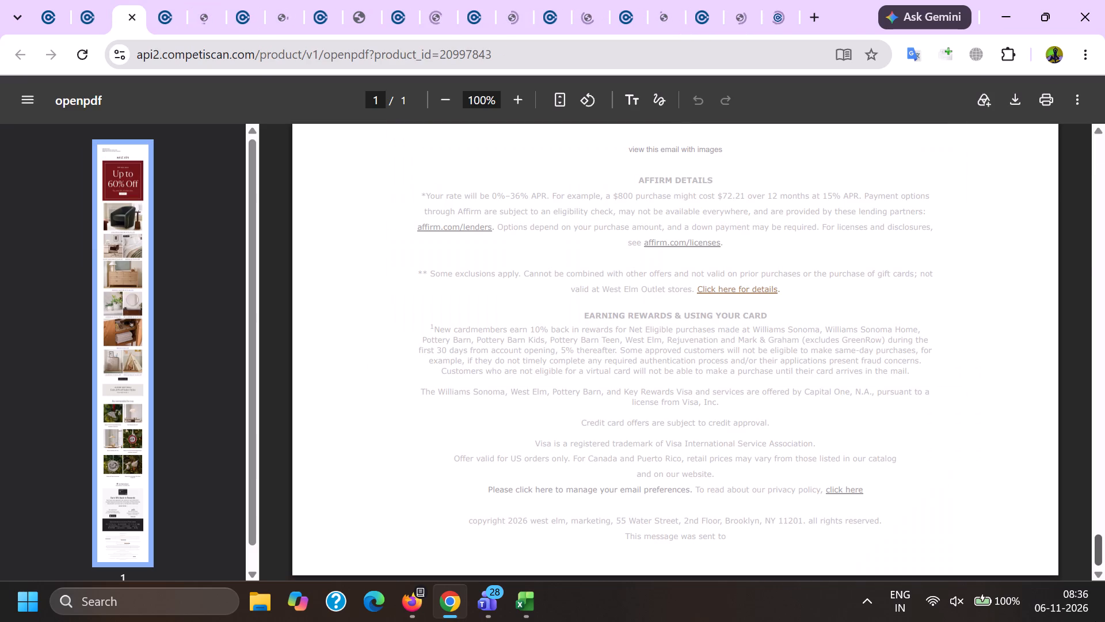
drag(1095, 621, 1095, 621)
click(101, 0)
scroll(688, 314, down, 5)
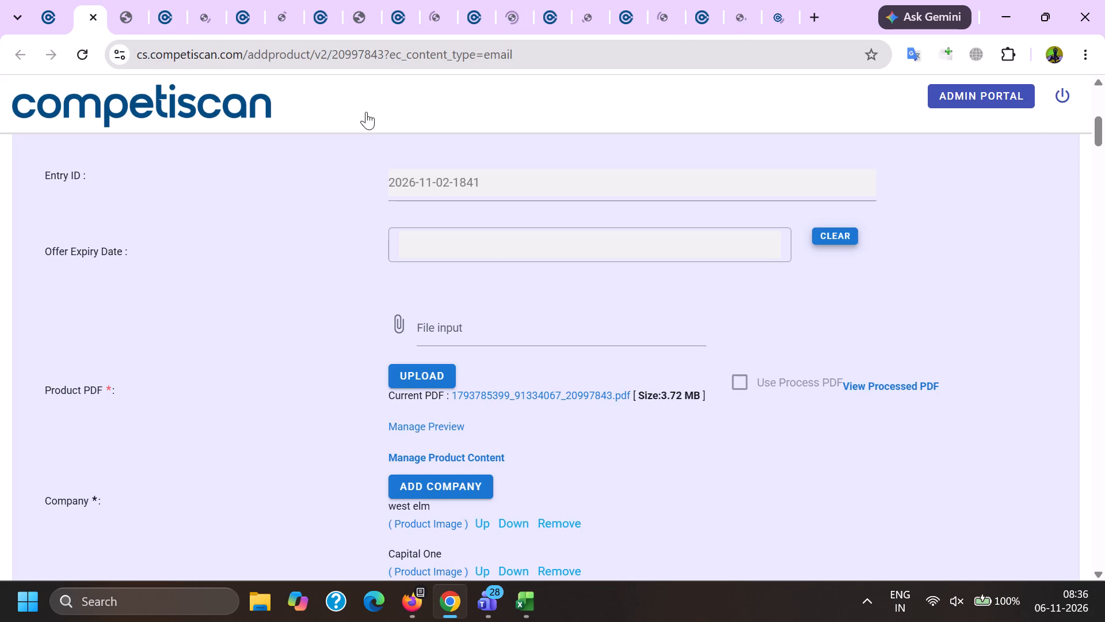
scroll(366, 112, down, 3)
click(131, 0)
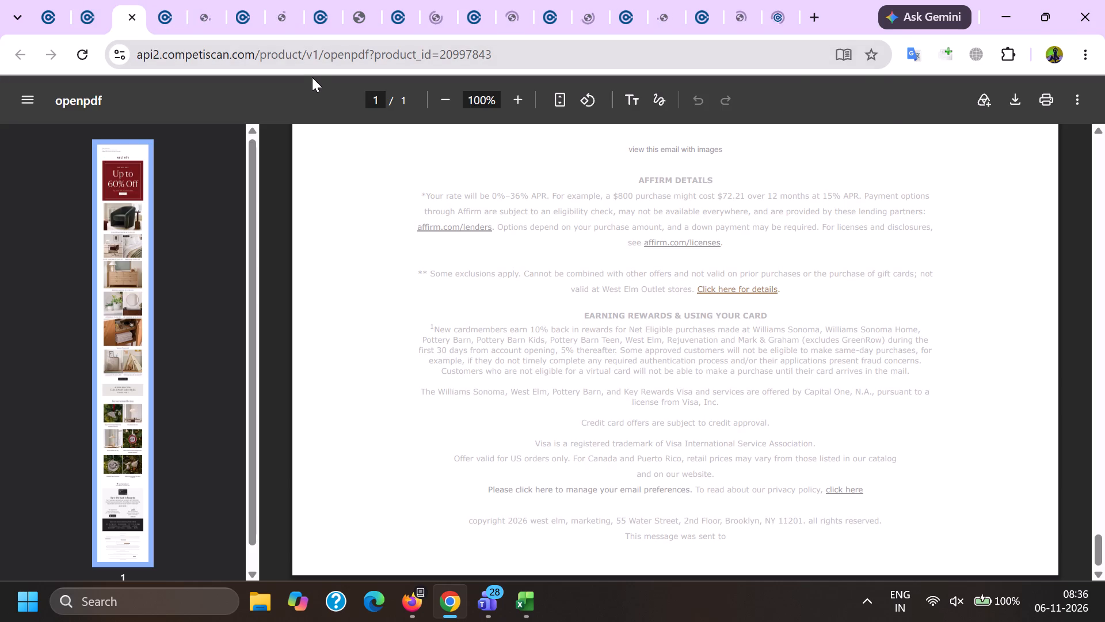
key(ctrl+f)
key(c)
text(ross)
key(Return)
key(Return)
key(Return)
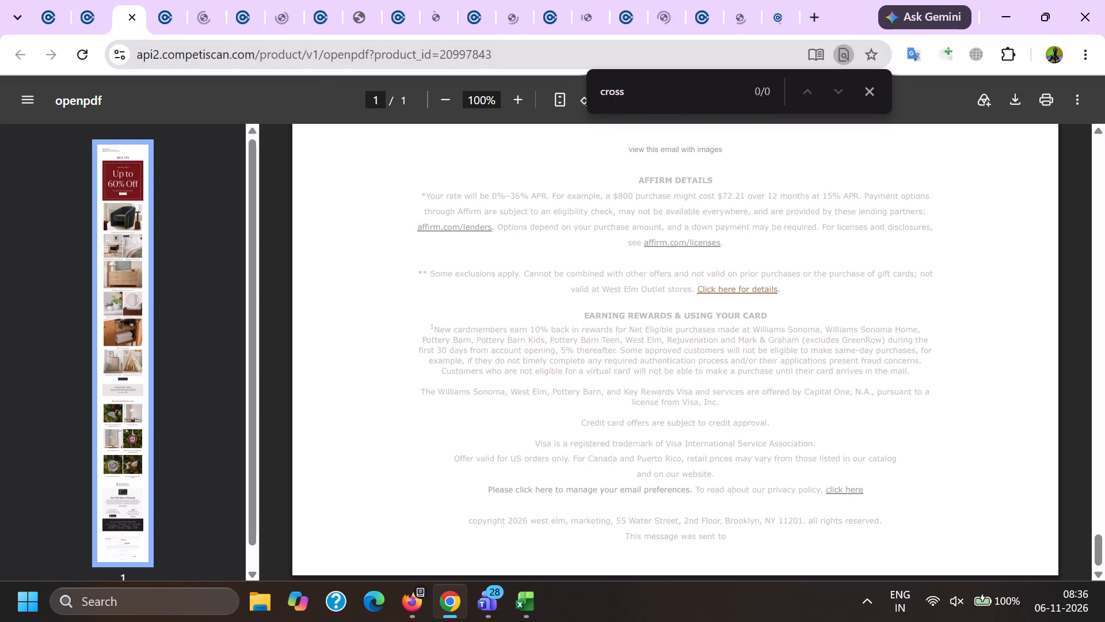
Add the sector Mortgage & Loan / Unsecured / Point of Sale Financing/BNPL to record 20997843.
click(86, 0)
scroll(454, 324, down, 4)
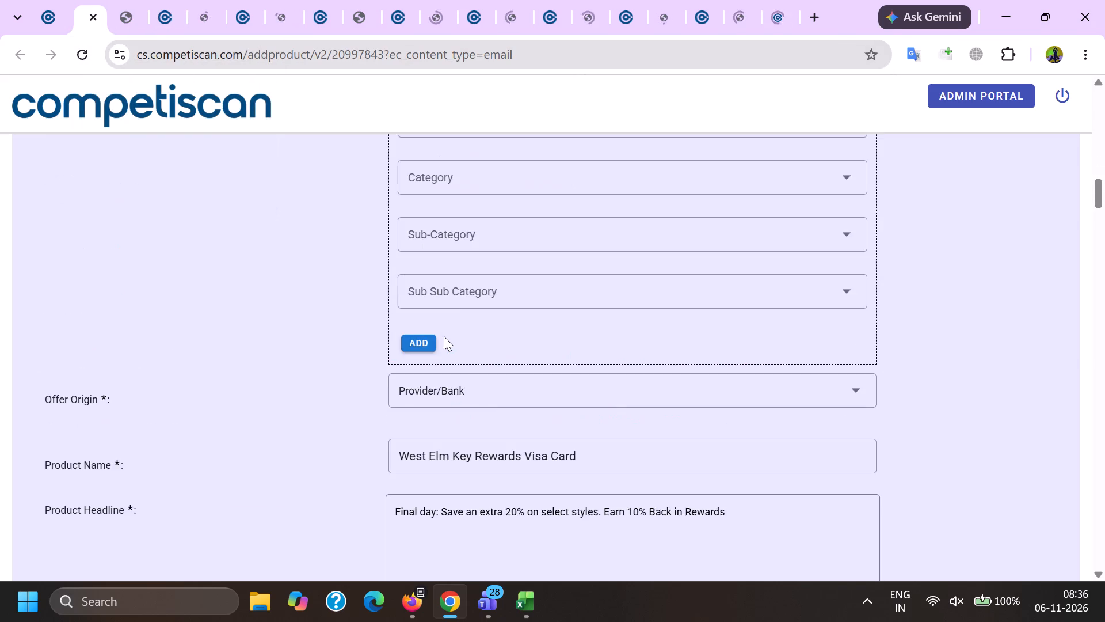
scroll(444, 335, up, 11)
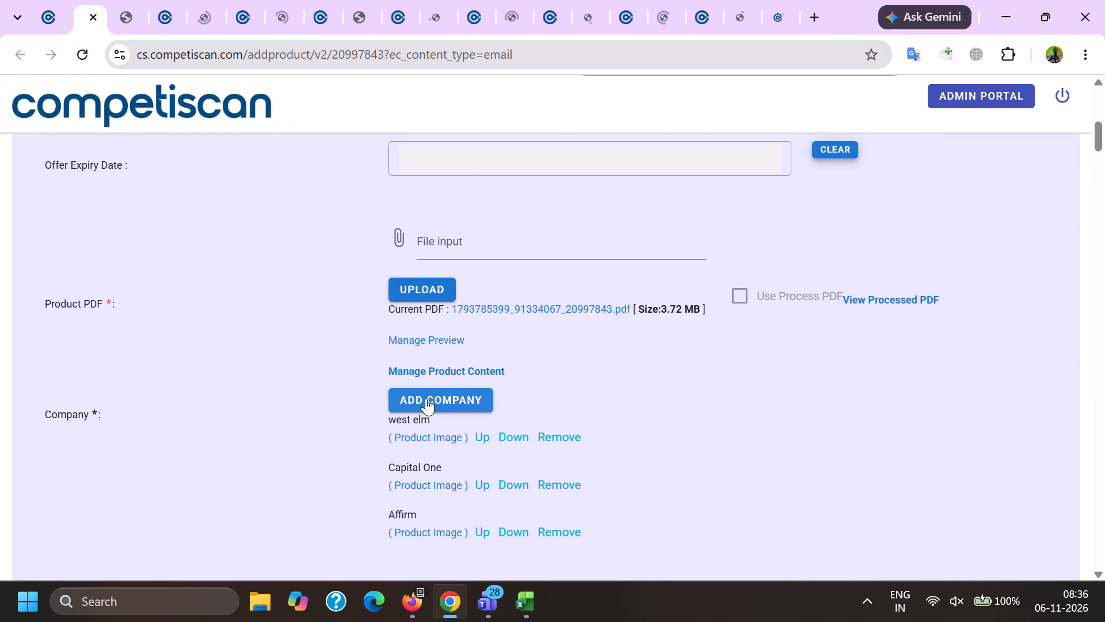
scroll(542, 423, down, 6)
scroll(494, 425, down, 2)
click(473, 378)
scroll(471, 397, down, 2)
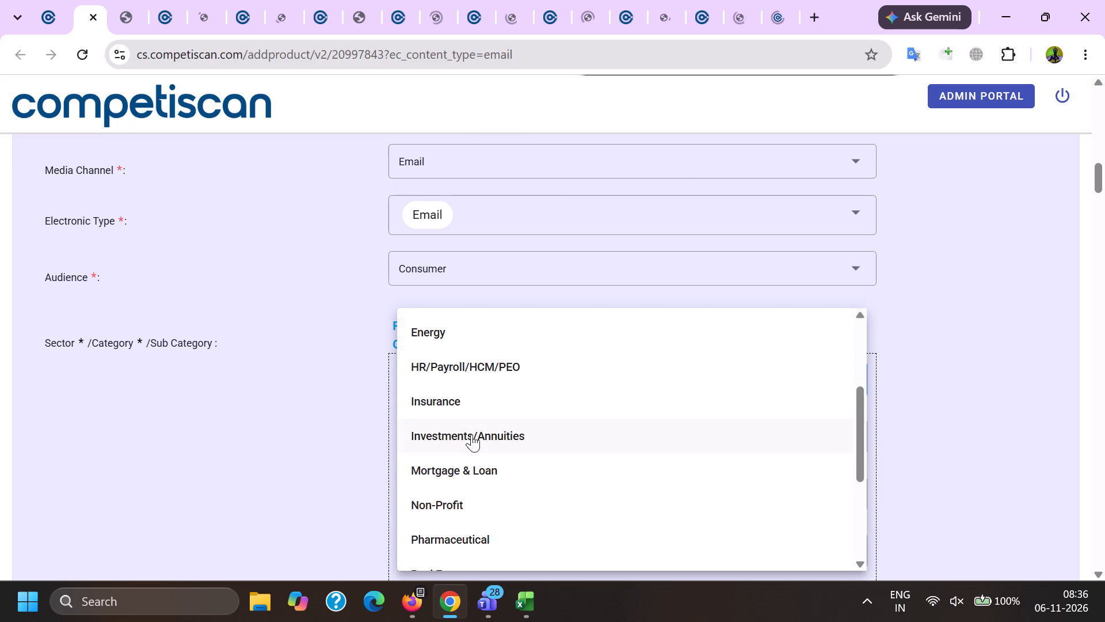
drag(484, 468, 477, 468)
drag(317, 443, 323, 445)
click(485, 439)
scroll(468, 266, down, 2)
click(449, 342)
click(443, 318)
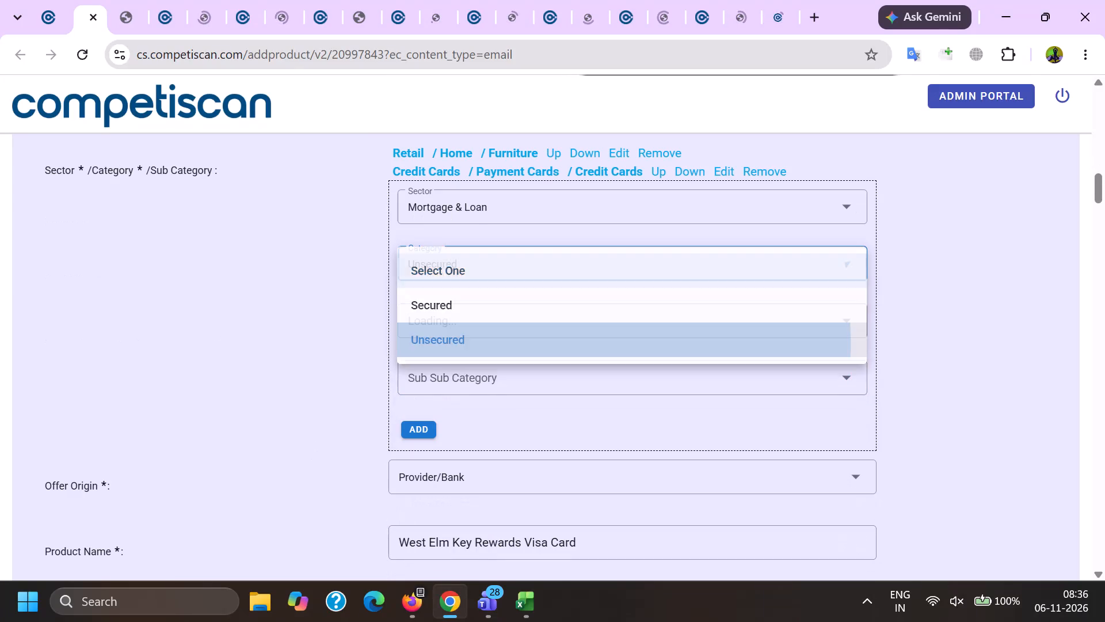
scroll(455, 206, down, 1)
scroll(444, 393, down, 7)
drag(478, 452, 464, 454)
drag(260, 422, 272, 421)
click(425, 340)
Check record 20997843's product headline and choose Bonuses/Contests/Incentives as its communication type.
scroll(458, 310, down, 2)
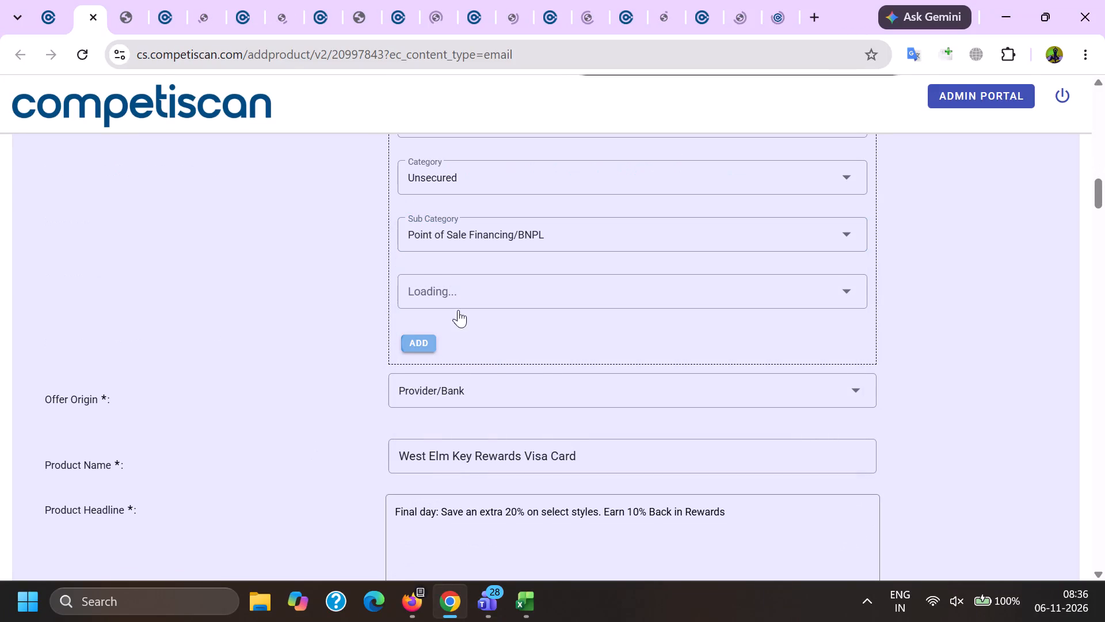
scroll(458, 310, down, 1)
drag(776, 350, 174, 275)
scroll(390, 285, down, 5)
scroll(402, 313, up, 6)
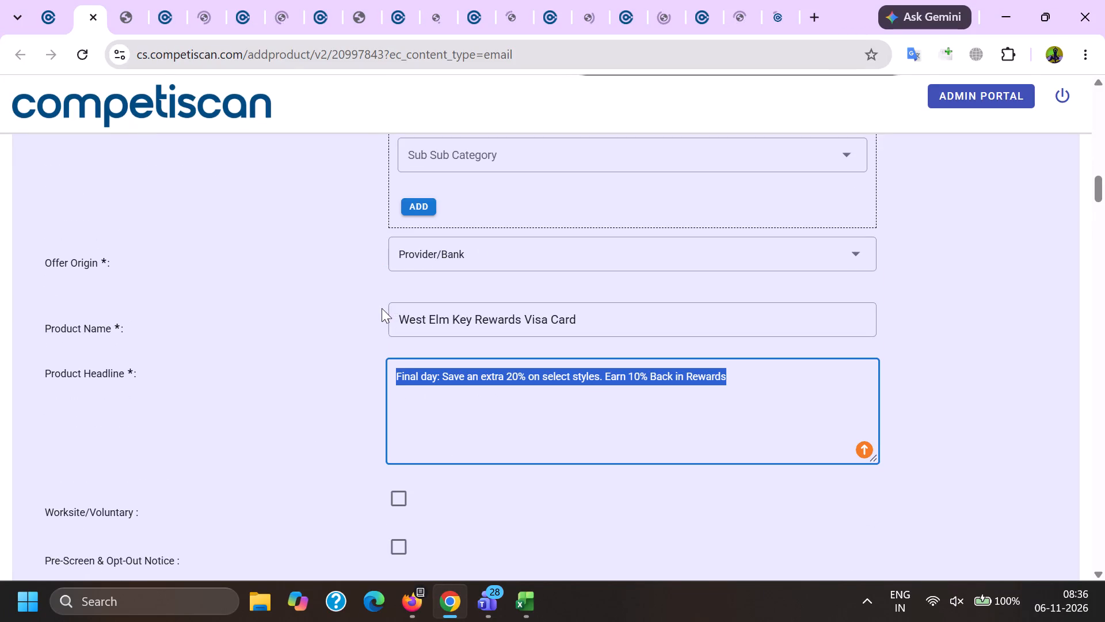
scroll(382, 308, down, 9)
click(692, 252)
scroll(560, 166, down, 1)
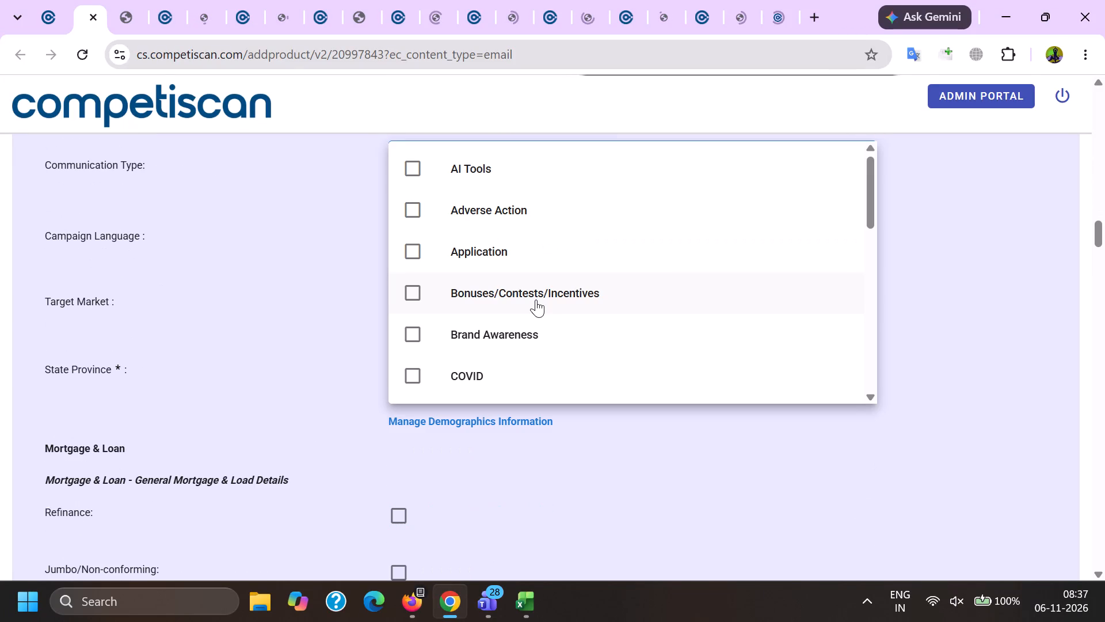
click(536, 299)
click(266, 293)
click(480, 293)
Examine reference record 20990910's sector, product name, headline and response fields for comparison with record 20997843.
key(alt+Tab)
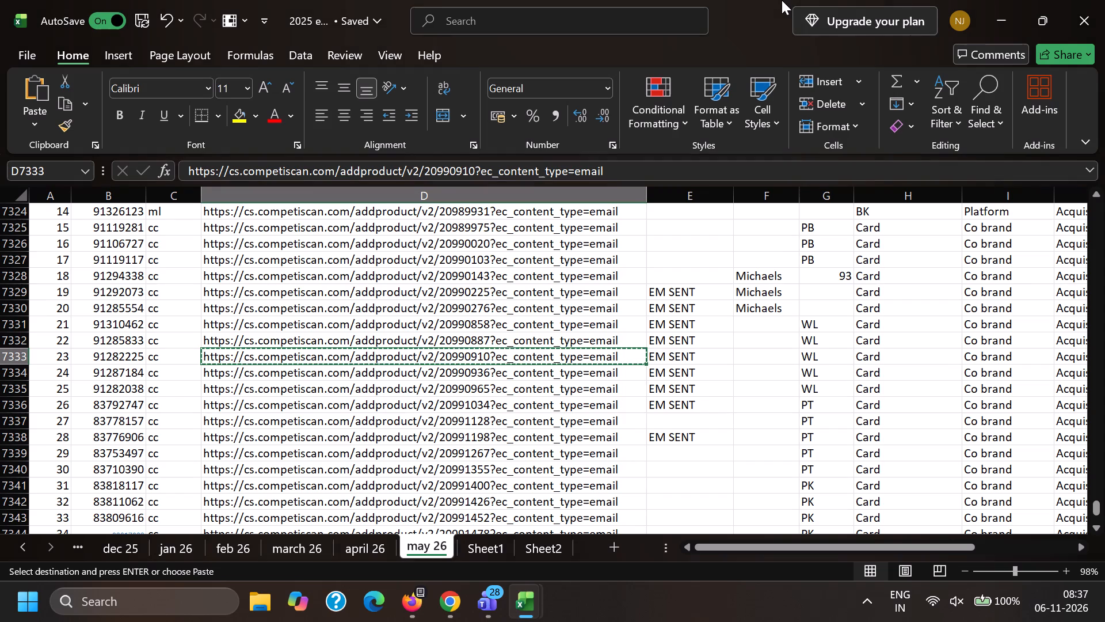
key(alt+Tab)
click(782, 0)
scroll(723, 290, down, 5)
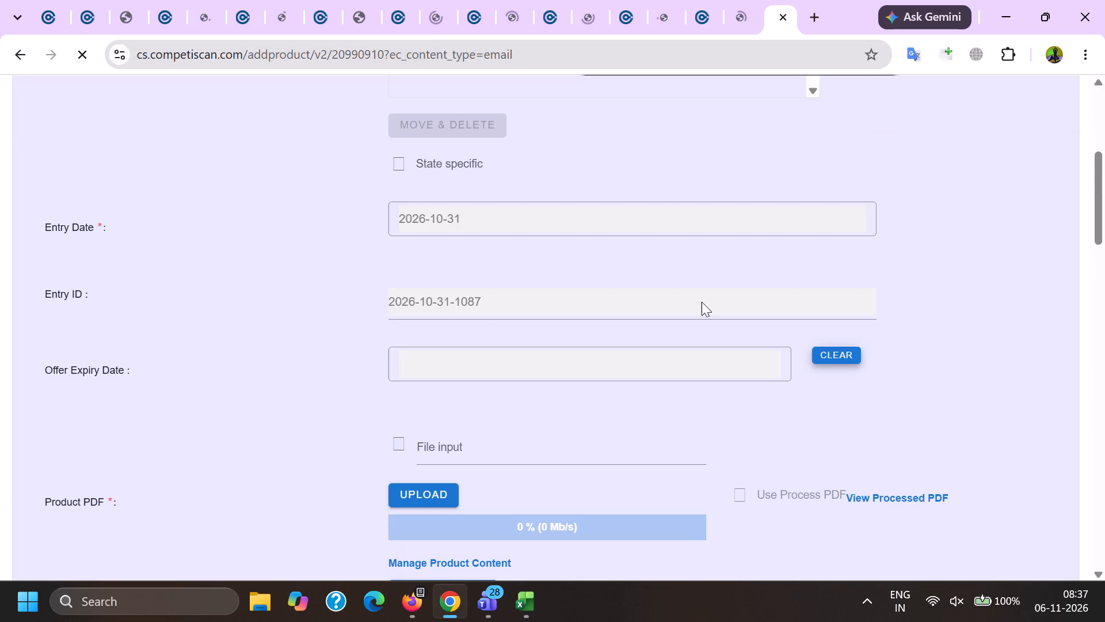
scroll(702, 302, down, 5)
scroll(687, 310, up, 1)
scroll(685, 312, down, 13)
scroll(660, 356, up, 4)
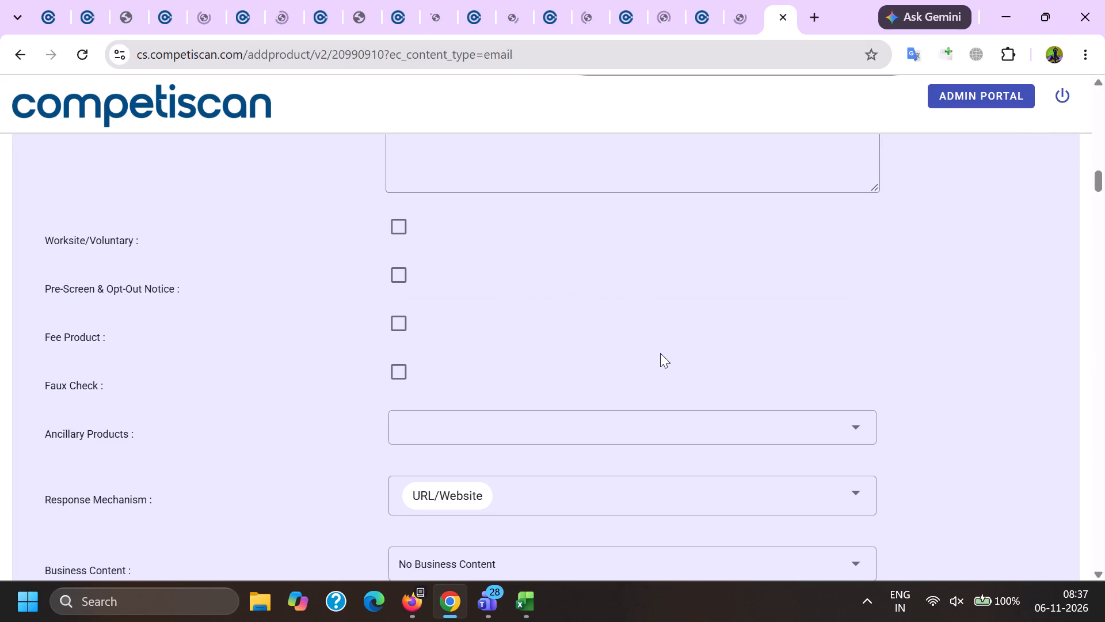
scroll(629, 389, up, 5)
scroll(626, 390, down, 4)
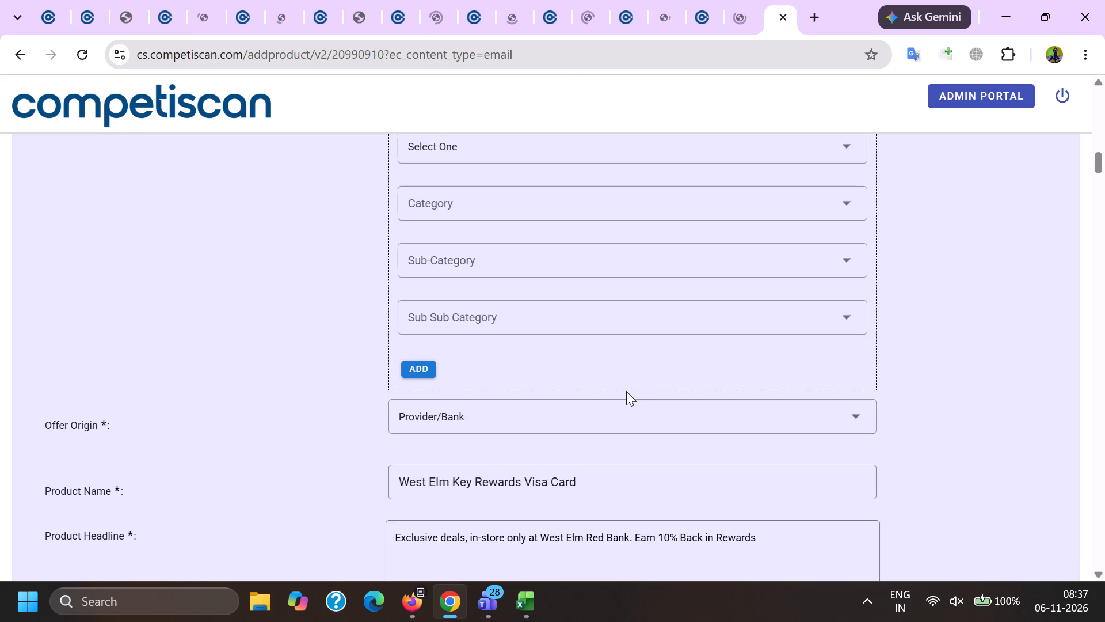
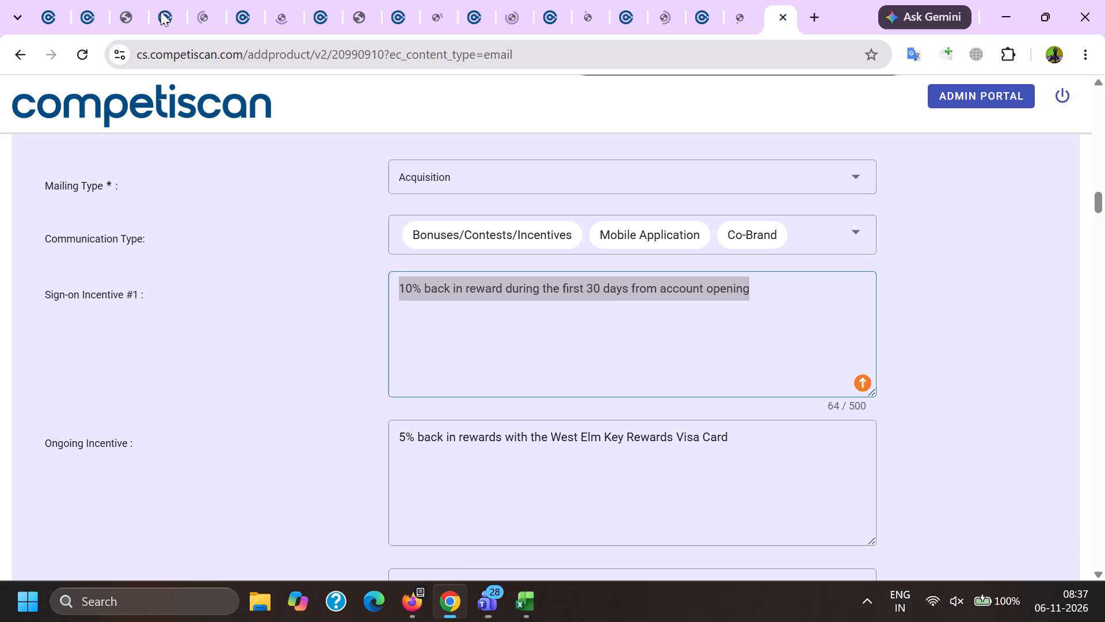
Copy the Sign-on Incentive #1 and Ongoing Incentive texts from reference record 20990910 into record 20997843.
click(88, 0)
click(508, 265)
key(ctrl+v)
click(508, 414)
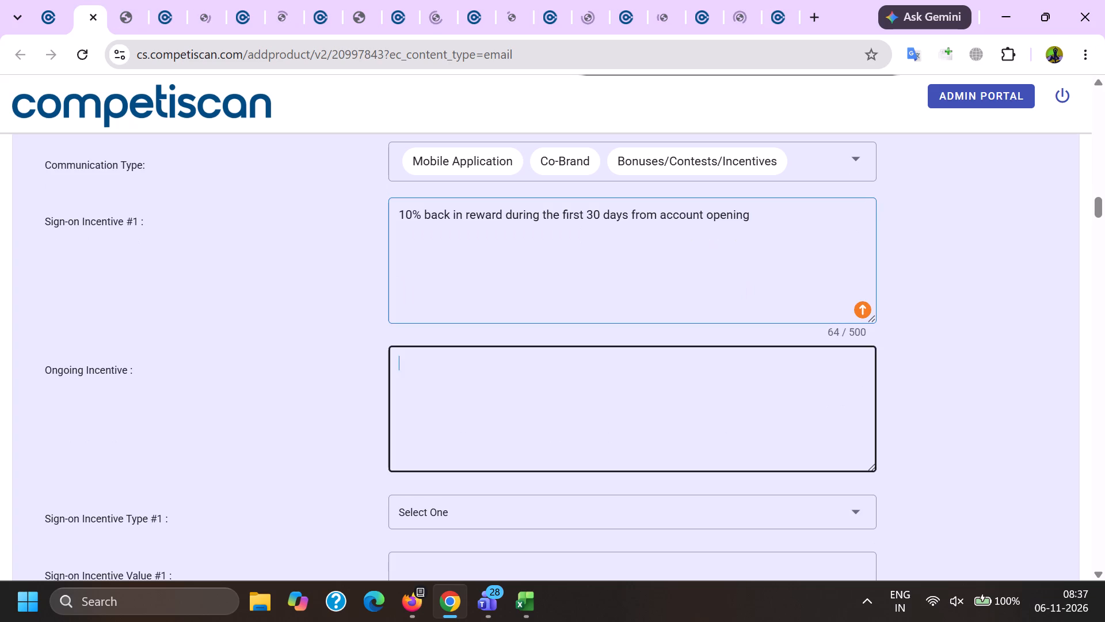
click(781, 0)
drag(737, 471, 218, 348)
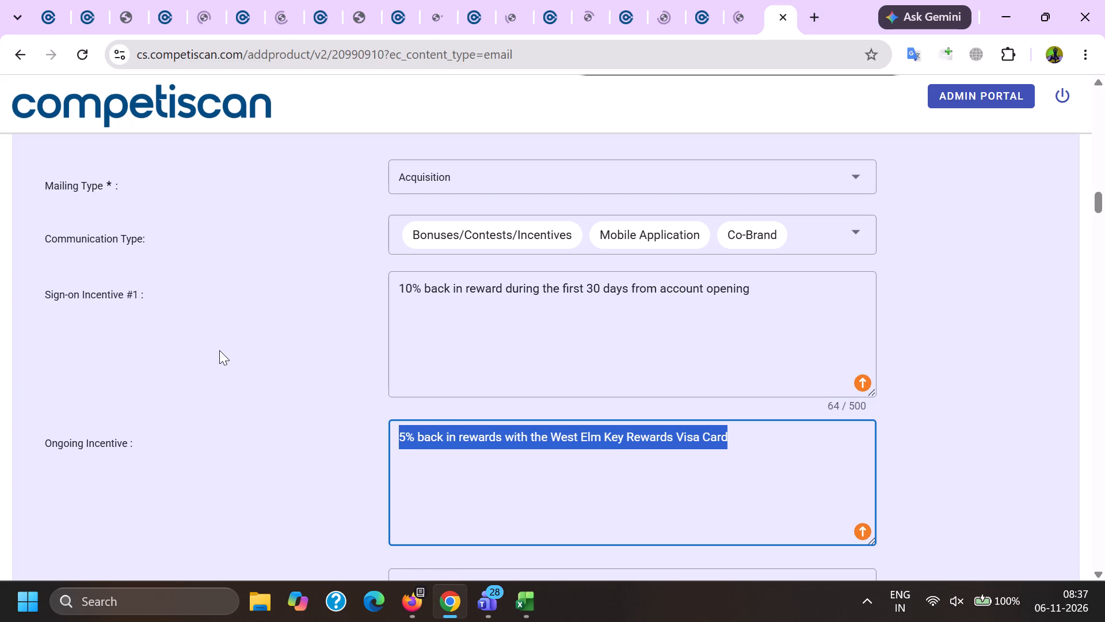
key(ctrl+c)
click(93, 0)
click(443, 405)
key(ctrl+v)
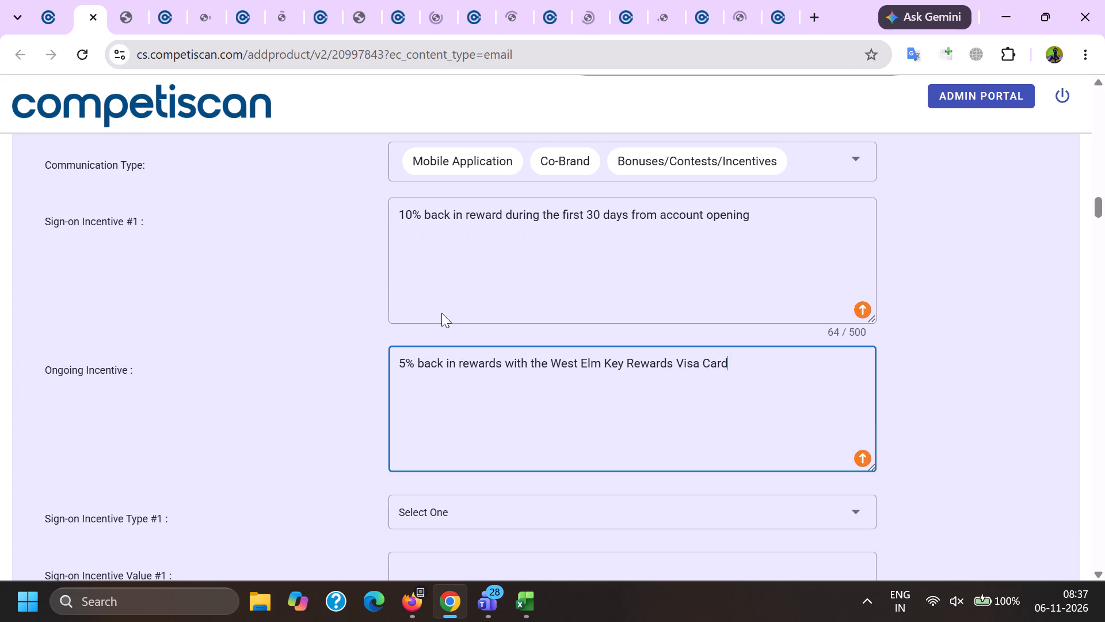
In record 20997843, set Sign-on #1 type to Coupon/Discount, value and max award to 10.00, window to 1 month and fixed date to Yes.
scroll(412, 220, down, 2)
click(431, 349)
scroll(431, 350, down, 5)
click(460, 441)
click(371, 426)
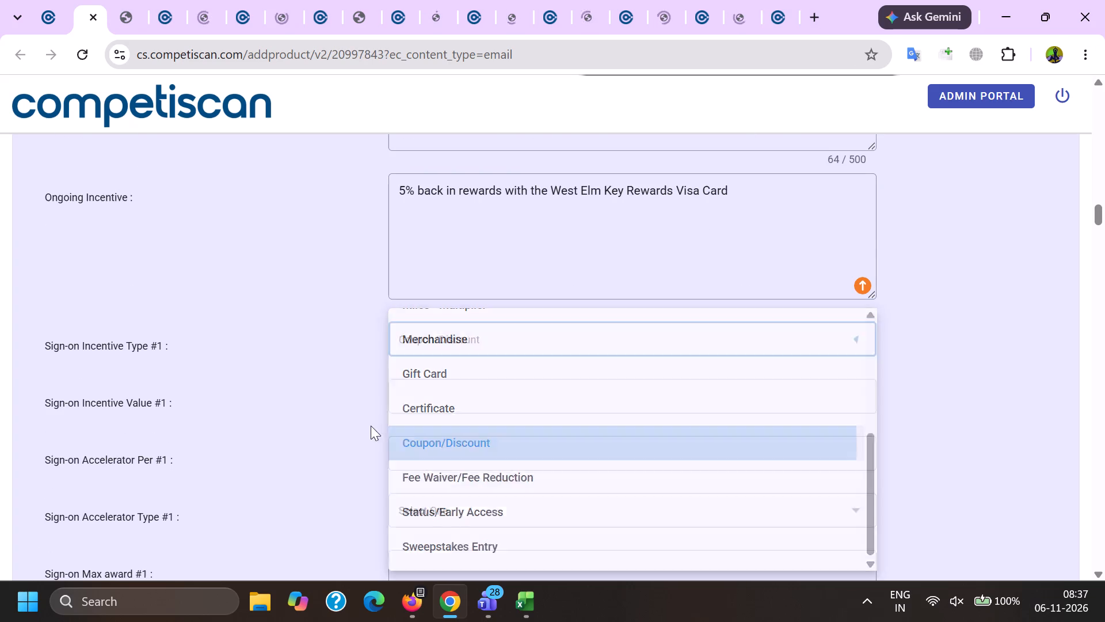
click(426, 392)
text(10.)
text(00)
key(Tab)
key(Tab)
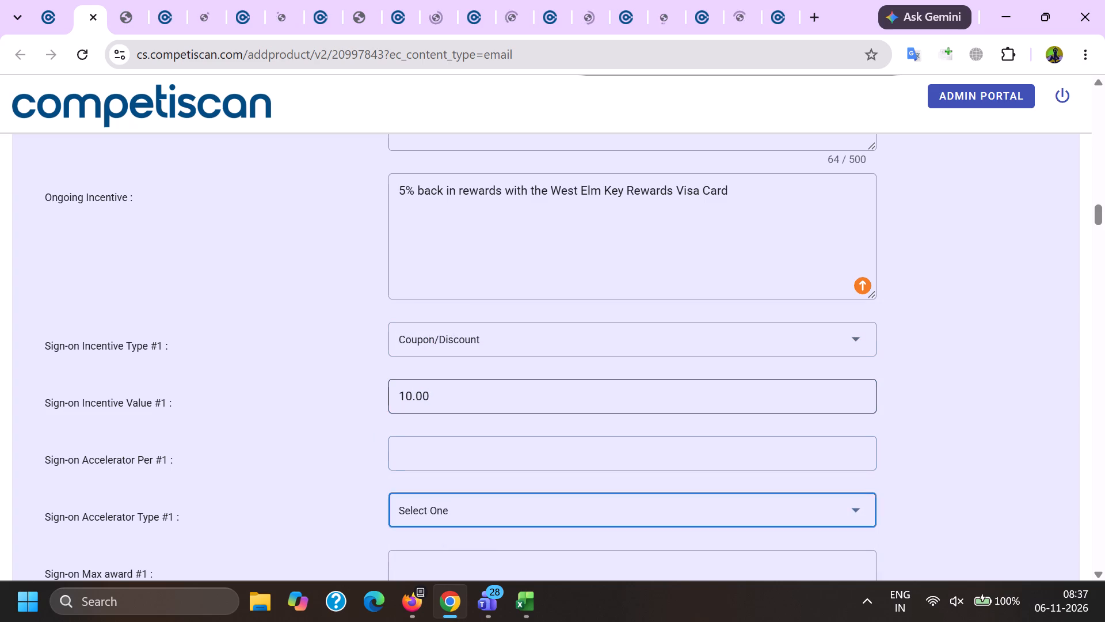
key(Tab)
text(10.00)
key(Tab)
key(Tab)
key(Tab)
key(1)
scroll(428, 392, down, 3)
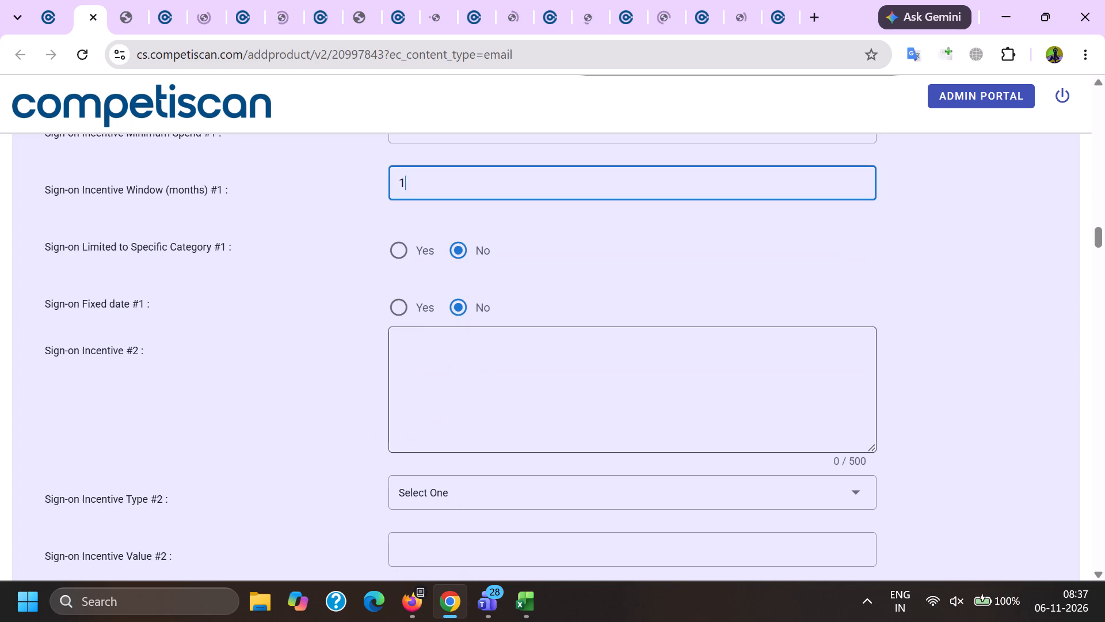
click(418, 318)
click(410, 309)
scroll(410, 309, down, 19)
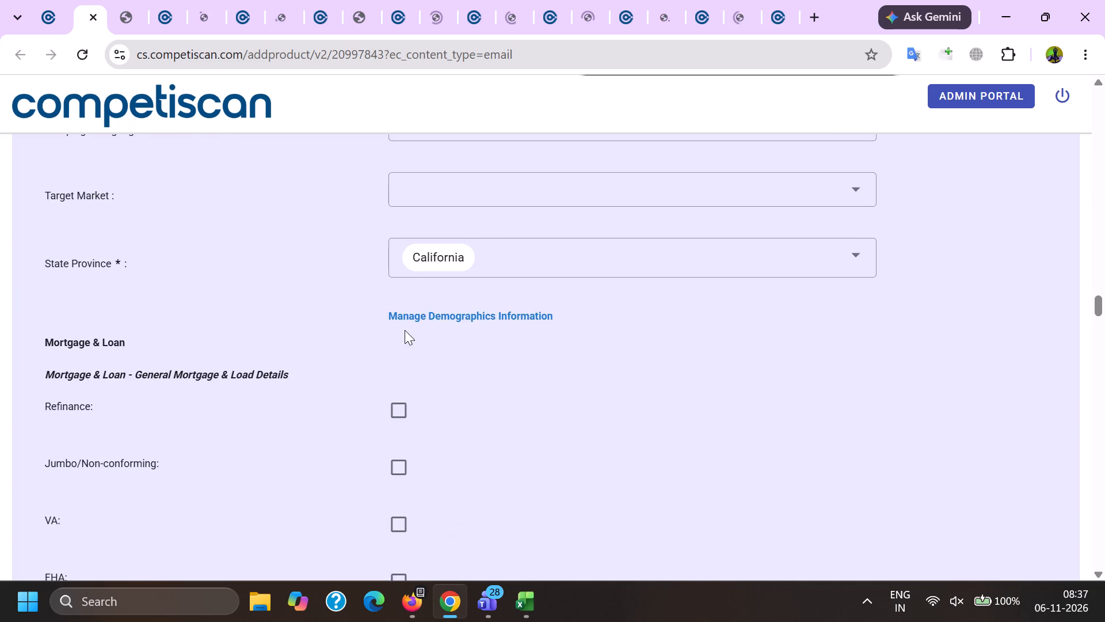
scroll(405, 330, down, 6)
click(439, 264)
click(457, 368)
click(329, 366)
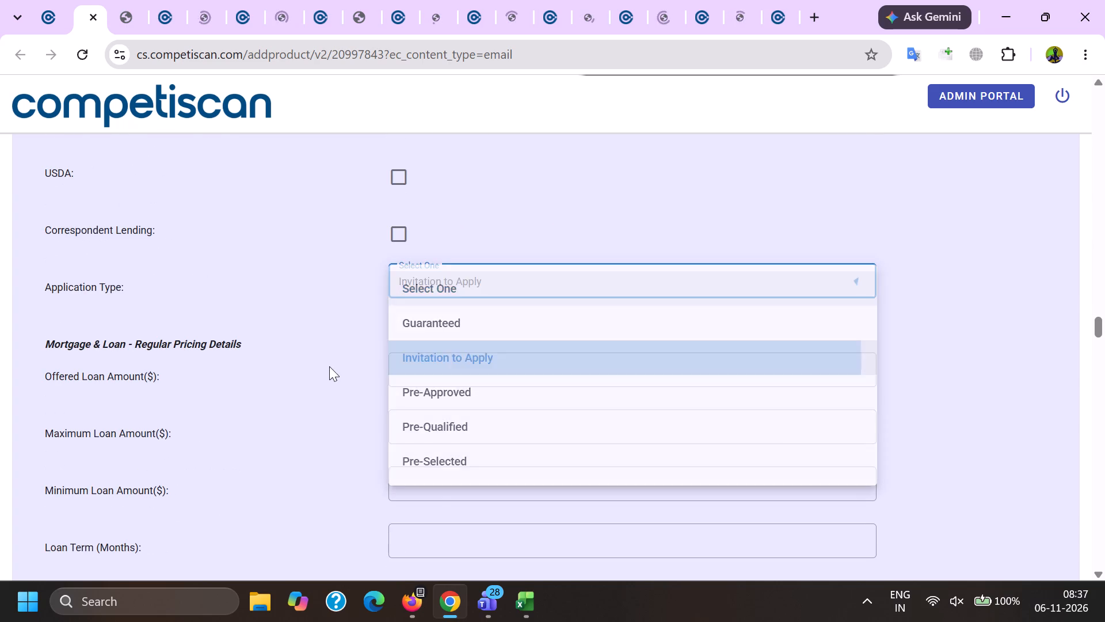
scroll(499, 298, up, 1)
scroll(496, 298, down, 4)
click(421, 408)
text(36)
key(Tab)
key(0)
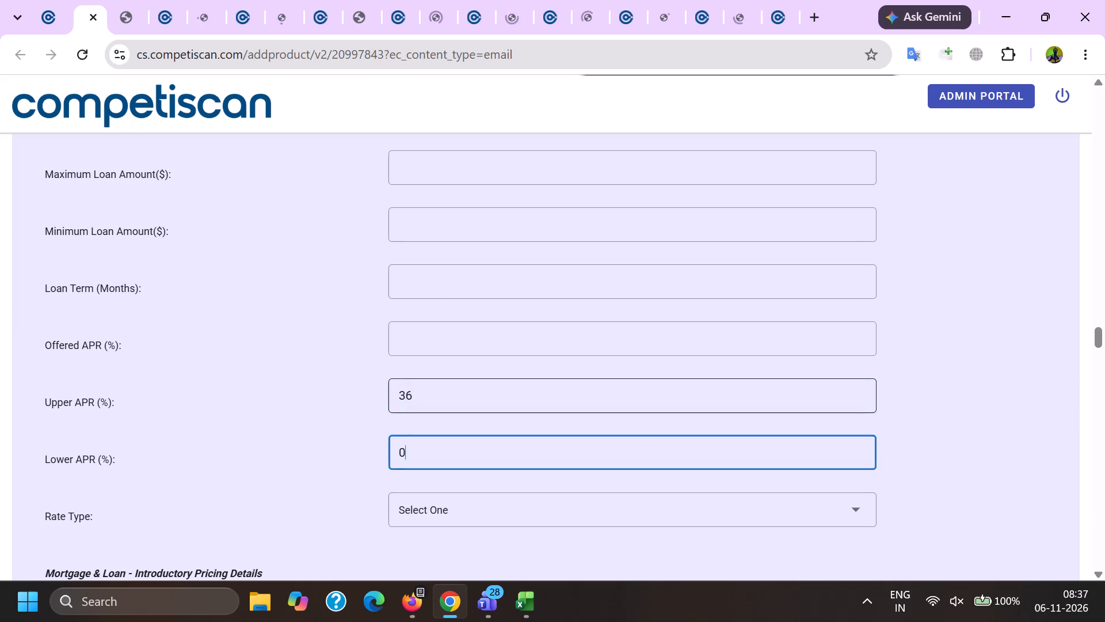
Approve record 20997843 and close its PDF.
scroll(425, 397, down, 9)
click(288, 312)
key(End)
scroll(287, 312, down, 12)
click(430, 559)
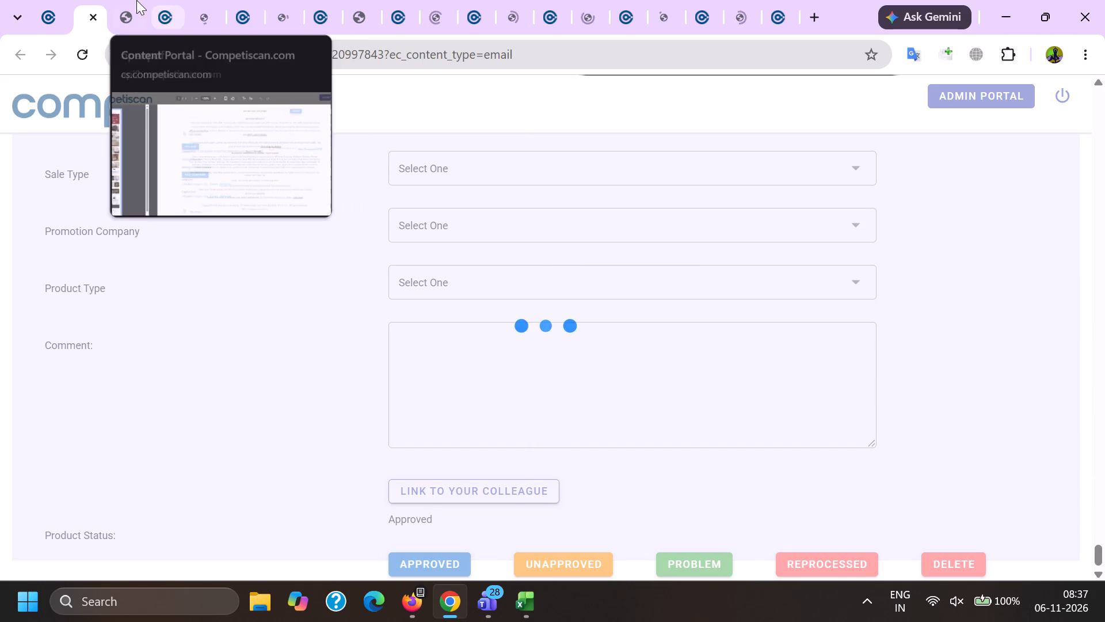
click(136, 0)
click(138, 17)
click(162, 0)
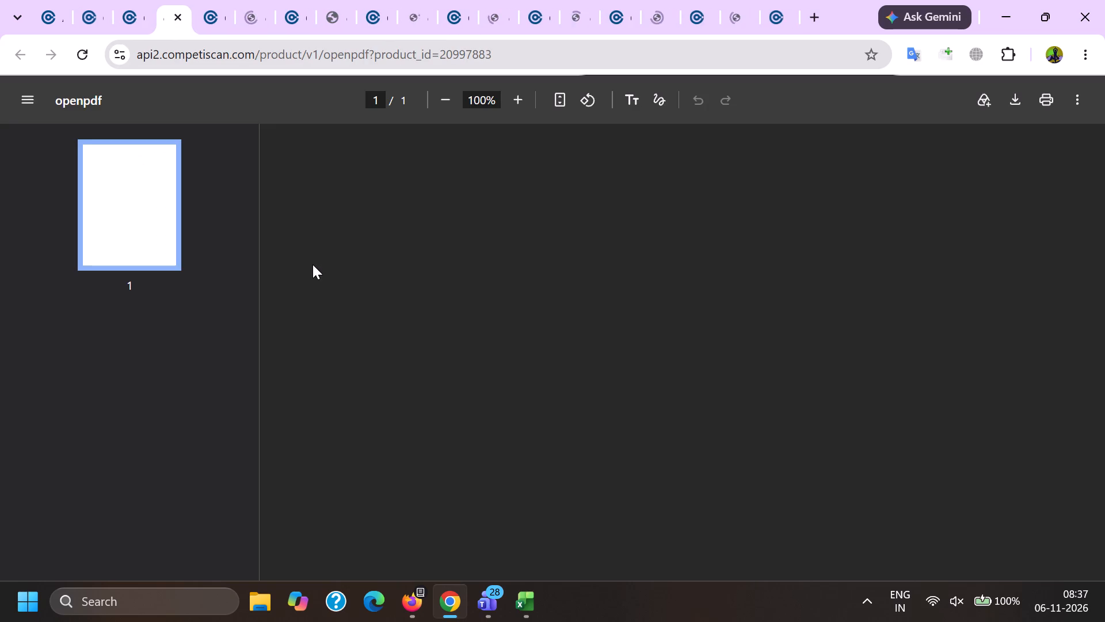
key(ctrl+f)
key(Return)
key(Return)
key(Return)
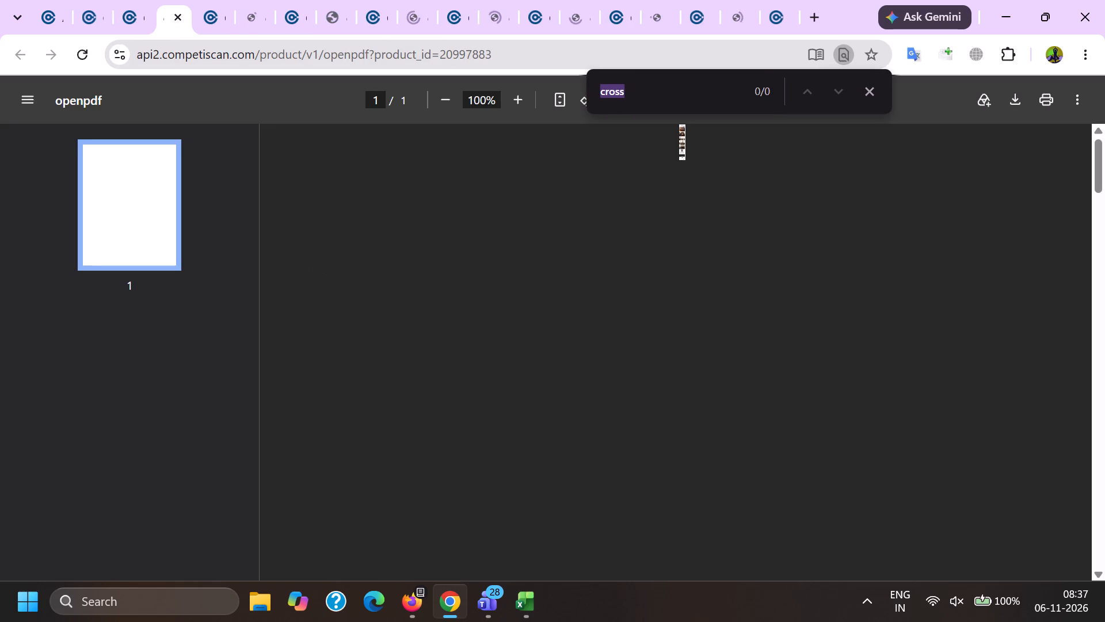
key(Return)
key(Return)
key(Return)
key(Return)
key(Return)
key(Return)
key(Return)
key(Return)
key(Return)
key(Return)
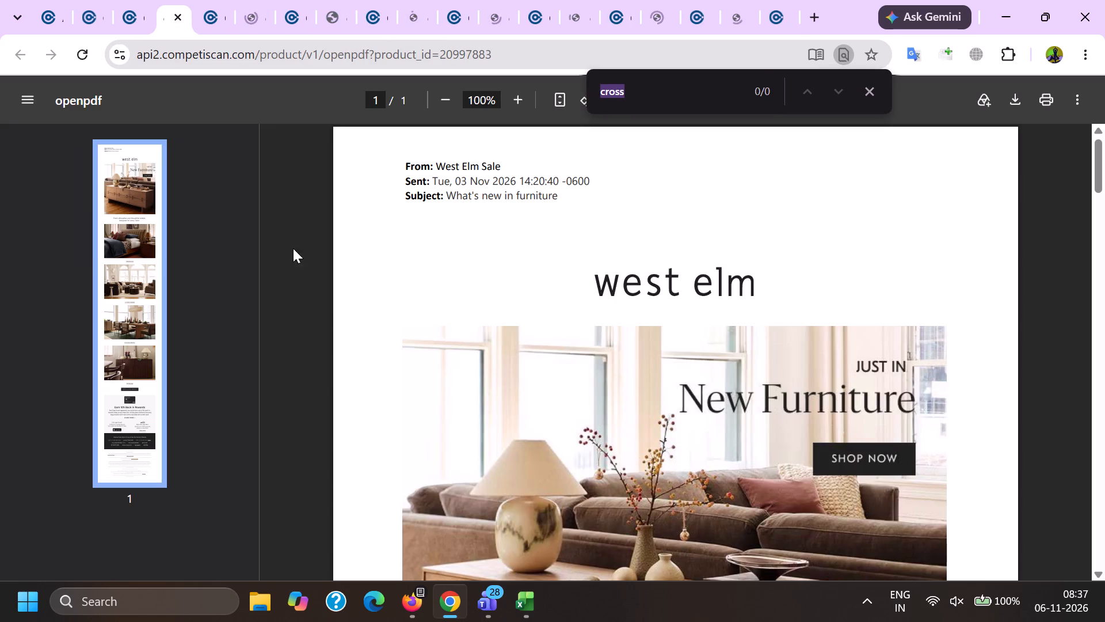
drag(1104, 164, 1095, 616)
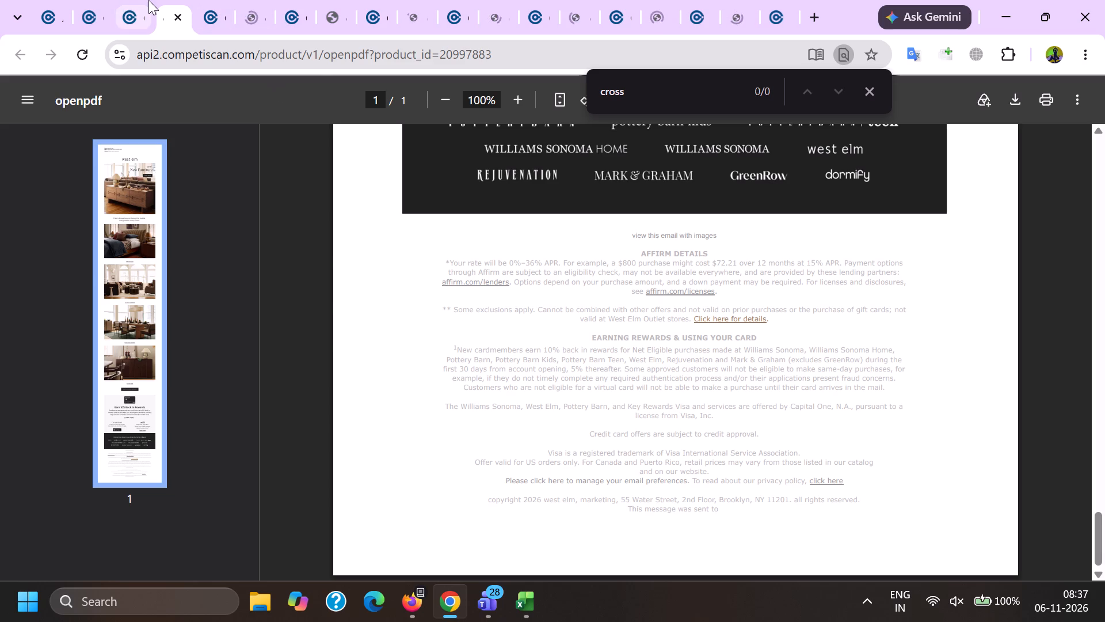
Enter "affirm" as an additional company for record 20997883.
click(148, 0)
scroll(620, 336, down, 3)
scroll(472, 300, down, 1)
scroll(463, 320, up, 3)
click(457, 311)
text(affirm)
scroll(457, 311, down, 2)
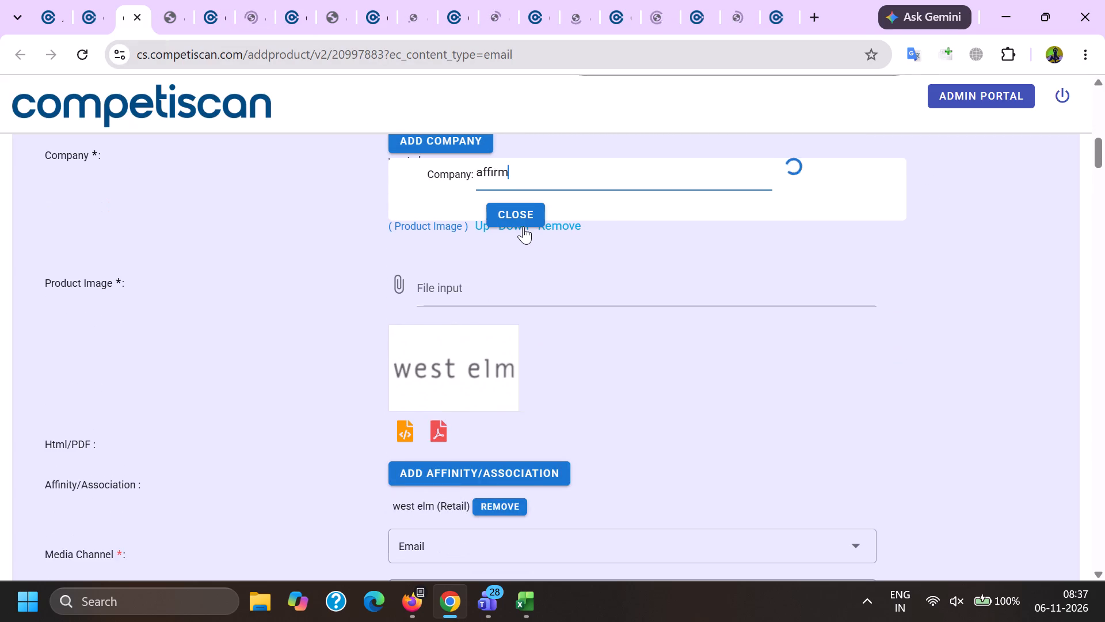
click(523, 224)
Add the sector Mortgage & Loan / Unsecured, with the sub category used in record 20997843, to record 20997883.
scroll(471, 174, down, 6)
click(461, 292)
scroll(464, 295, down, 2)
click(469, 419)
drag(376, 399, 382, 399)
click(454, 284)
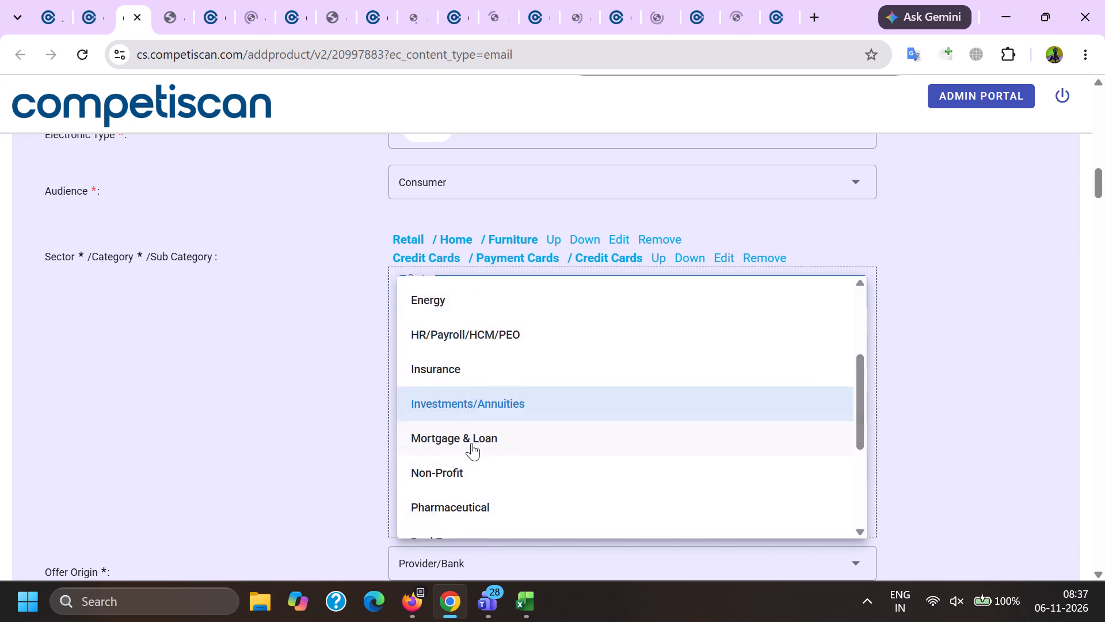
click(471, 443)
drag(307, 402, 322, 400)
click(444, 344)
scroll(476, 246, down, 1)
click(463, 328)
click(444, 328)
scroll(457, 249, down, 1)
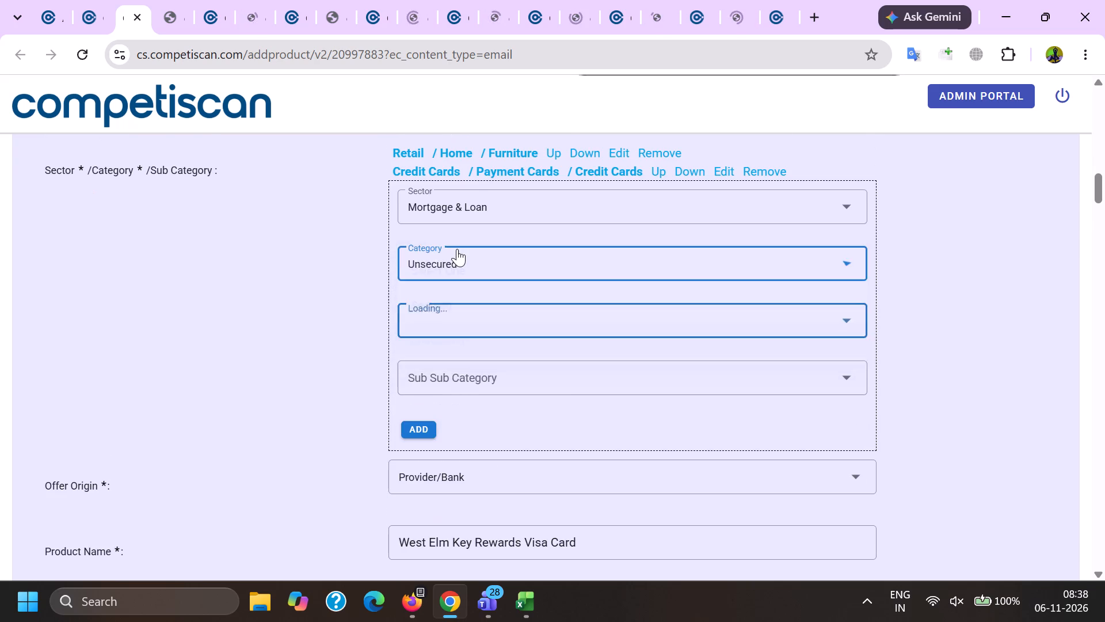
scroll(482, 363, down, 7)
click(481, 446)
drag(287, 427, 293, 427)
click(415, 338)
Check record 20997883's product headline and add Bonuses/Contests/Incentives to its communication types.
scroll(442, 289, down, 2)
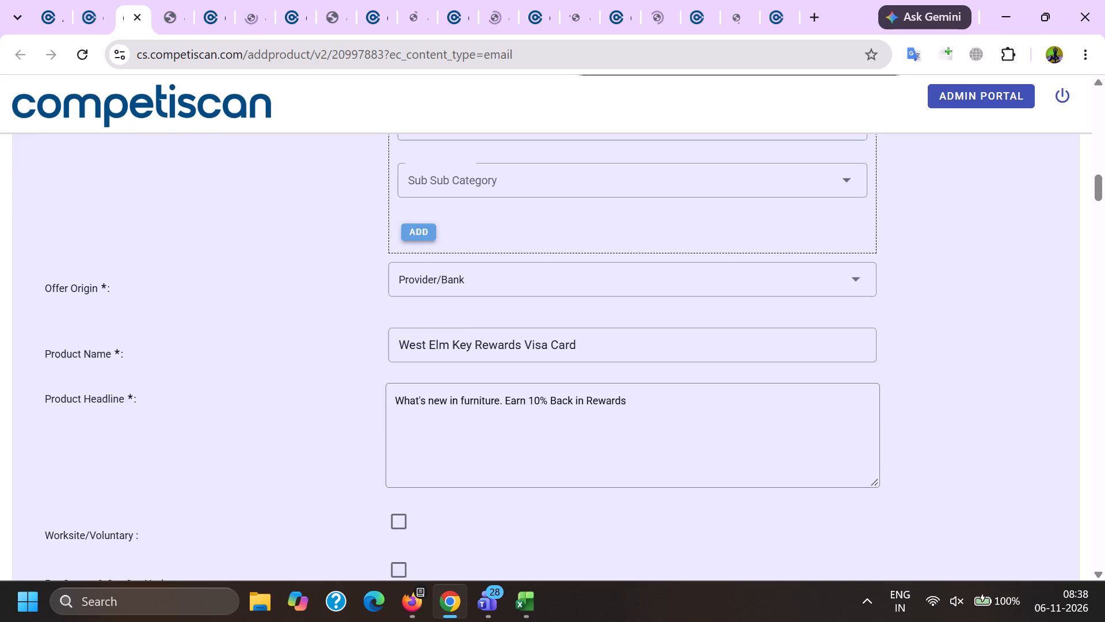
drag(717, 427, 283, 343)
scroll(299, 329, down, 8)
click(638, 338)
scroll(608, 282, down, 2)
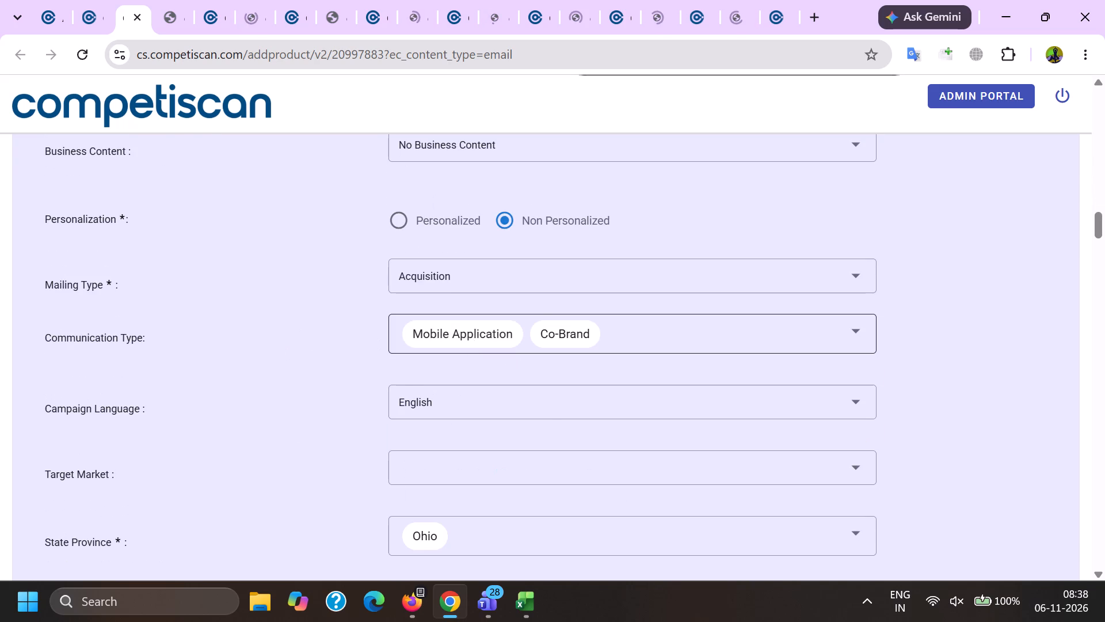
click(509, 294)
click(198, 302)
click(460, 367)
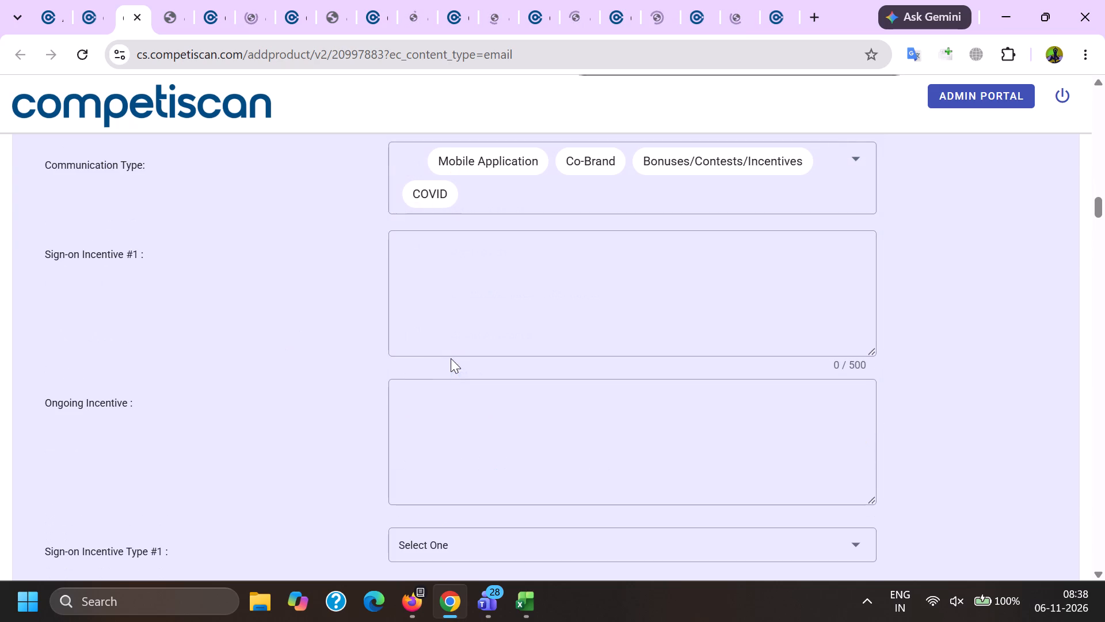
click(534, 199)
click(466, 373)
drag(272, 377, 308, 396)
click(593, 445)
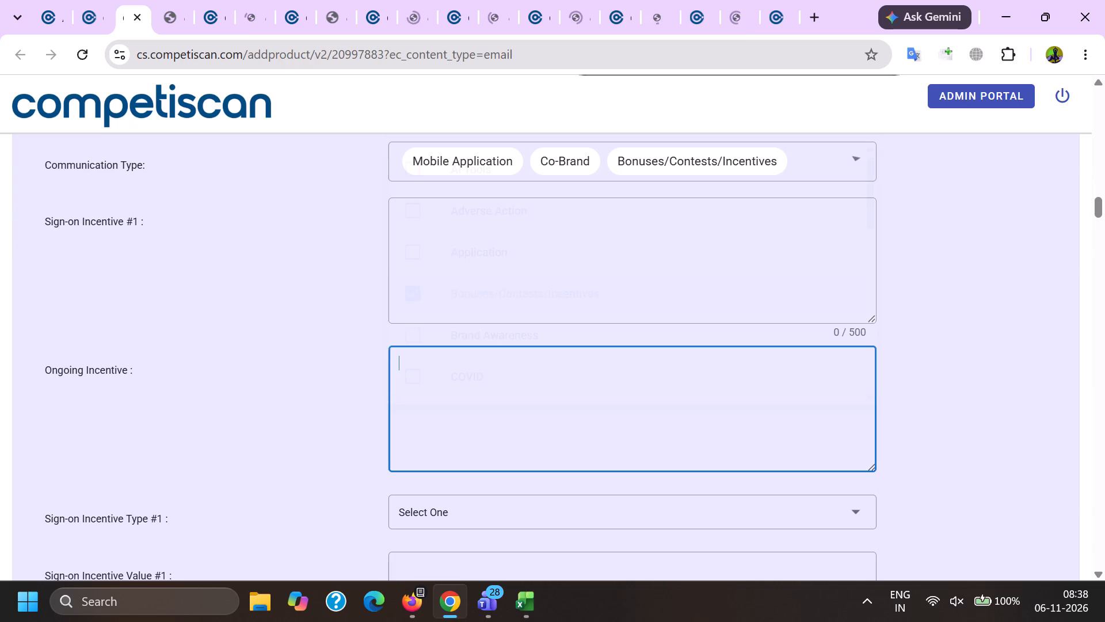
key(ctrl+v)
click(505, 287)
click(765, 0)
drag(787, 297, 249, 241)
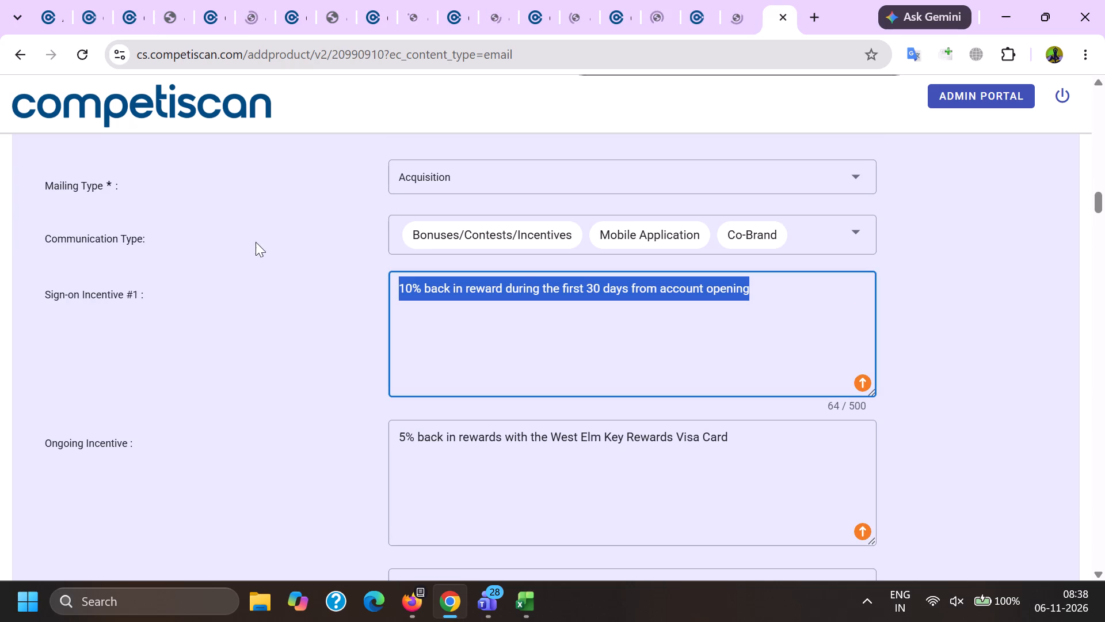
key(ctrl+c)
click(219, 0)
click(140, 0)
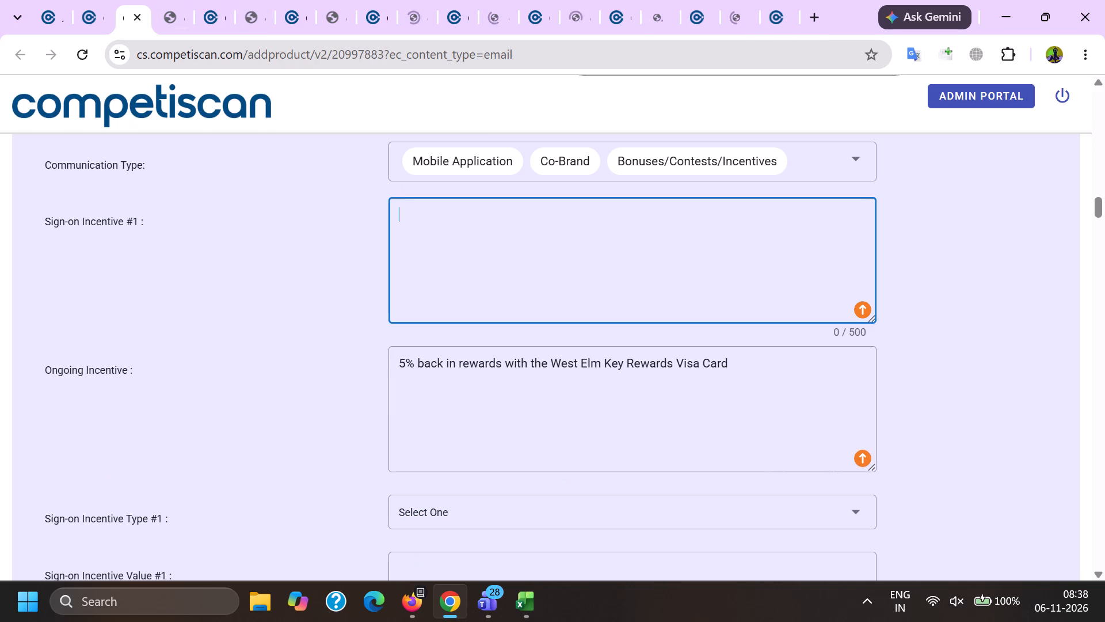
click(542, 266)
key(ctrl+v)
In record 20997883, set Sign-on #1 type to Coupon/Discount, value and max award to 10.00, window to 1 month and fixed date to Yes.
scroll(482, 232, down, 2)
click(441, 308)
click(428, 339)
scroll(429, 361, down, 3)
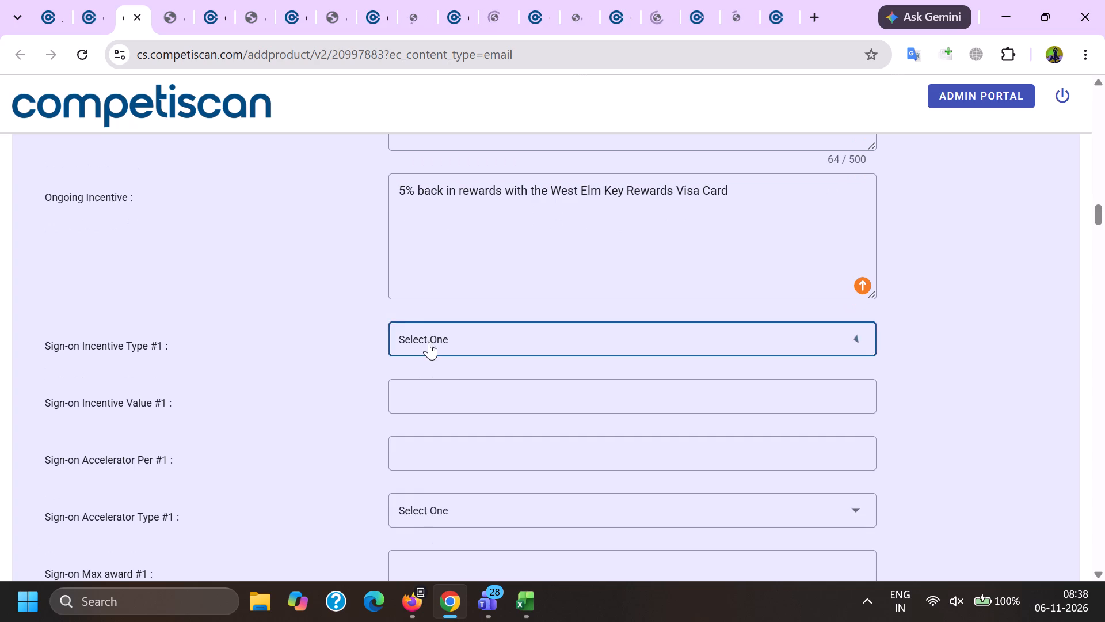
scroll(429, 342, down, 2)
click(450, 436)
drag(330, 436, 337, 436)
click(448, 395)
text(10.00)
key(Tab)
key(Tab)
key(Tab)
text(10.00)
key(Tab)
key(Tab)
key(Tab)
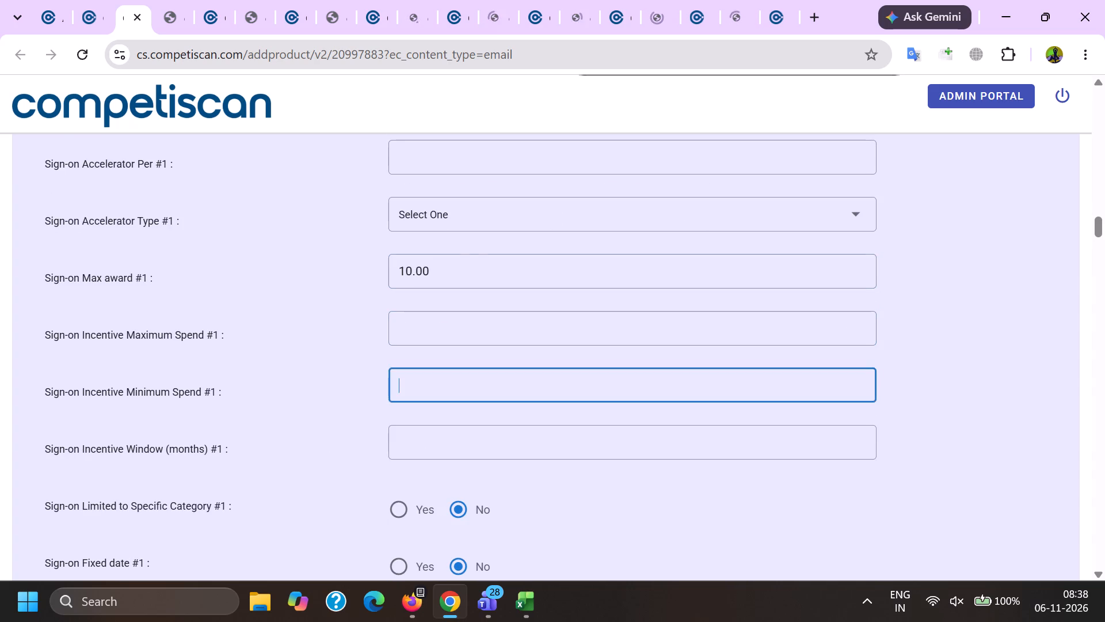
key(1)
scroll(444, 395, down, 3)
click(419, 308)
scroll(420, 308, down, 15)
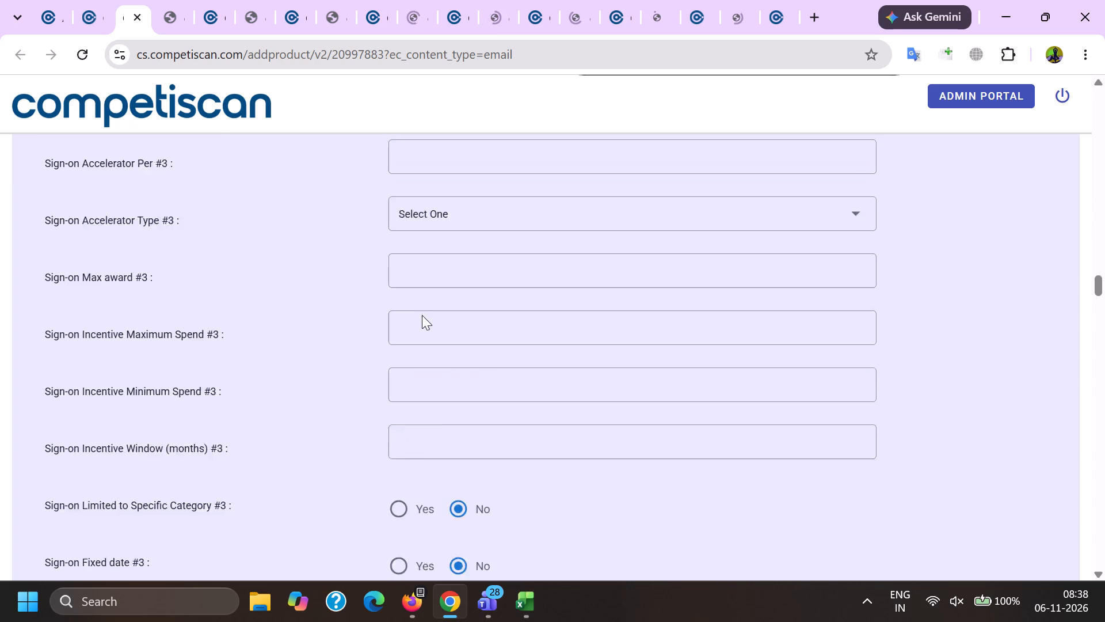
scroll(422, 315, down, 9)
click(441, 365)
scroll(464, 270, down, 1)
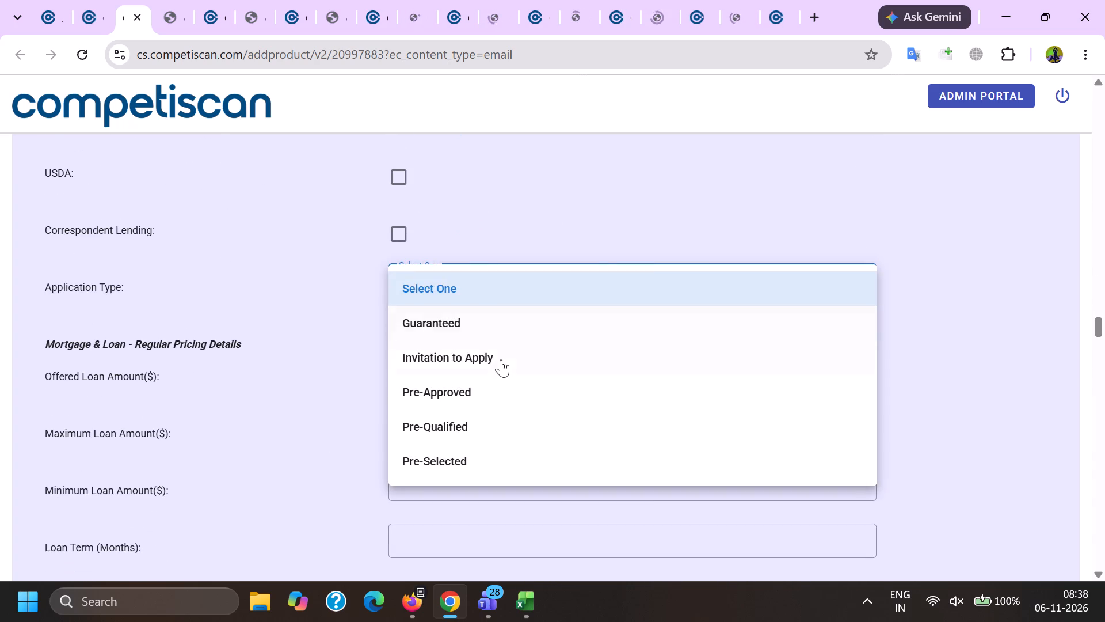
click(501, 359)
click(259, 349)
scroll(465, 297, down, 4)
click(435, 309)
text(36)
key(Tab)
key(0)
Approve record 20997883 and close its PDF.
scroll(416, 309, down, 8)
click(297, 333)
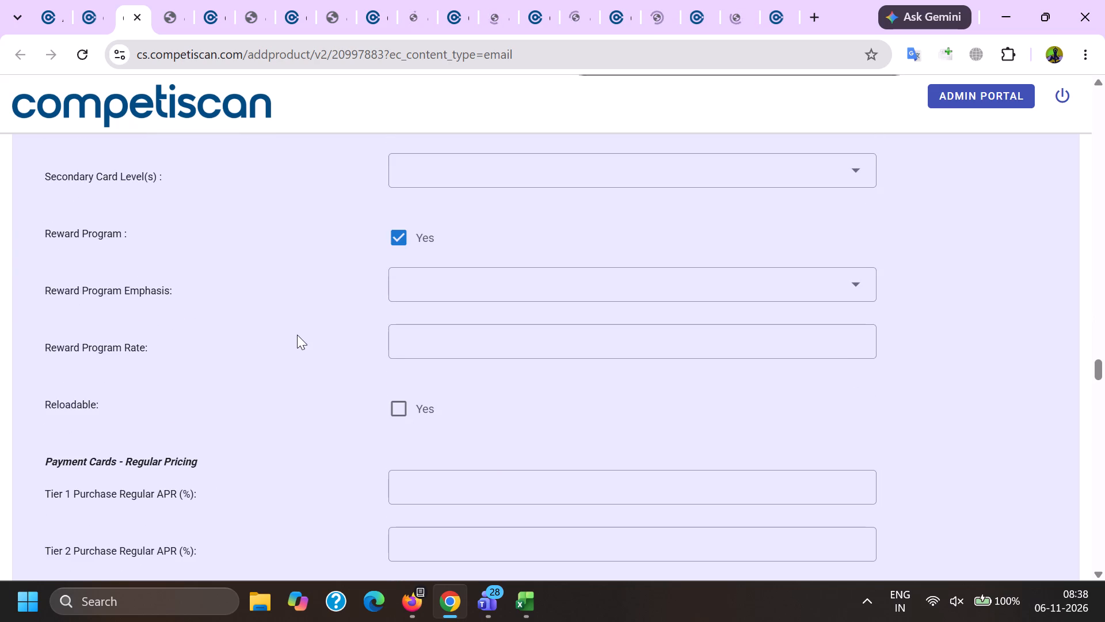
key(End)
scroll(301, 346, down, 5)
scroll(411, 450, up, 6)
scroll(425, 434, down, 13)
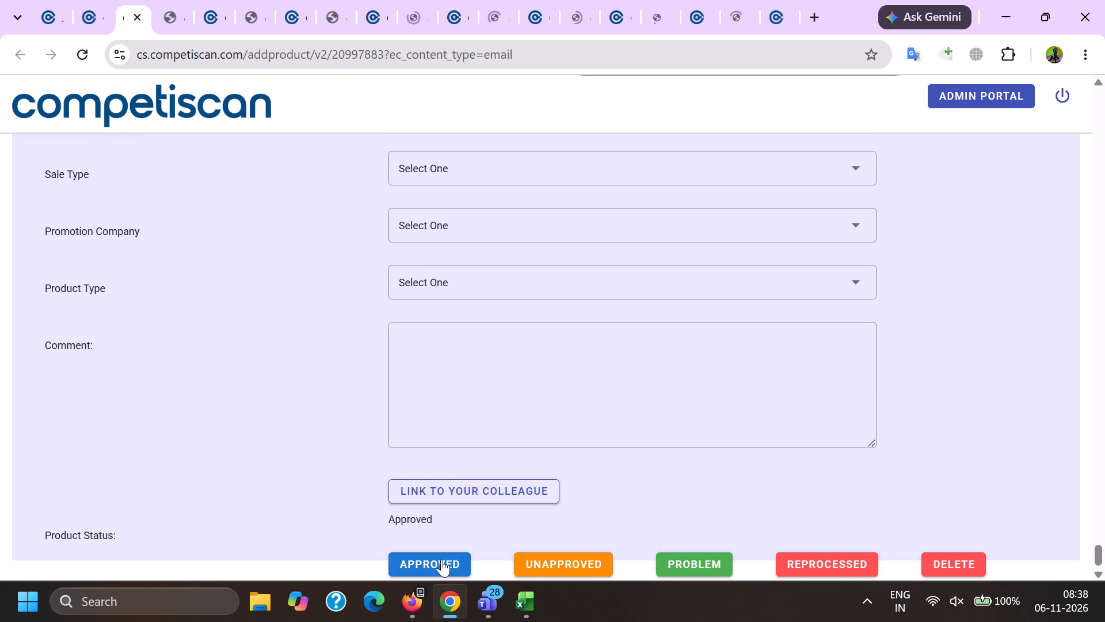
click(441, 565)
click(96, 0)
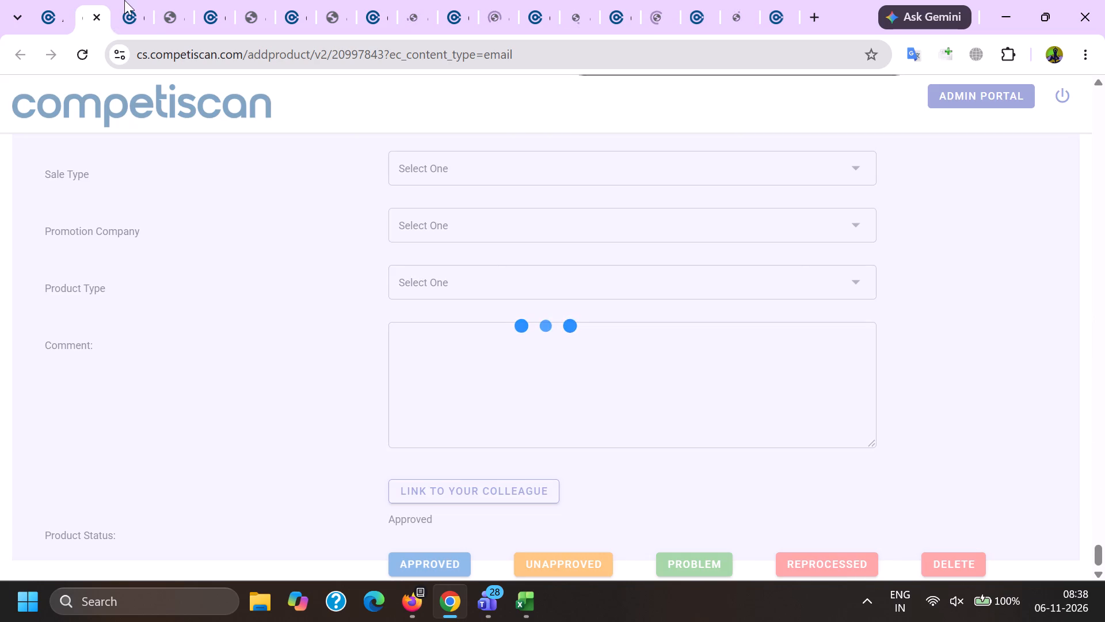
click(124, 0)
click(159, 0)
click(173, 13)
Check the financing and card disclosures in record 20997917's PDF and add Affirm as a company on that record.
click(193, 0)
click(199, 0)
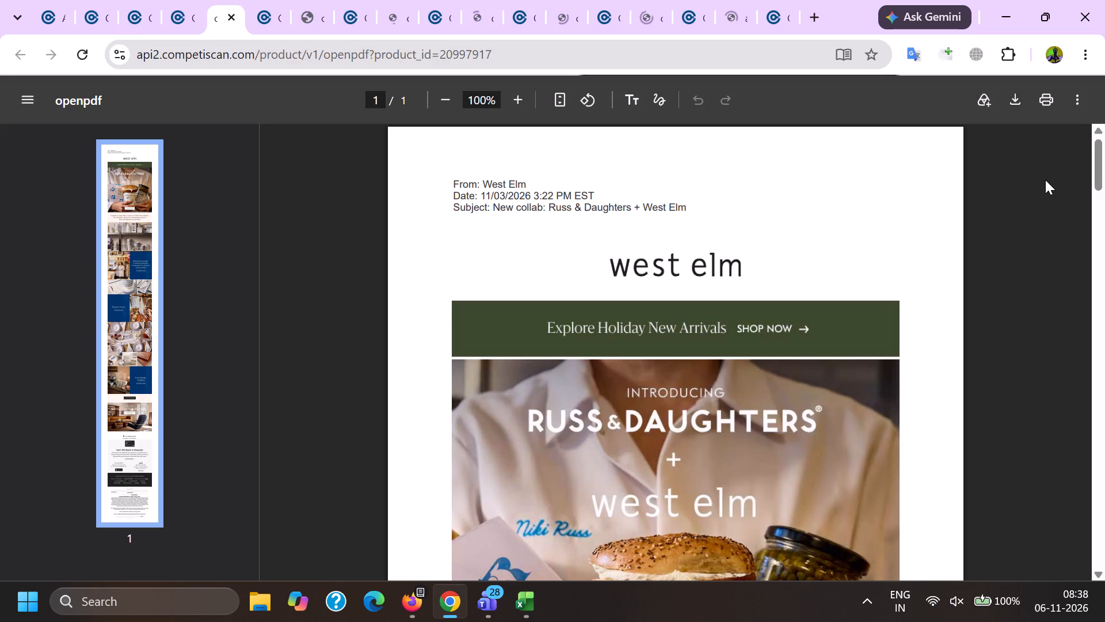
drag(1099, 165, 1104, 616)
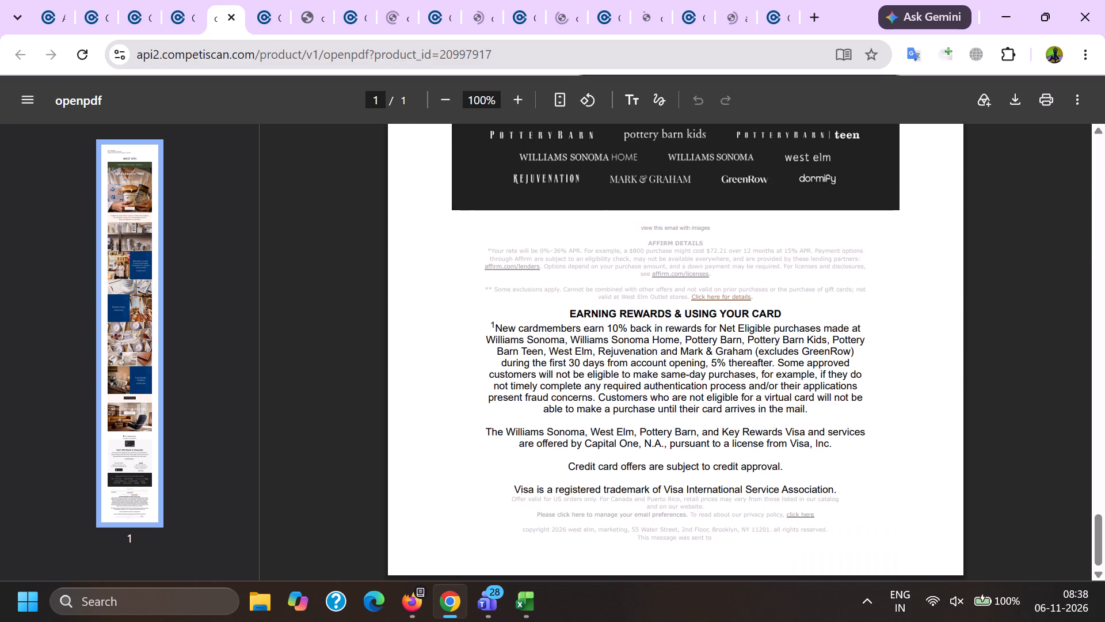
click(189, 0)
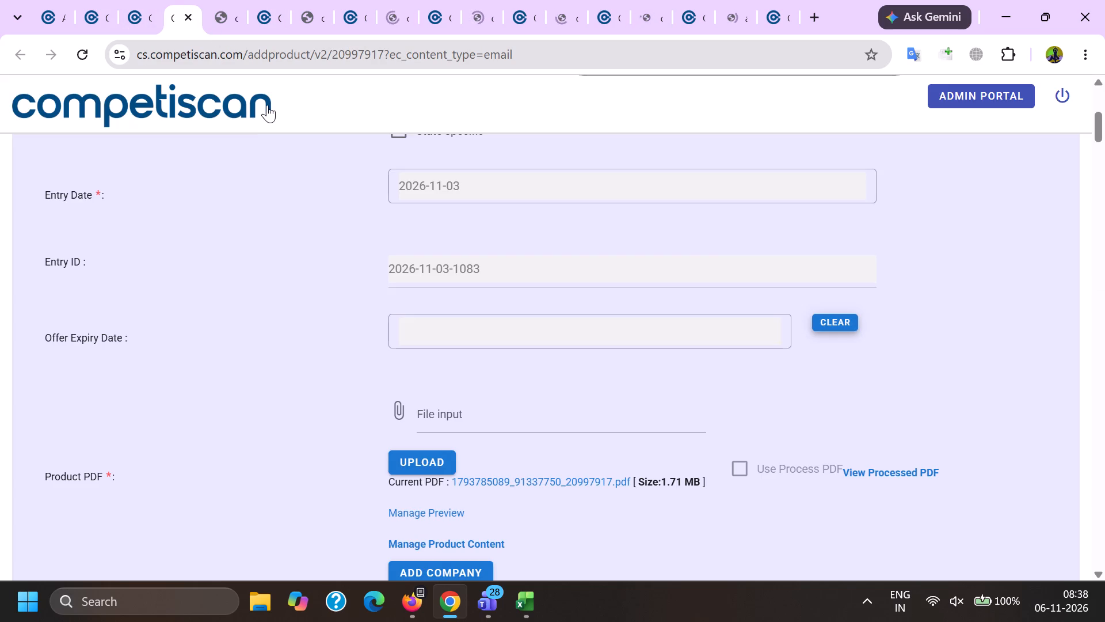
scroll(428, 274, down, 4)
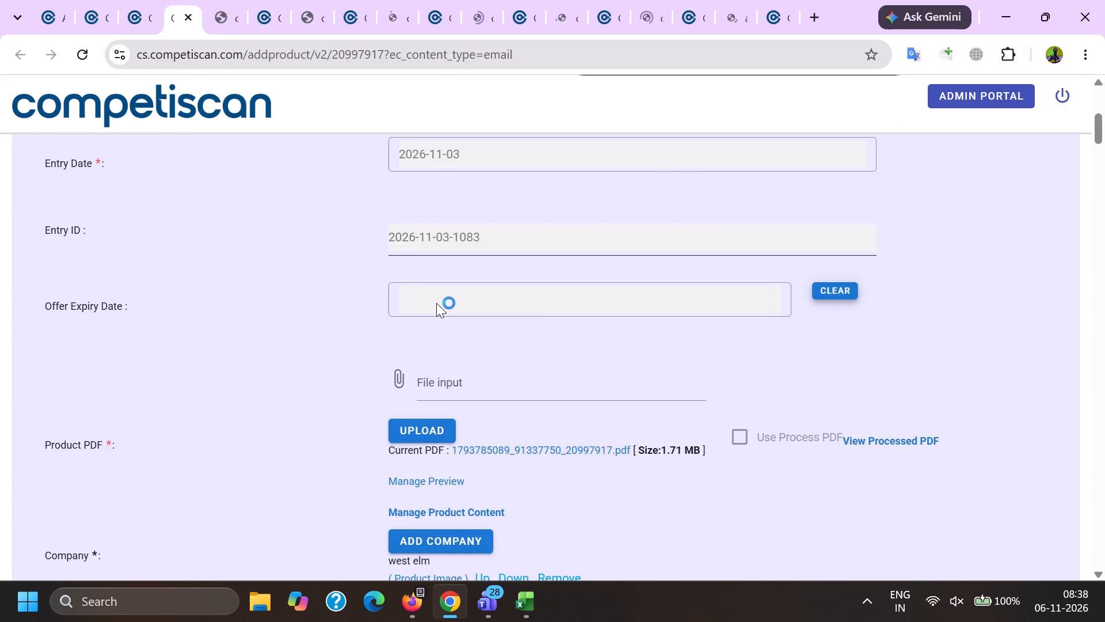
scroll(455, 294, down, 2)
scroll(451, 305, up, 3)
click(447, 325)
key(a)
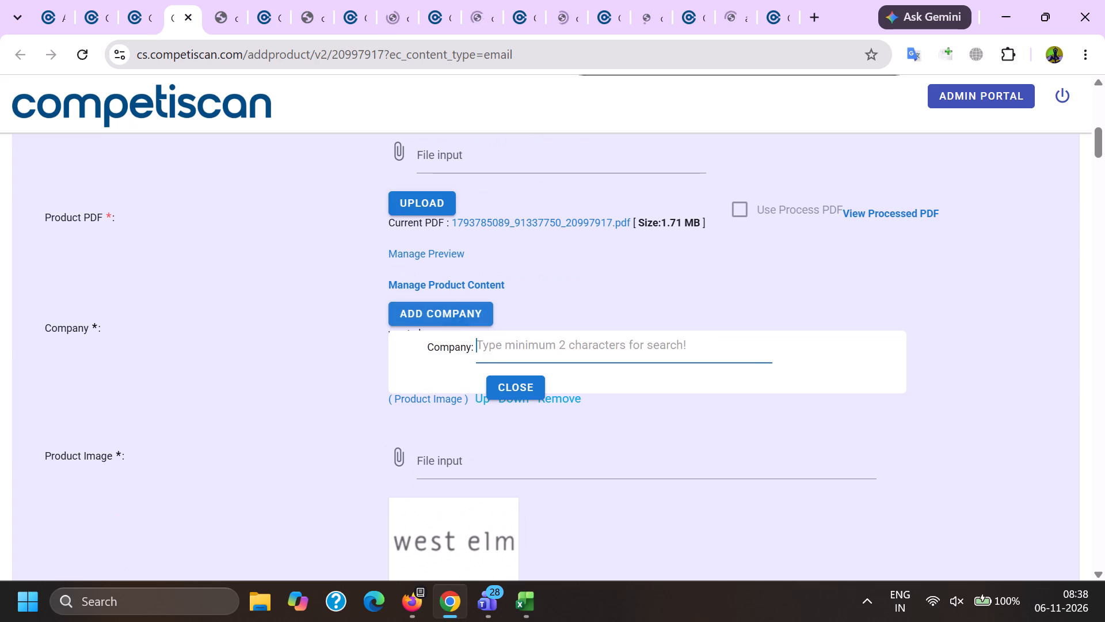
text(ffirm)
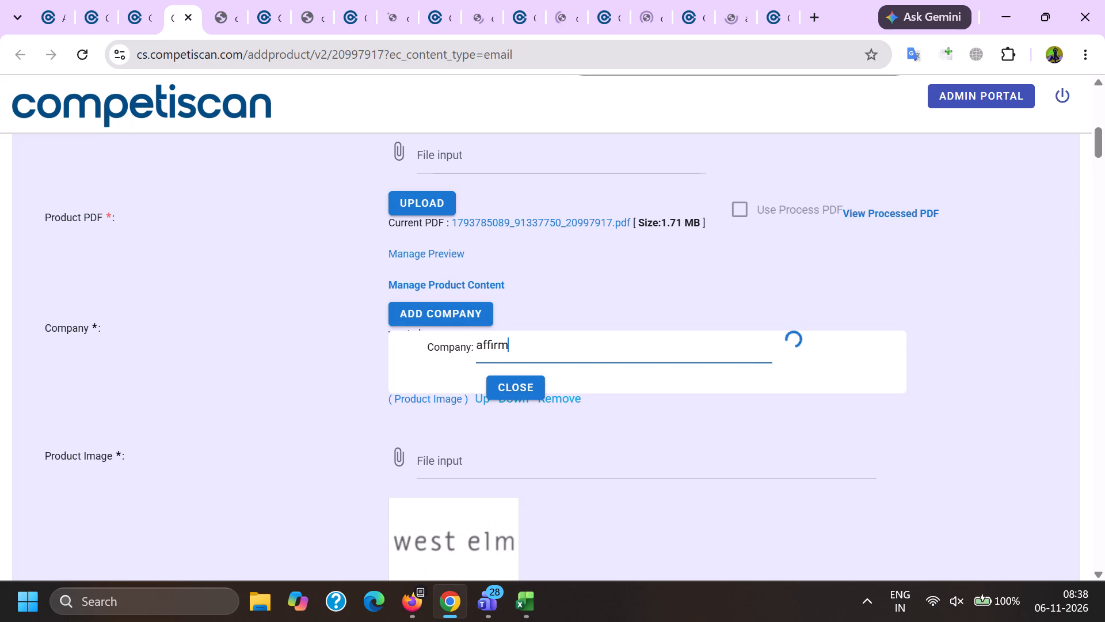
click(508, 389)
Add the Mortgage & Loan sector with sub-category Point of Sale Financing/BNPL to record 20997917.
scroll(508, 251, down, 4)
scroll(544, 289, down, 2)
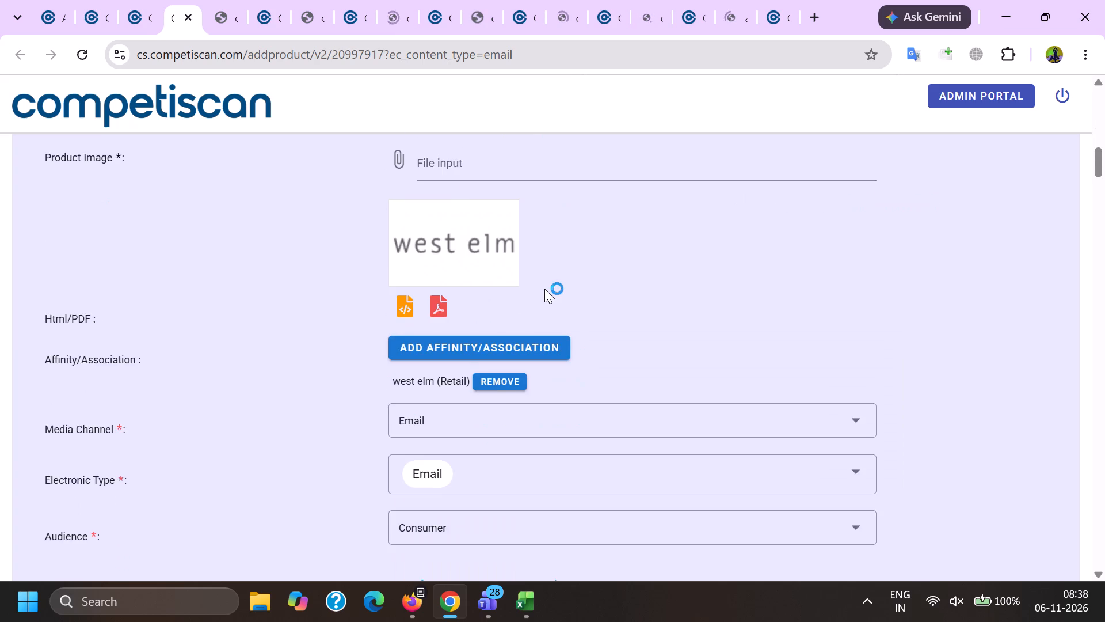
scroll(544, 289, down, 2)
click(544, 287)
scroll(493, 411, down, 2)
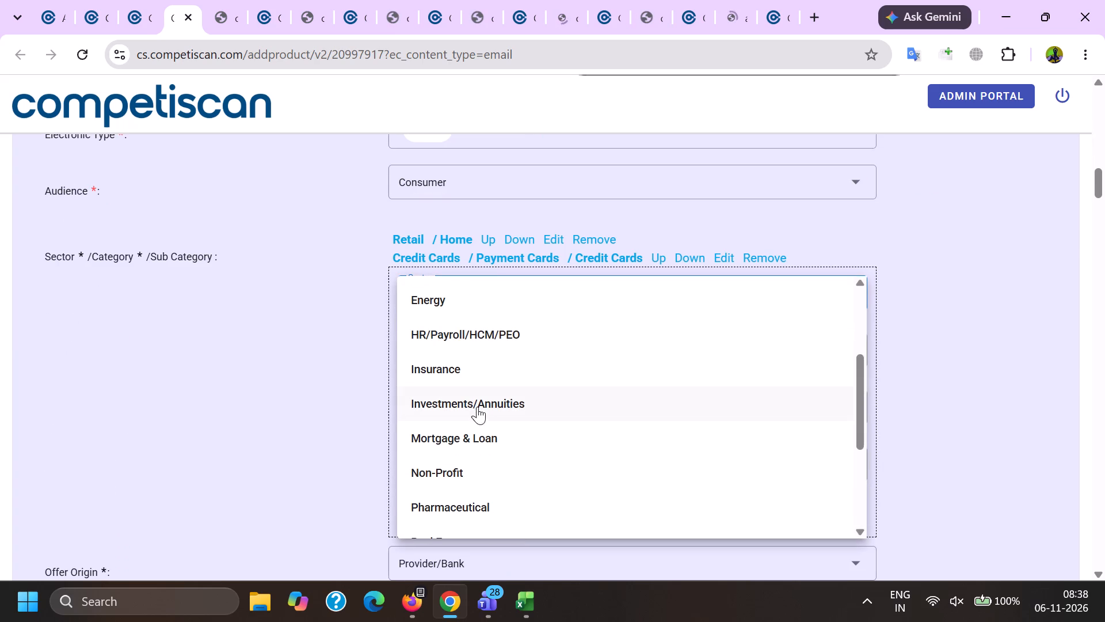
click(484, 445)
click(315, 408)
click(413, 367)
scroll(432, 301, down, 1)
click(448, 271)
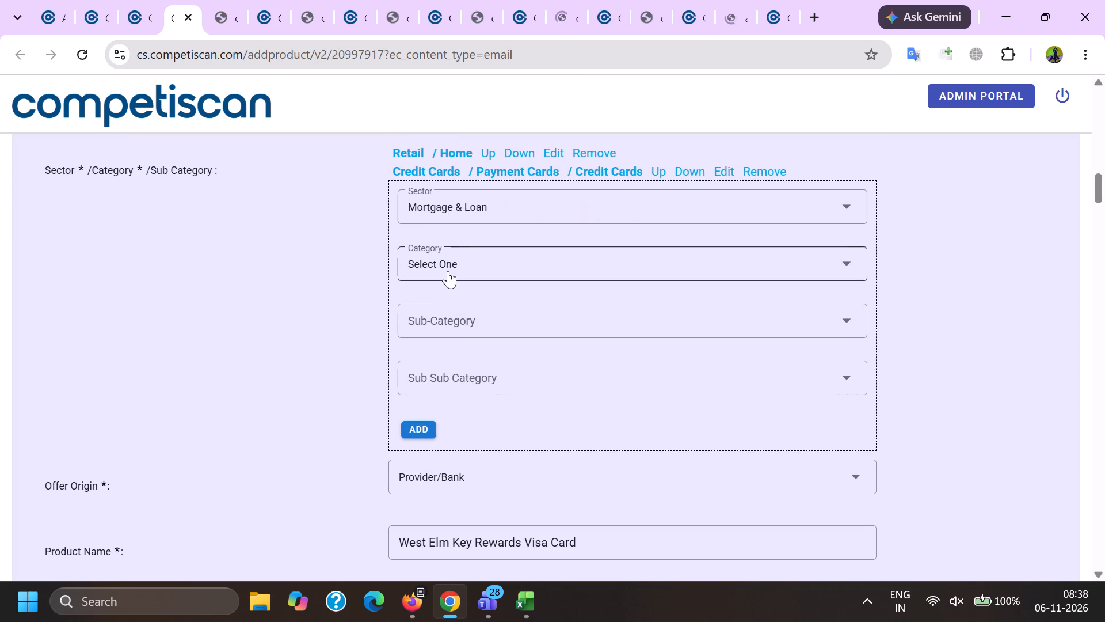
click(445, 344)
click(437, 327)
scroll(432, 269, down, 2)
scroll(478, 356, down, 5)
click(477, 380)
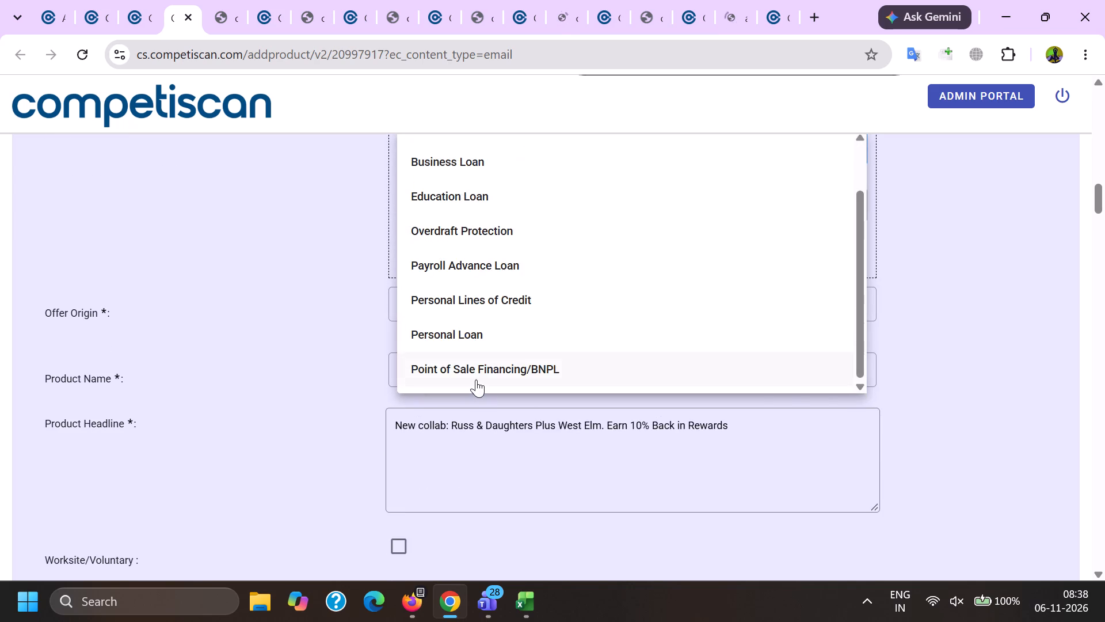
click(346, 345)
click(425, 257)
Review record 20997917's headline and add Bonuses/Contests/Incentives to its Communication Type.
scroll(443, 215, down, 3)
drag(779, 213, 776, 213)
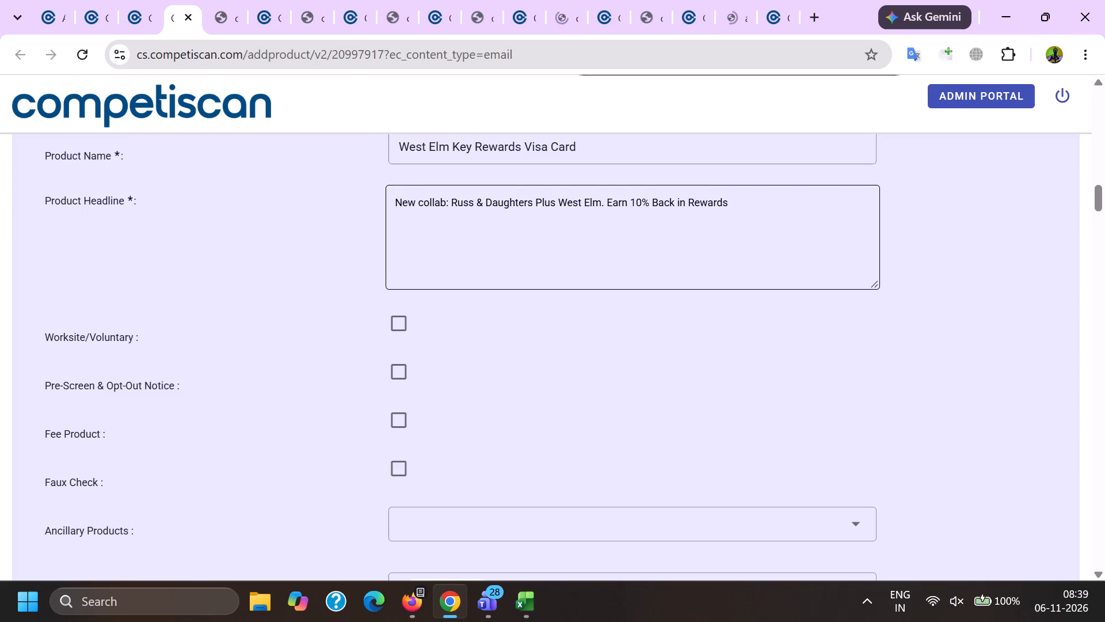
drag(776, 213, 104, 156)
scroll(276, 221, down, 8)
click(660, 165)
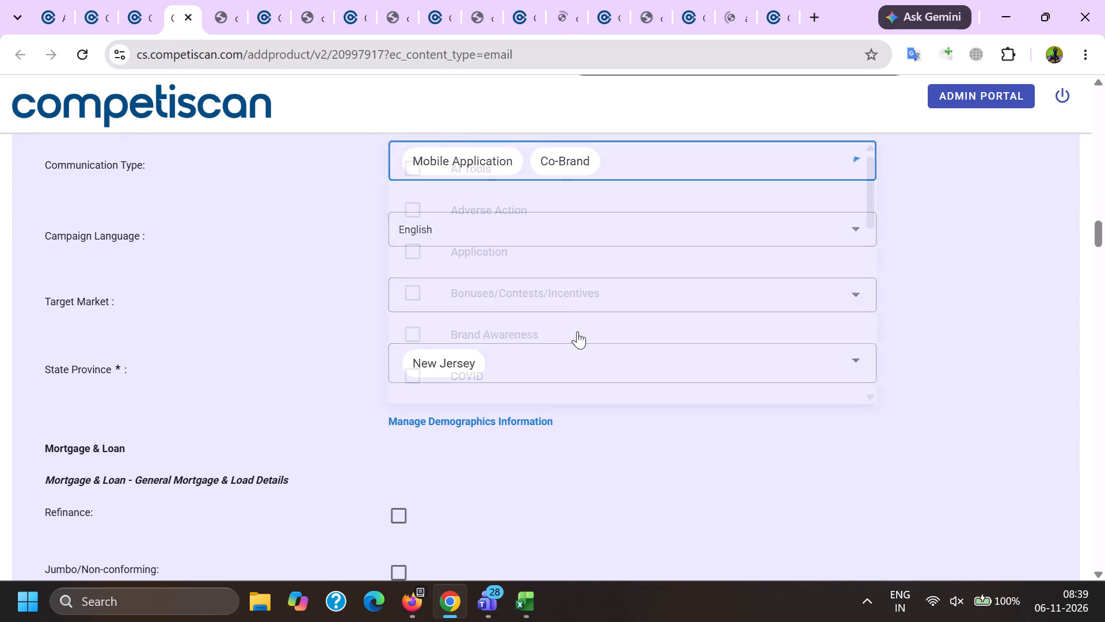
click(567, 290)
click(153, 290)
Set Sign-on Incentive #1 to "10% back in reward during the first 30 days from account opening" and take the Ongoing Incentive text from reference record 20990910.
click(547, 238)
key(ctrl+v)
click(475, 375)
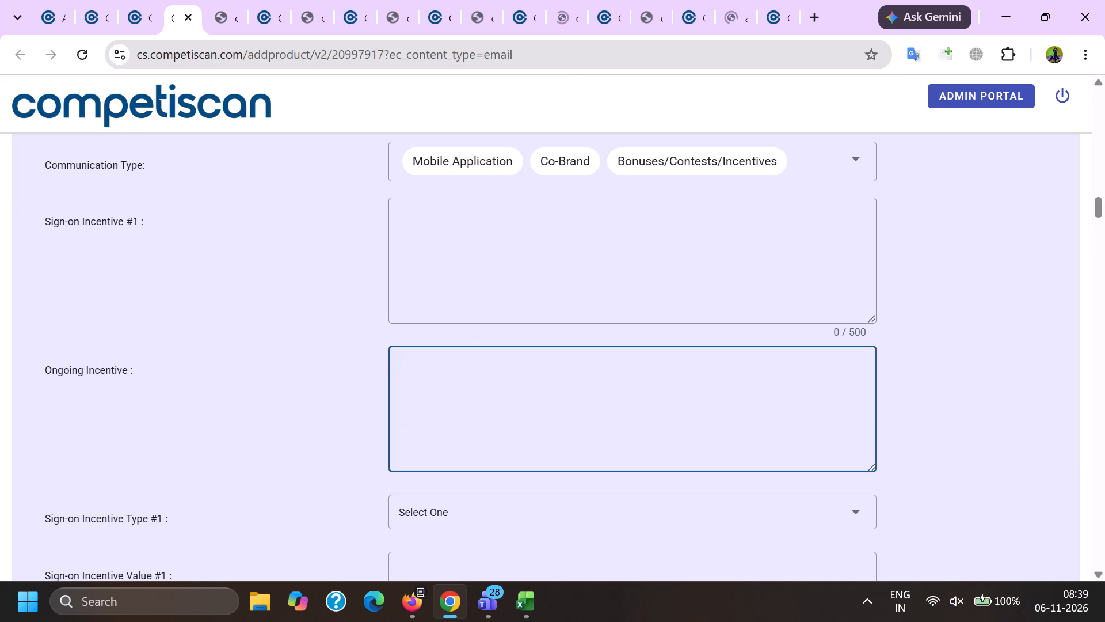
click(519, 209)
key(ctrl+v)
ctrl+click(481, 393)
click(794, 0)
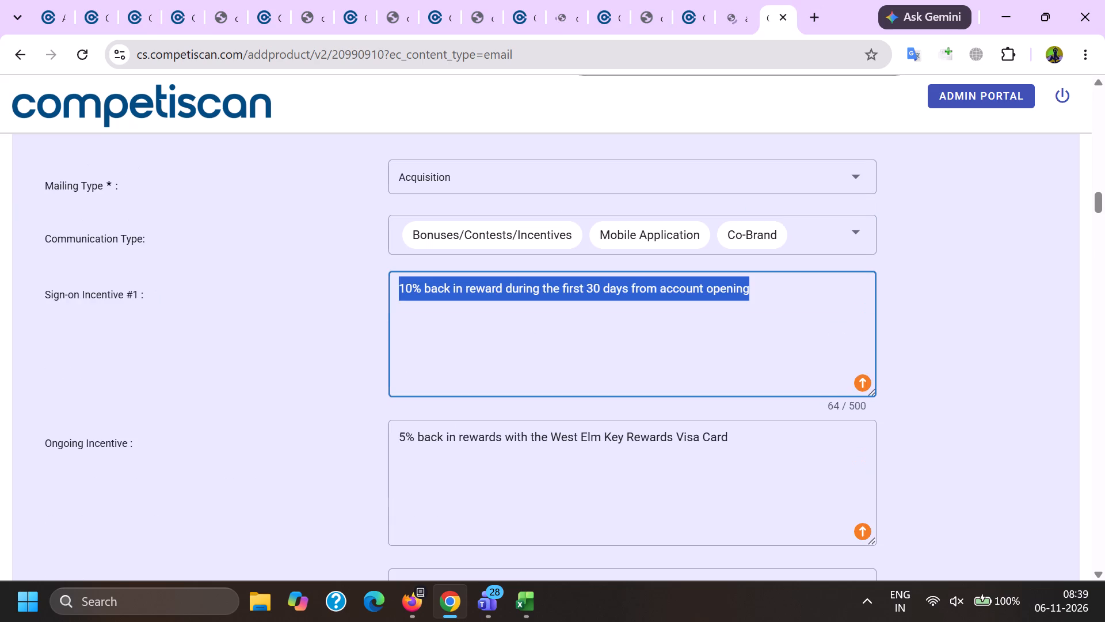
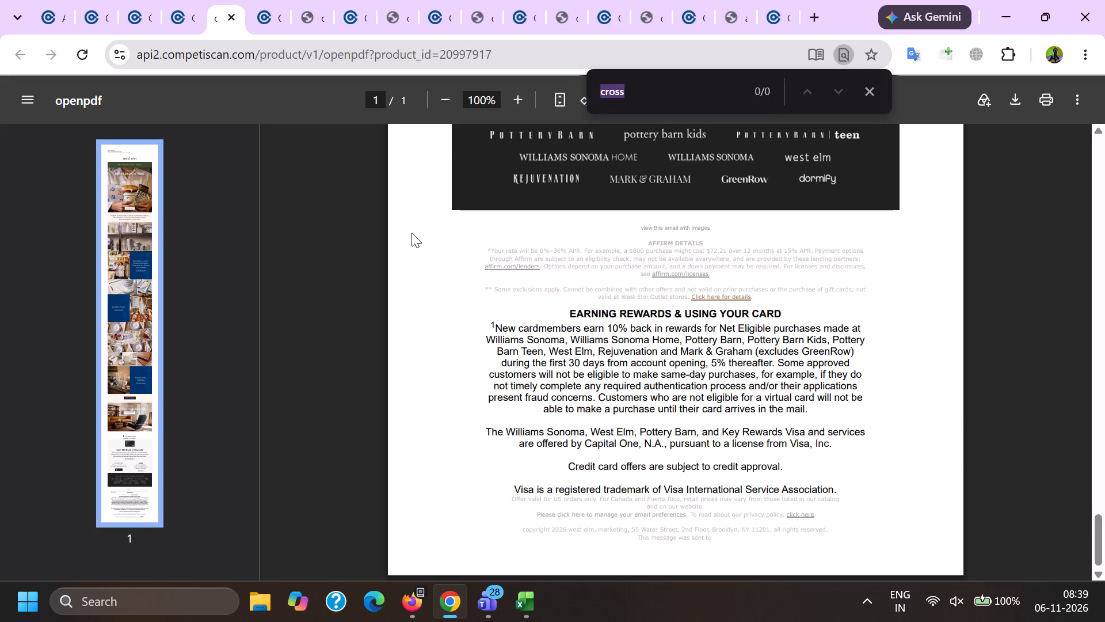
key(Return)
key(Return)
key(Return)
key(Return)
click(193, 0)
scroll(524, 242, down, 3)
click(458, 231)
click(452, 249)
scroll(448, 331, down, 4)
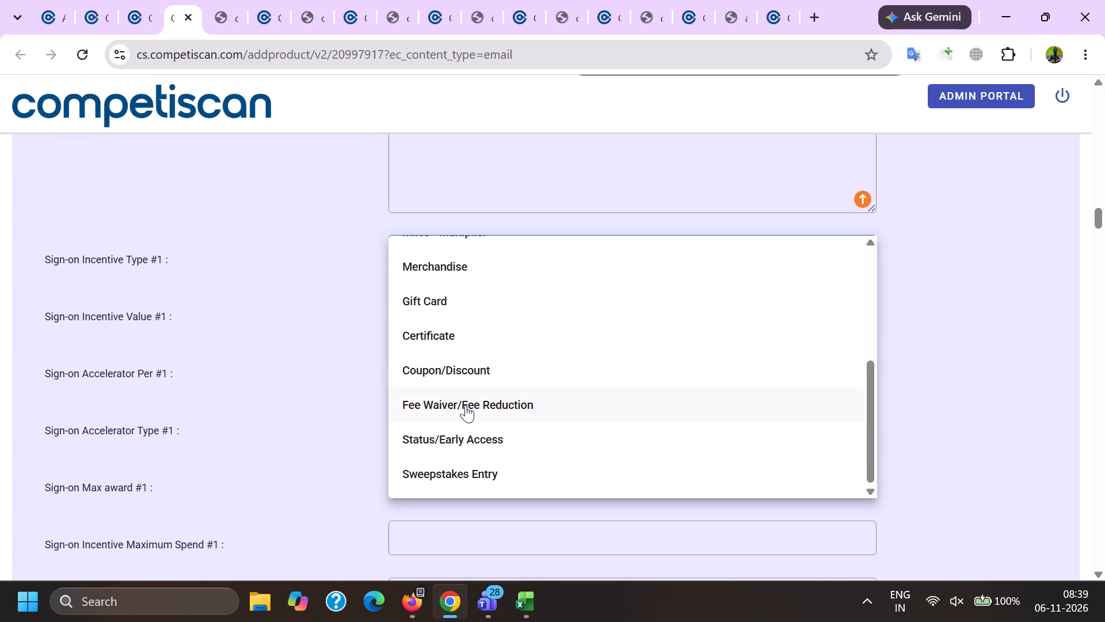
scroll(460, 401, up, 4)
scroll(459, 409, down, 4)
click(448, 380)
drag(340, 373, 346, 373)
Set Sign-on Incentive Value #1 and Max award #1 to 10.00, the incentive window to 1 month, and Sign-on Fixed date #1 to Yes.
click(459, 320)
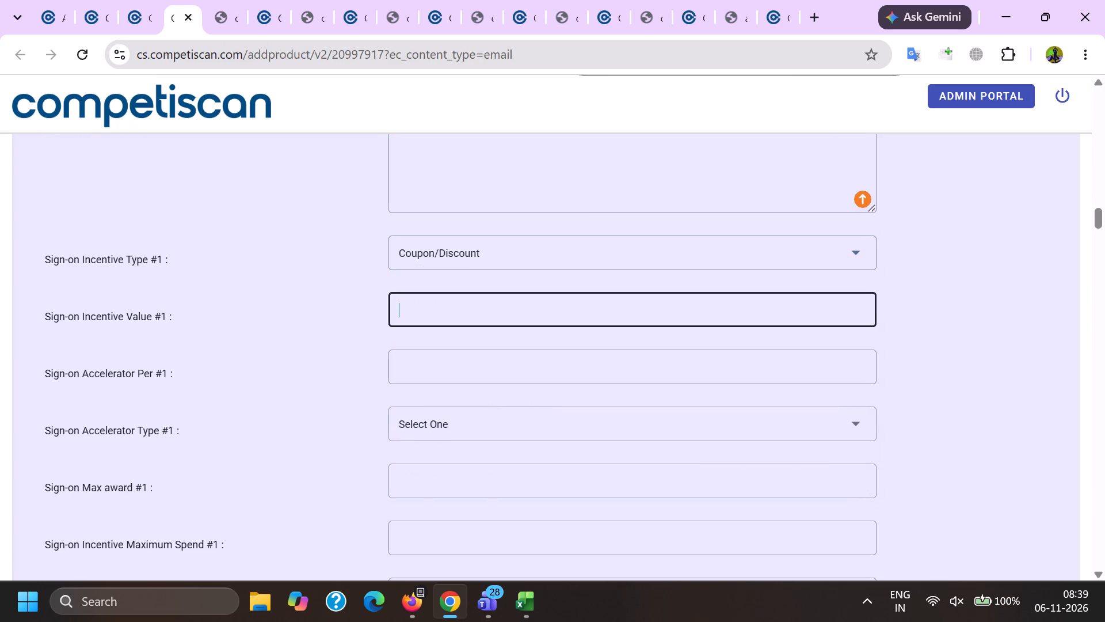
text(10.00)
key(Tab)
key(Tab)
key(Tab)
text(10.00)
key(Tab)
key(Tab)
key(Tab)
key(1)
scroll(459, 321, down, 2)
click(411, 343)
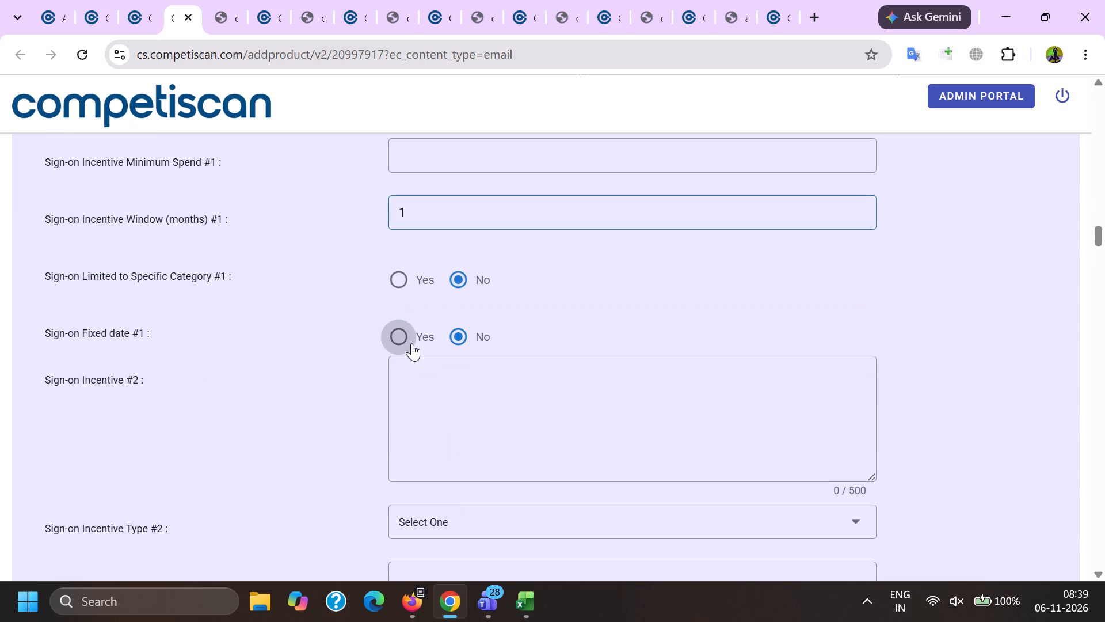
In the Mortgage & Loan details, set Application Type to Invitation to Apply, Upper APR to 36 and Lower APR to 0.
scroll(411, 343, down, 20)
scroll(413, 339, down, 7)
scroll(441, 324, up, 3)
click(460, 388)
scroll(487, 226, down, 2)
click(481, 268)
click(300, 290)
scroll(412, 246, down, 3)
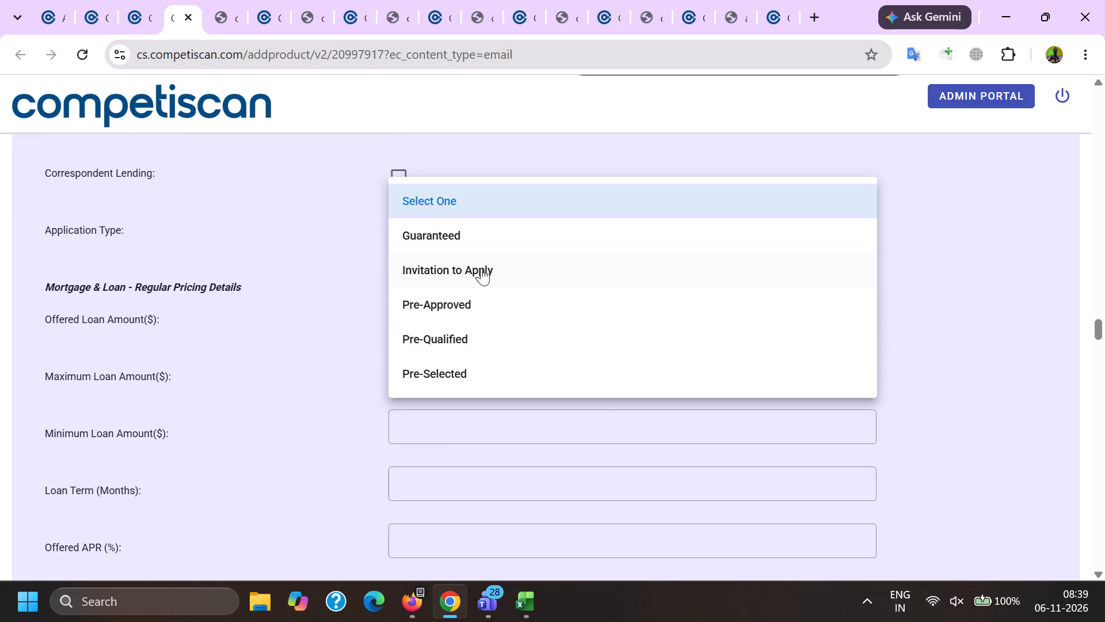
click(450, 338)
text(36)
key(Tab)
key(0)
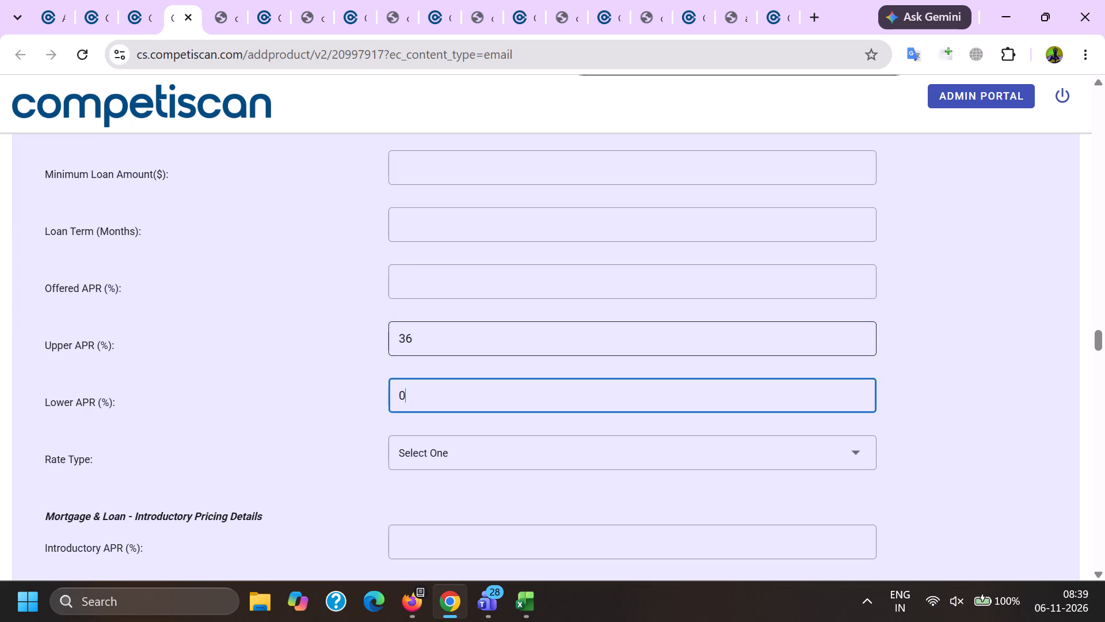
Save record 20997917 with the product status Approved.
scroll(445, 331, down, 8)
click(264, 379)
key(End)
scroll(264, 379, down, 7)
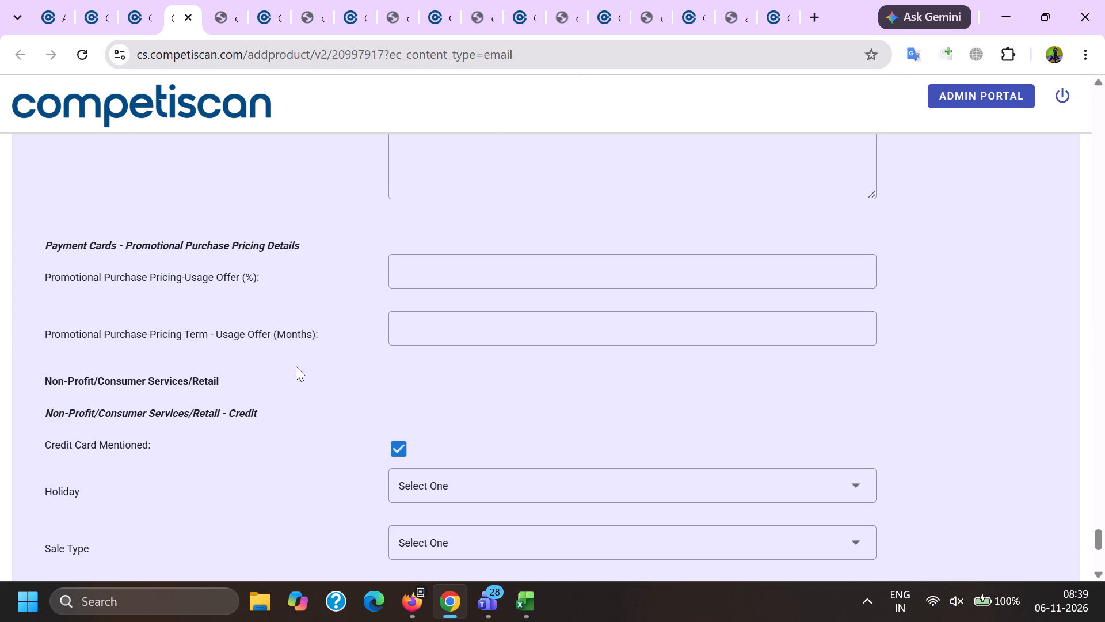
scroll(296, 366, down, 6)
click(433, 571)
Close the finished records 20997843 and 20997883 and the PDF of record 20997917.
click(105, 0)
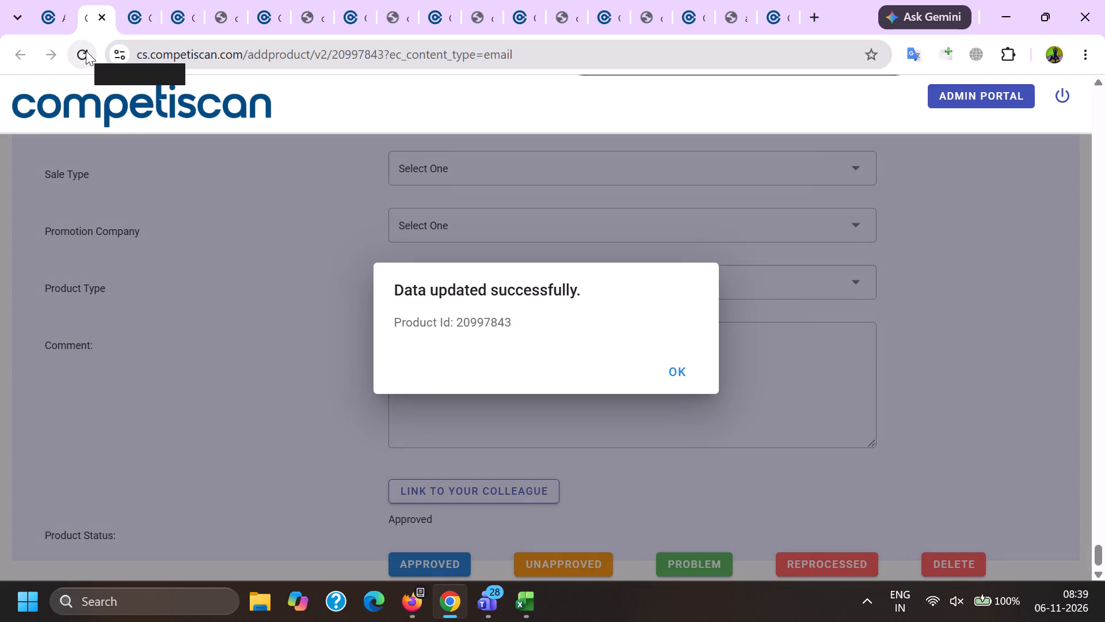
click(86, 51)
click(106, 21)
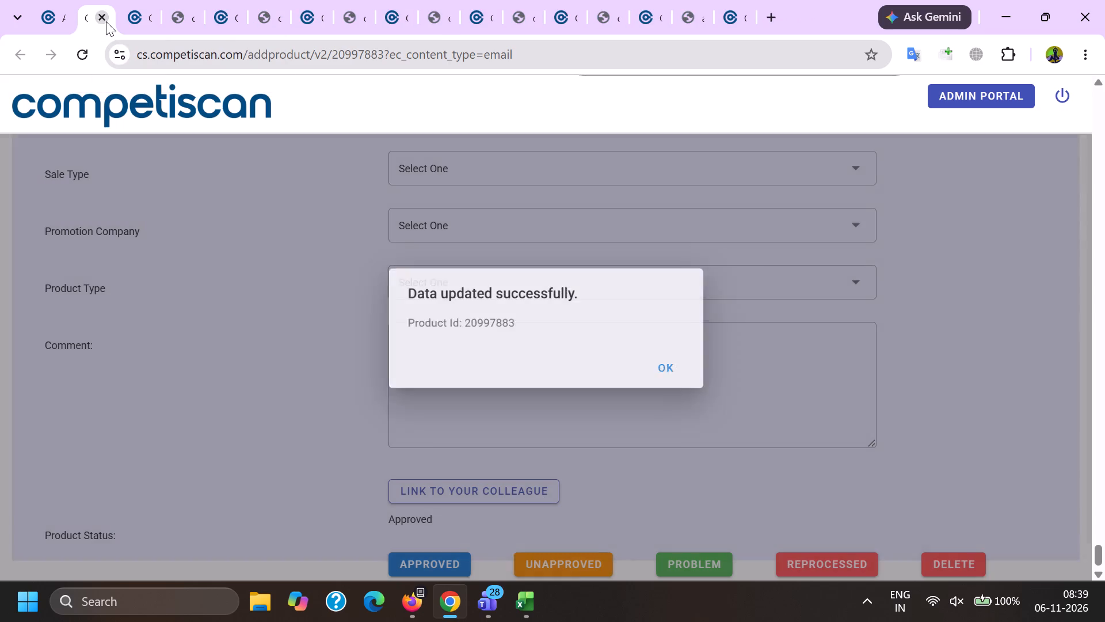
click(106, 21)
click(146, 1)
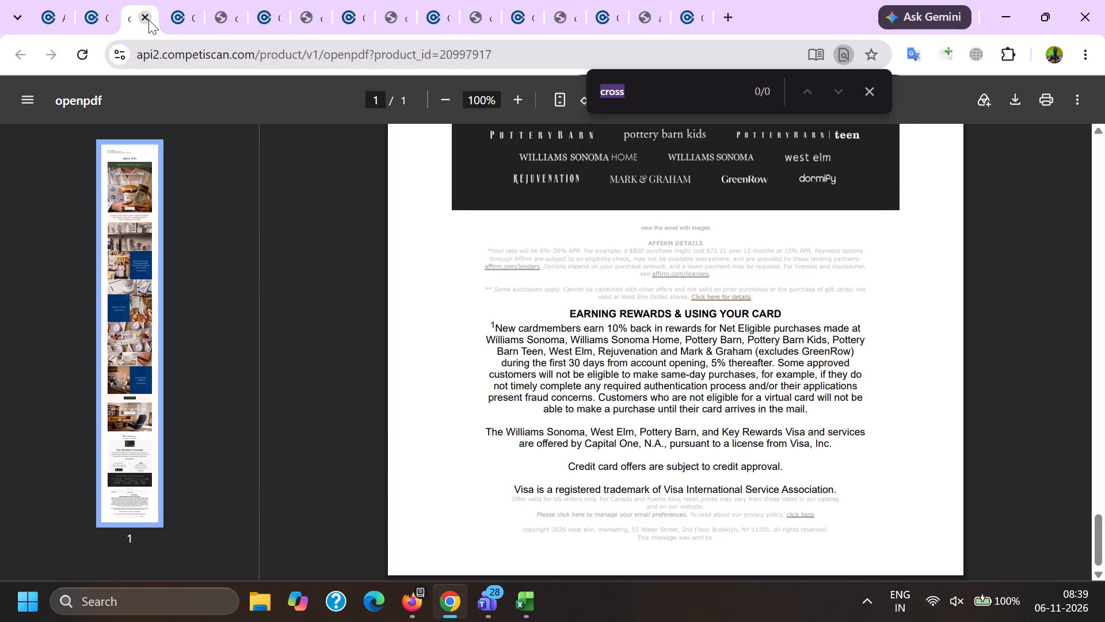
click(148, 20)
Open record 20997940's PDF and search it for "cross".
click(193, 0)
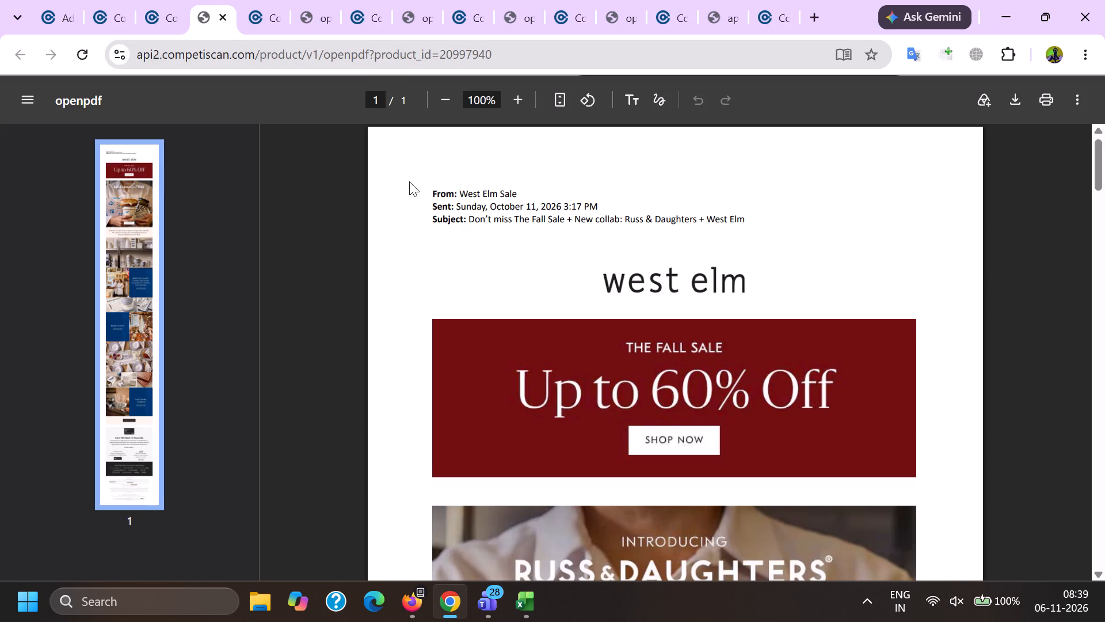
key(ctrl+f)
key(Return)
key(Return)
key(Return)
key(Return)
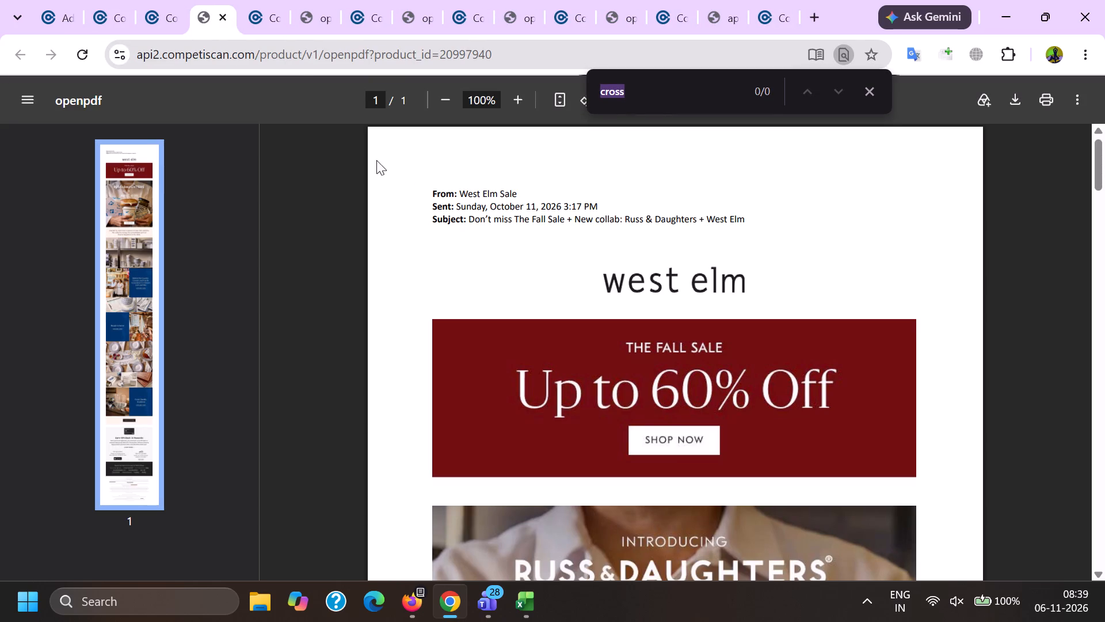
click(174, 0)
scroll(445, 222, down, 6)
scroll(443, 327, up, 4)
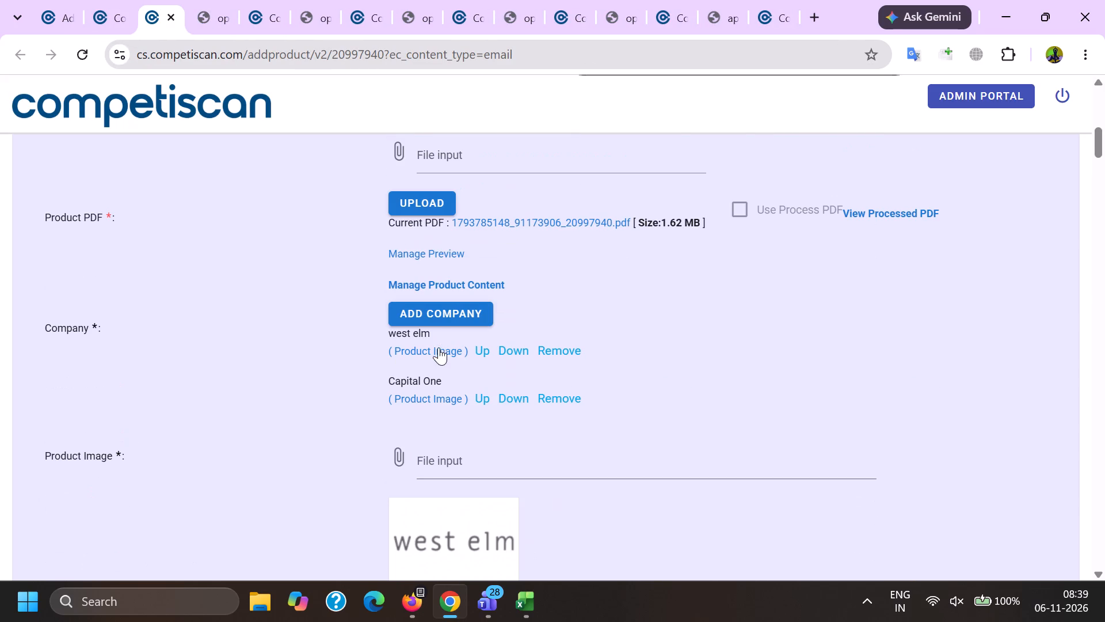
click(431, 321)
key(a)
text(ffirm)
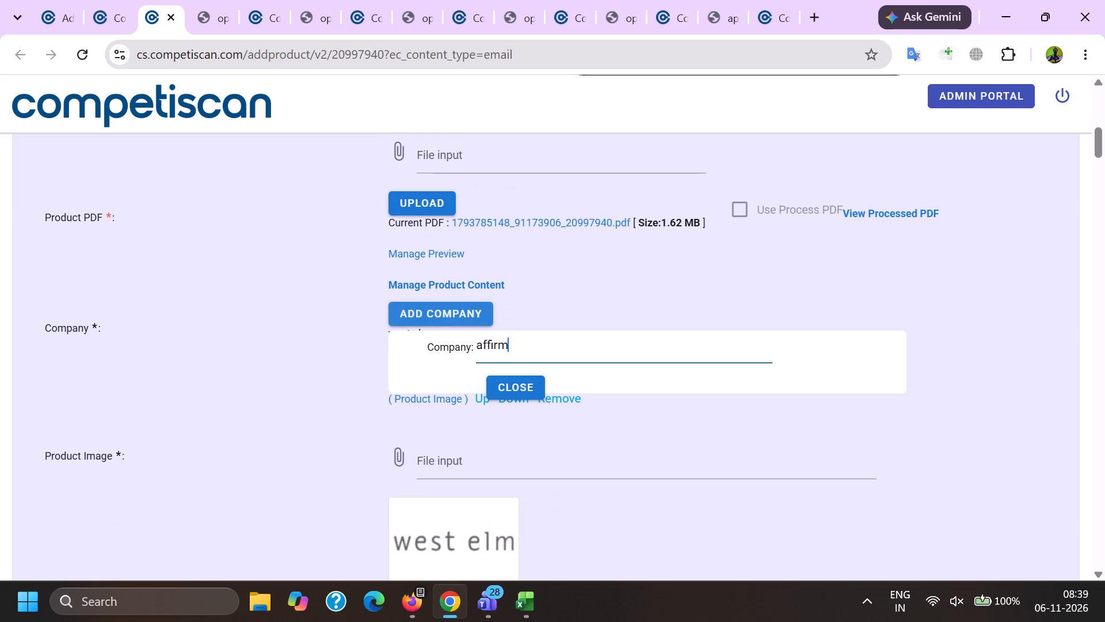
click(506, 392)
Add the Mortgage & Loan sector with category Unsecured and sub-category Point of Sale Financing/BNPL to record 20997940.
scroll(535, 267, down, 7)
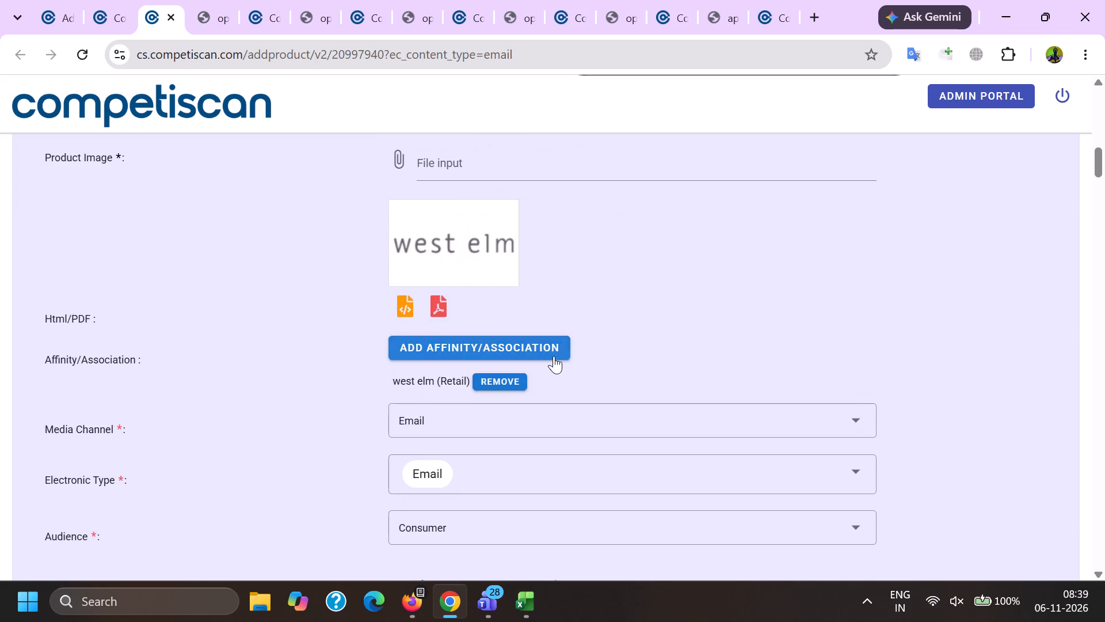
click(501, 376)
scroll(501, 376, down, 3)
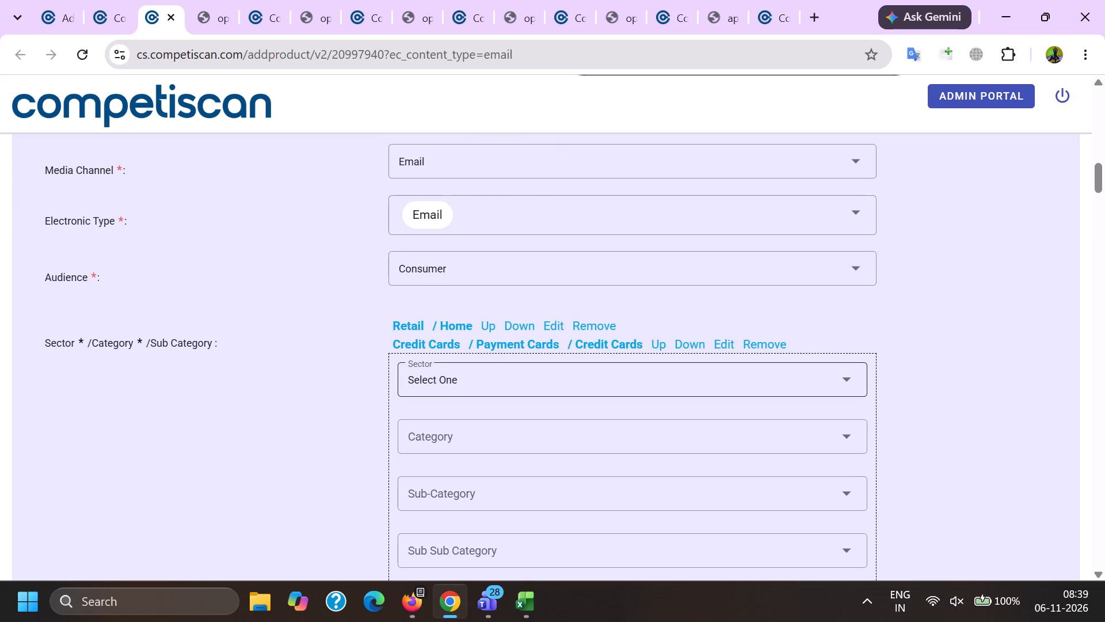
scroll(485, 386, up, 2)
scroll(471, 329, down, 2)
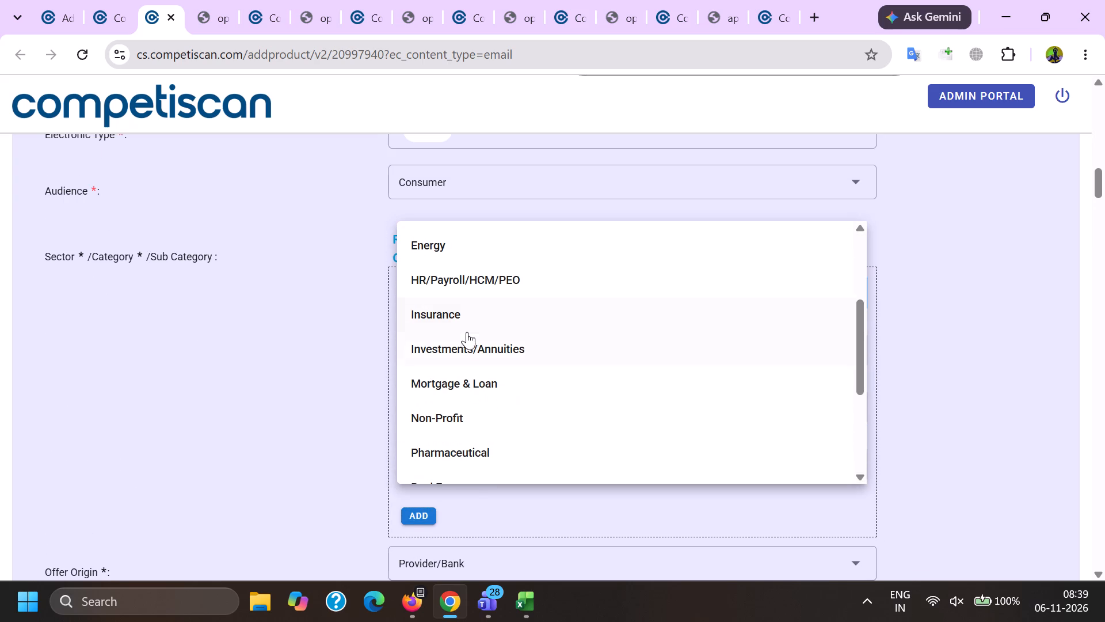
scroll(468, 355, down, 1)
click(457, 291)
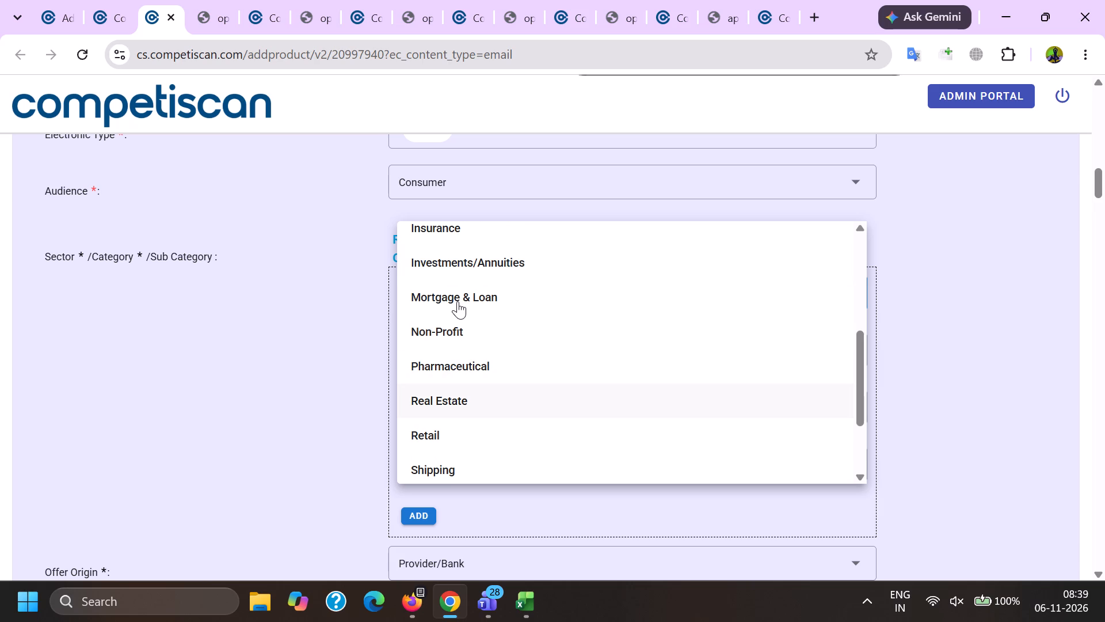
click(349, 299)
click(458, 351)
click(490, 430)
click(443, 414)
scroll(462, 316, down, 2)
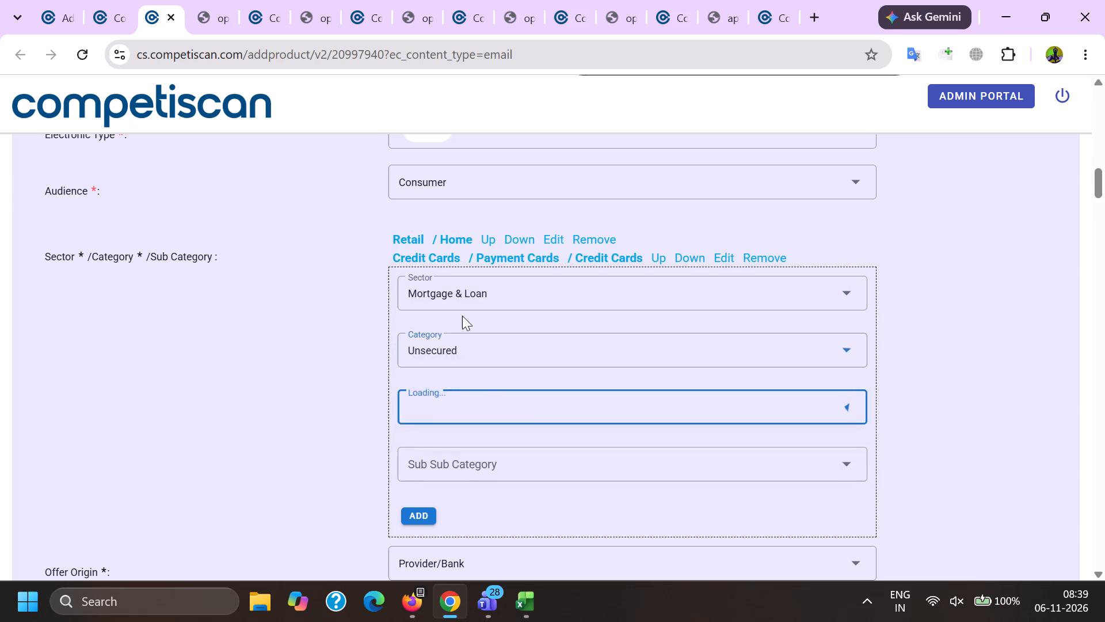
scroll(495, 378, down, 6)
click(491, 453)
click(290, 414)
click(416, 355)
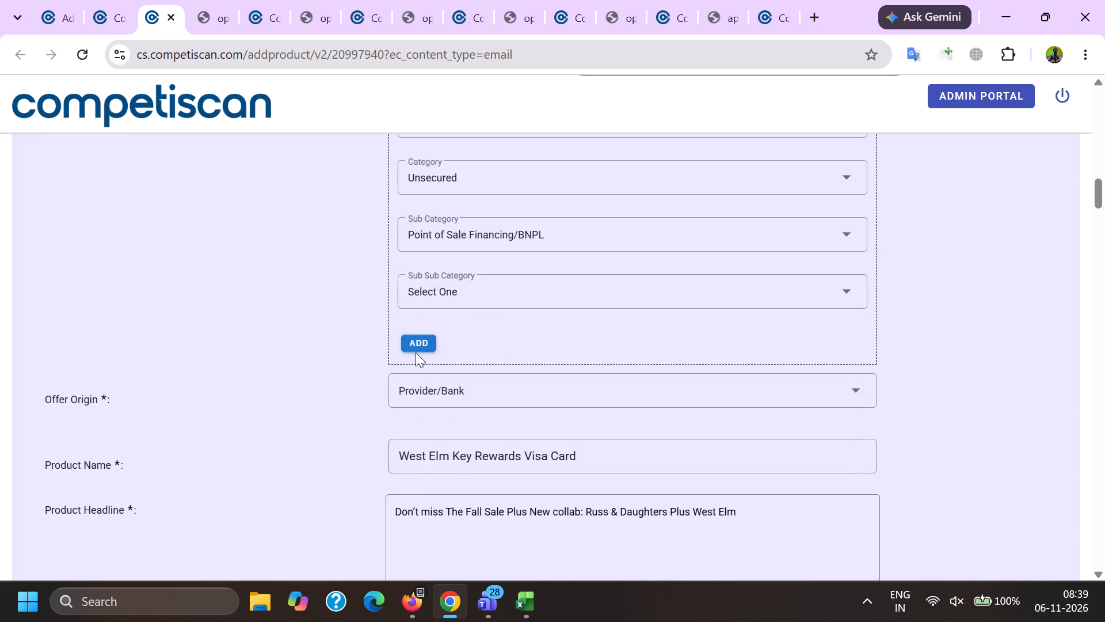
click(416, 349)
Add Bonuses/Contests/Incentives to record 20997940's Communication Type.
scroll(415, 287, down, 9)
click(662, 423)
scroll(597, 285, down, 1)
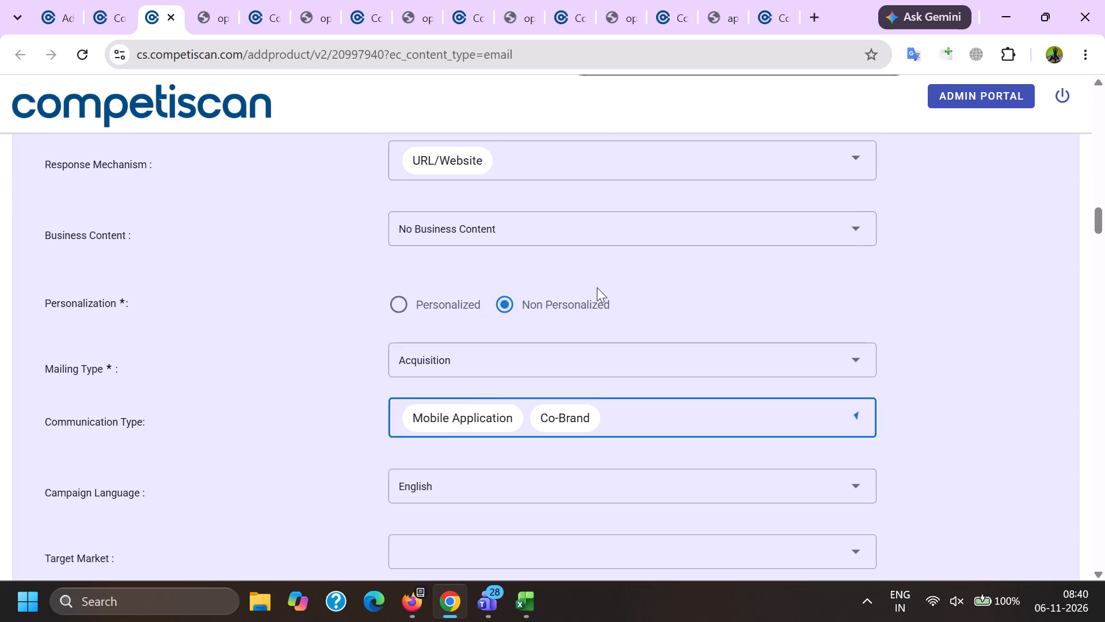
scroll(597, 287, down, 1)
click(537, 377)
drag(262, 373, 273, 381)
Fill in the Ongoing Incentive with "5% back in rewards with the West Elm Key Rewards Visa Card".
click(451, 472)
key(ctrl+v)
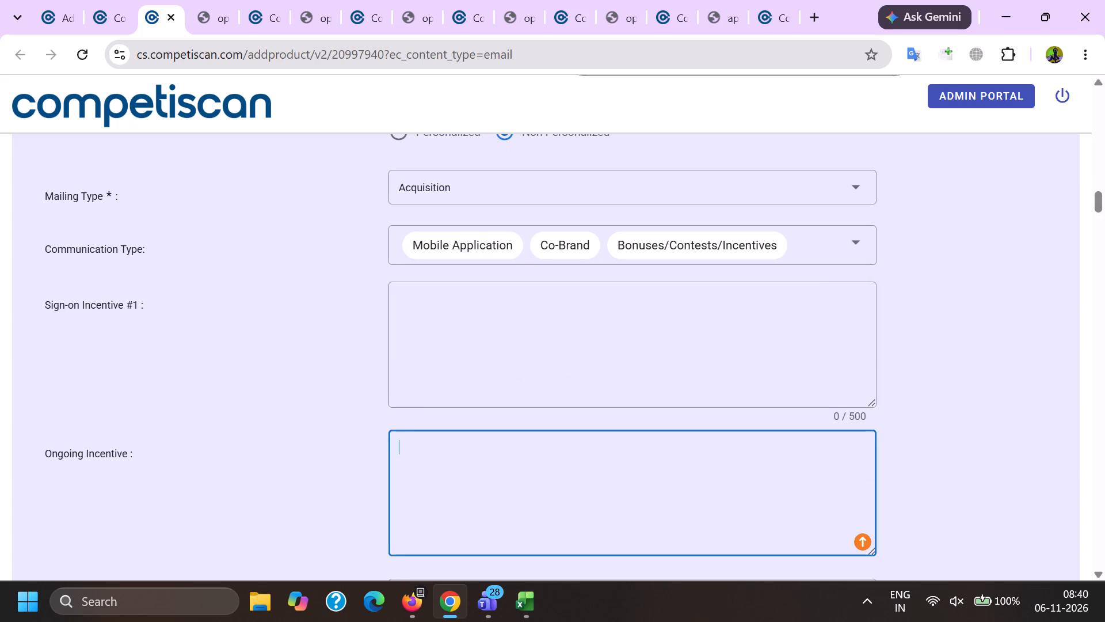
Copy "10% back in reward during the first 30 days from account opening" from reference record 20990910 into record 20997940's Sign-on Incentive #1.
click(449, 369)
click(778, 0)
drag(803, 337, 237, 313)
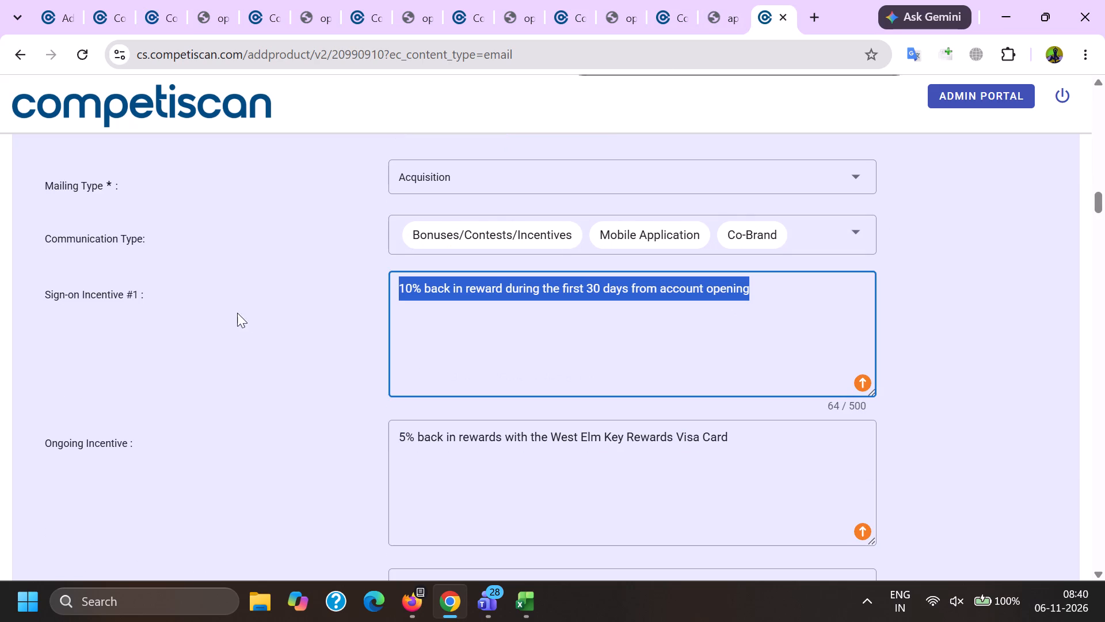
drag(237, 313, 238, 313)
key(ctrl+c)
click(177, 0)
click(649, 414)
key(ctrl+v)
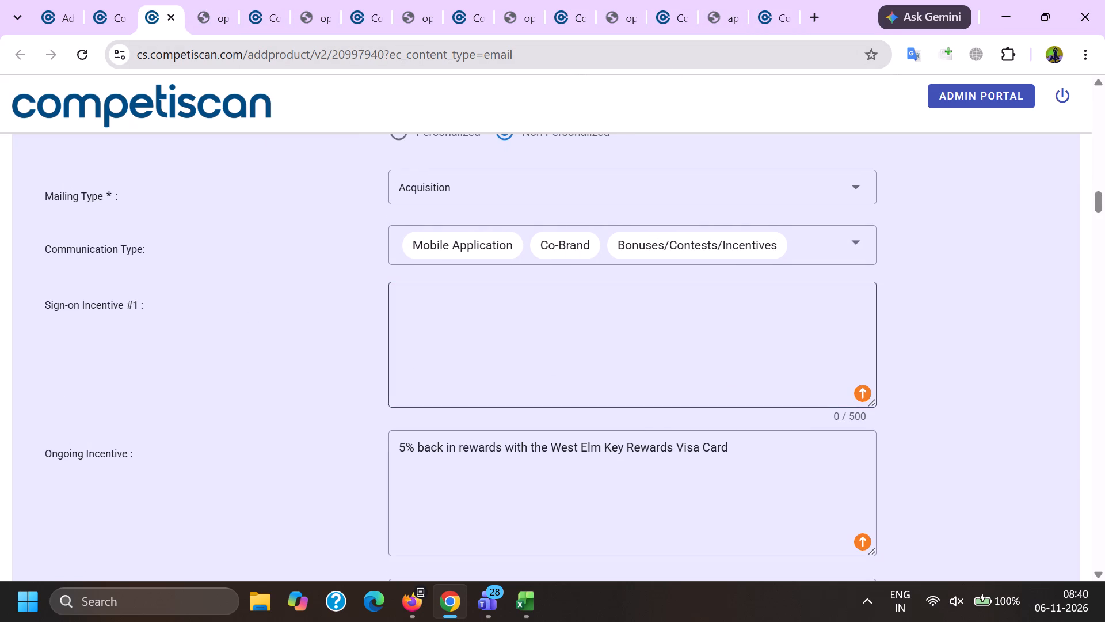
click(598, 365)
key(ctrl+v)
Set record 20997940's Sign-on Incentive Type #1 to Coupon/Discount.
scroll(475, 240, down, 2)
click(428, 423)
scroll(428, 422, down, 6)
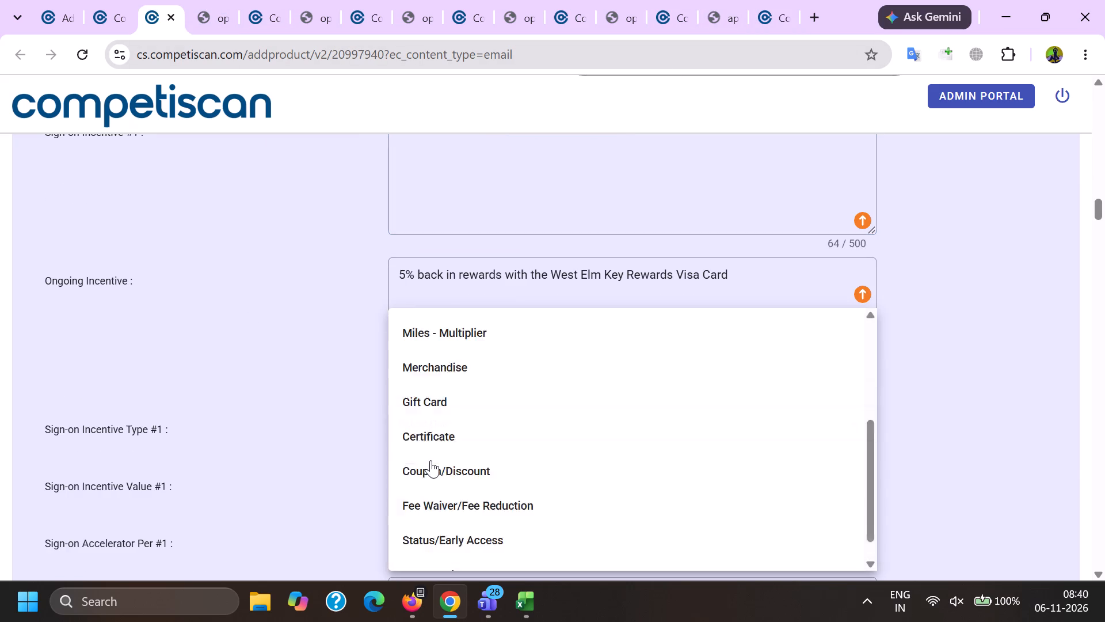
click(442, 434)
drag(358, 439, 360, 446)
Set Sign-on Incentive Value #1 and Max award #1 to 10.00, the incentive window to 1 month, and Sign-on Fixed date #1 to Yes.
click(432, 484)
key(1)
text(0.0)
key(0)
key(Tab)
key(Tab)
key(Tab)
text(10.00)
key(Tab)
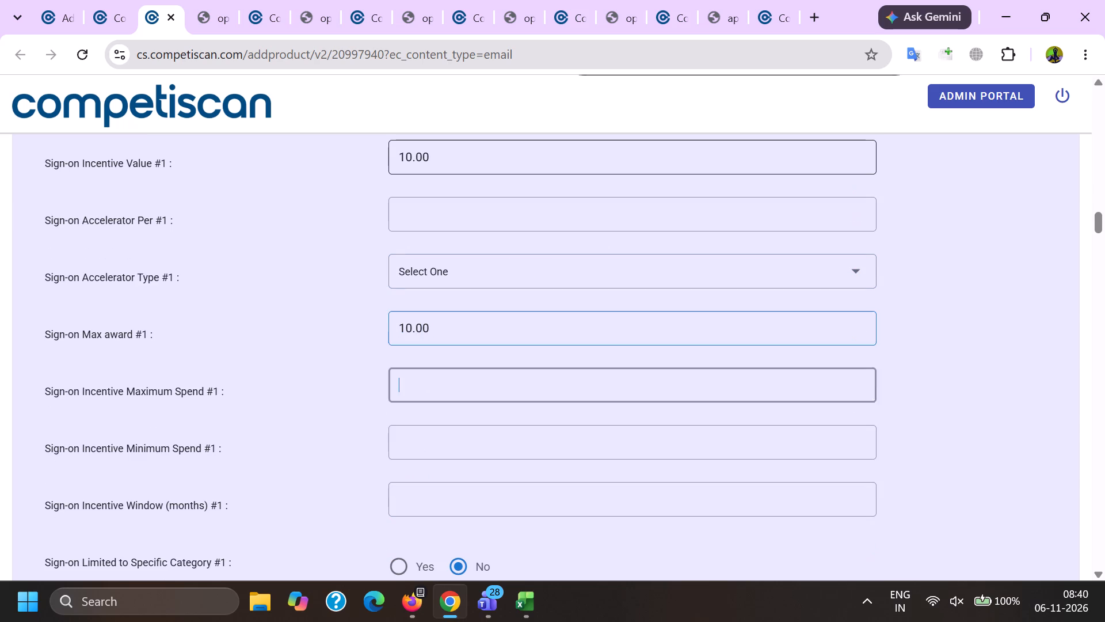
key(Tab)
key(Tab)
key(1)
scroll(448, 471, down, 4)
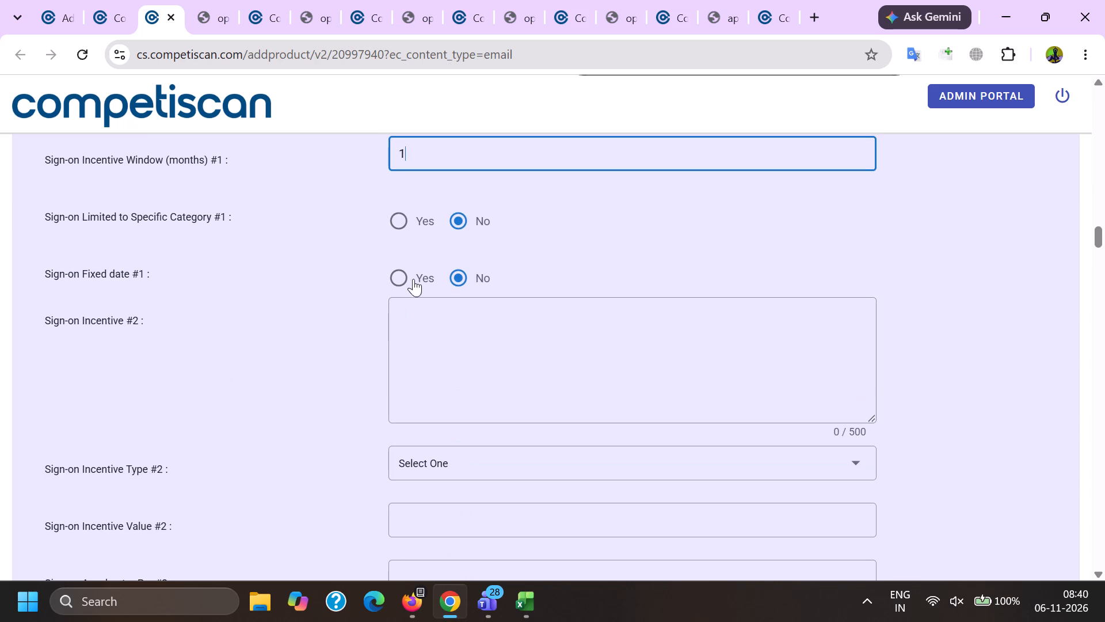
click(413, 277)
scroll(416, 275, down, 20)
scroll(416, 275, down, 1)
scroll(399, 344, down, 4)
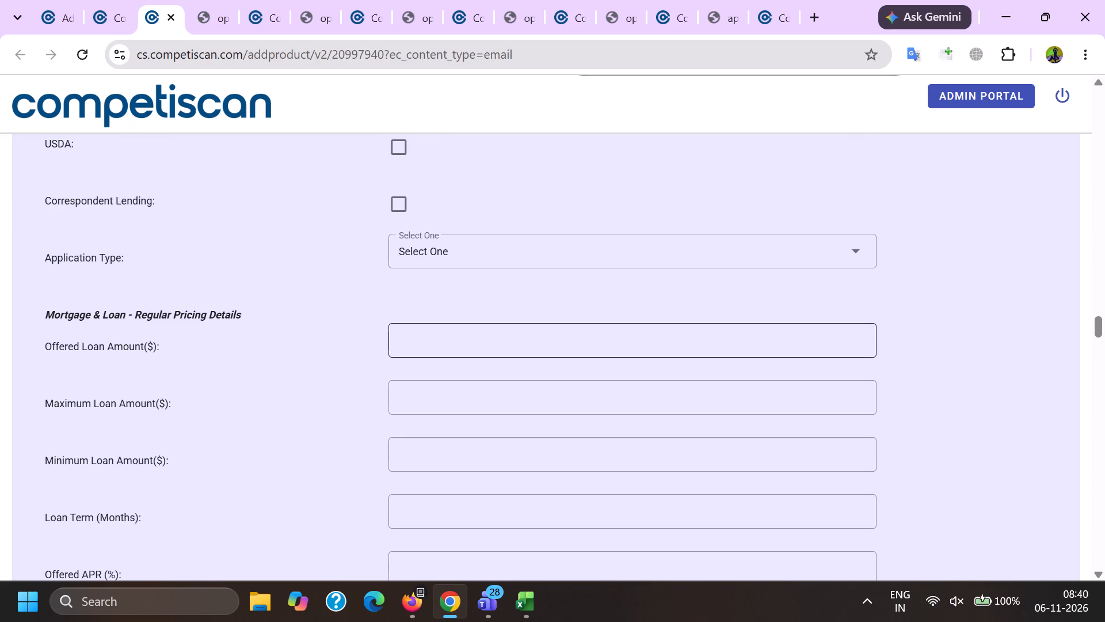
click(455, 268)
click(470, 323)
click(362, 309)
scroll(404, 286, down, 3)
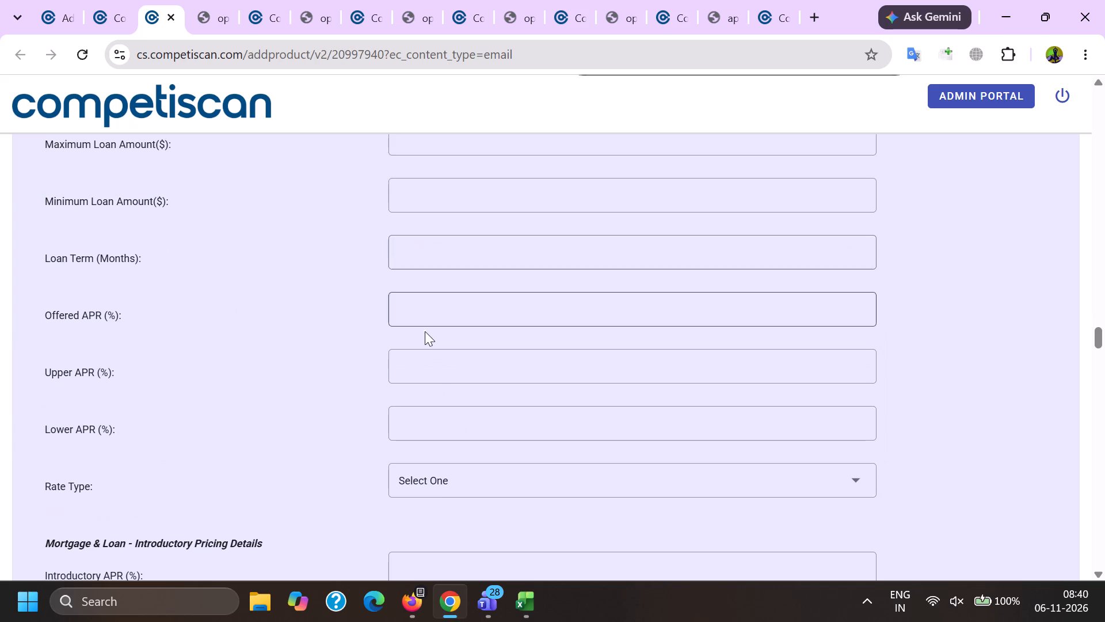
click(429, 362)
text(36)
key(Tab)
key(0)
Save record 20997940 with the product status Approved.
scroll(431, 356, down, 4)
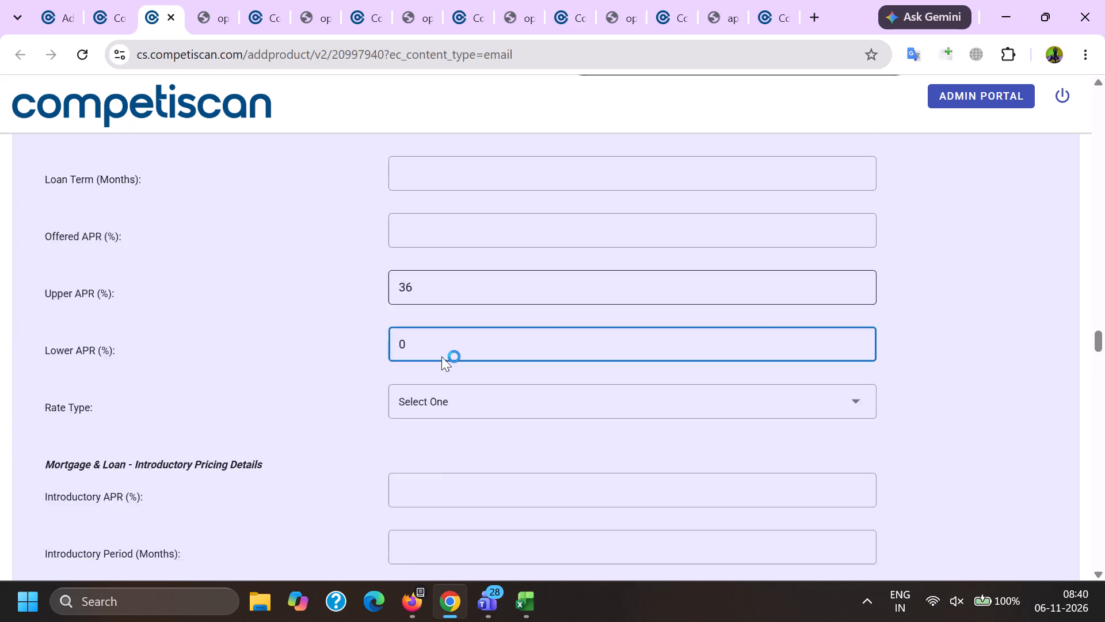
scroll(429, 362, down, 4)
click(276, 355)
key(End)
scroll(292, 353, down, 13)
click(424, 559)
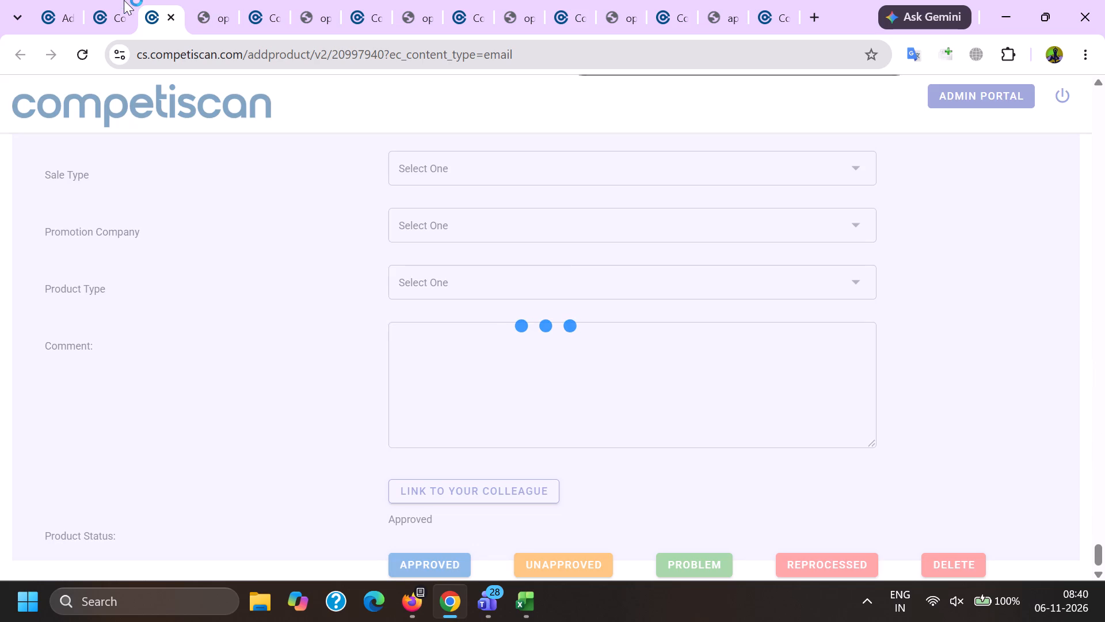
click(123, 0)
click(113, 24)
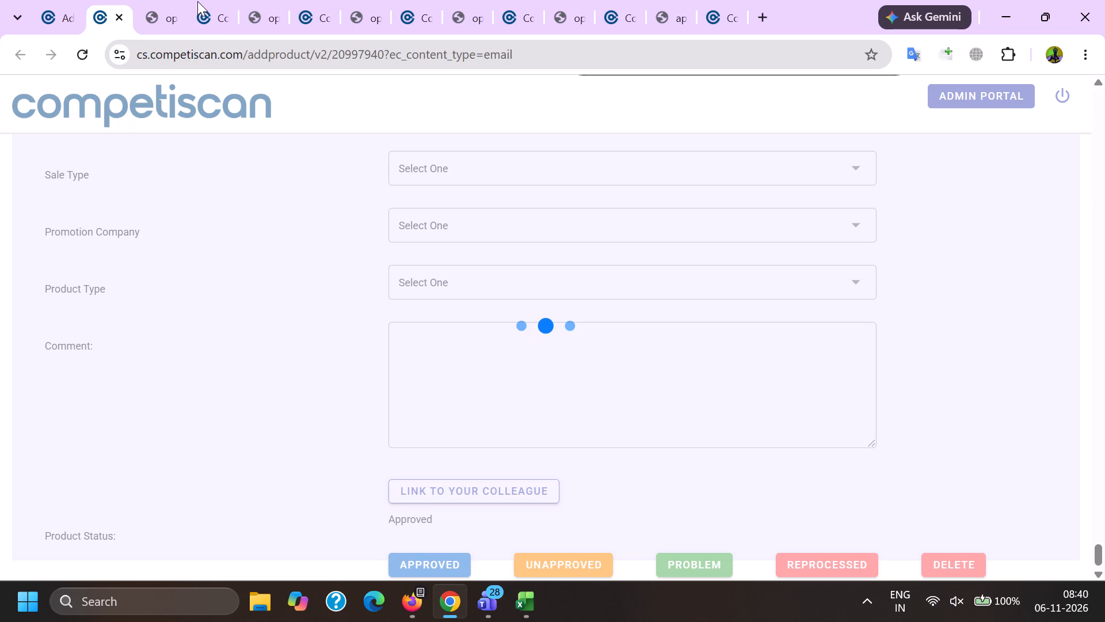
click(151, 0)
click(177, 21)
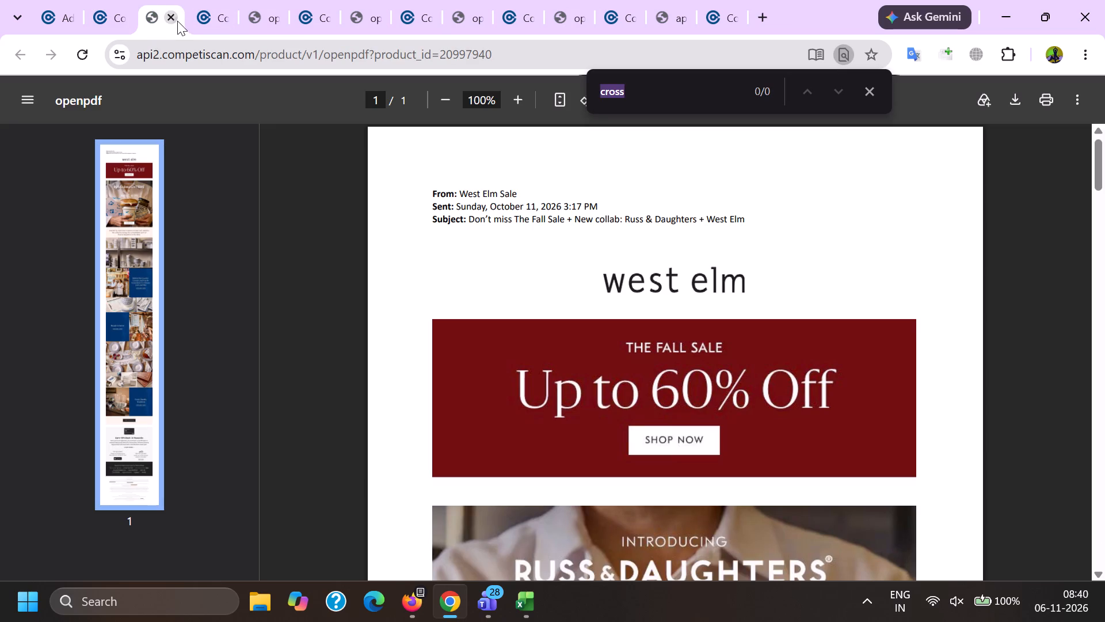
click(207, 0)
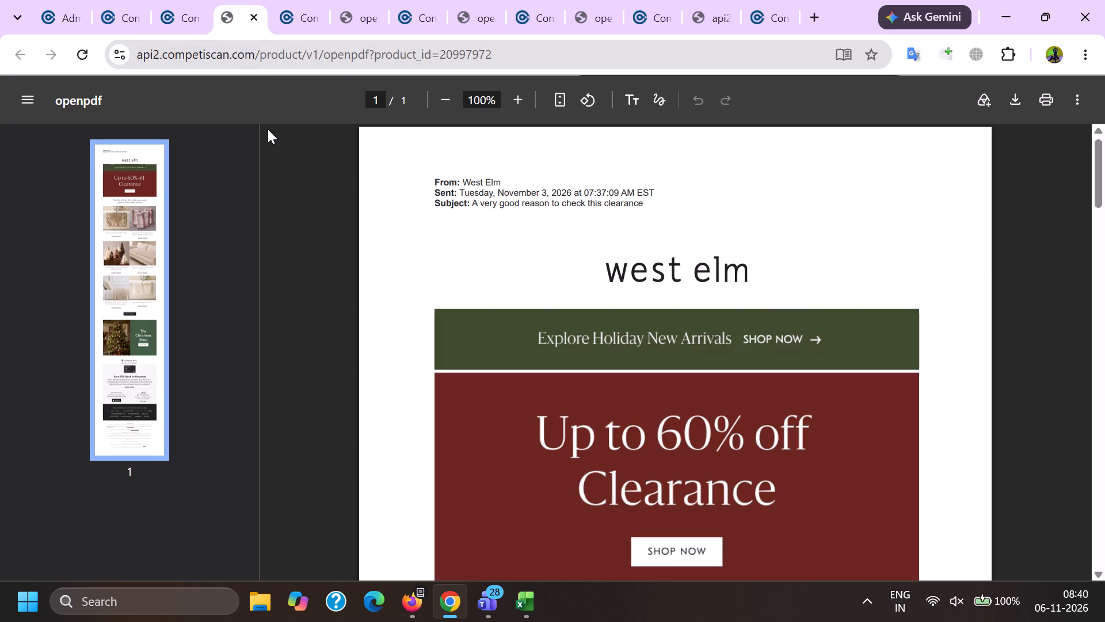
key(ctrl+f)
key(Return)
key(Return)
key(Return)
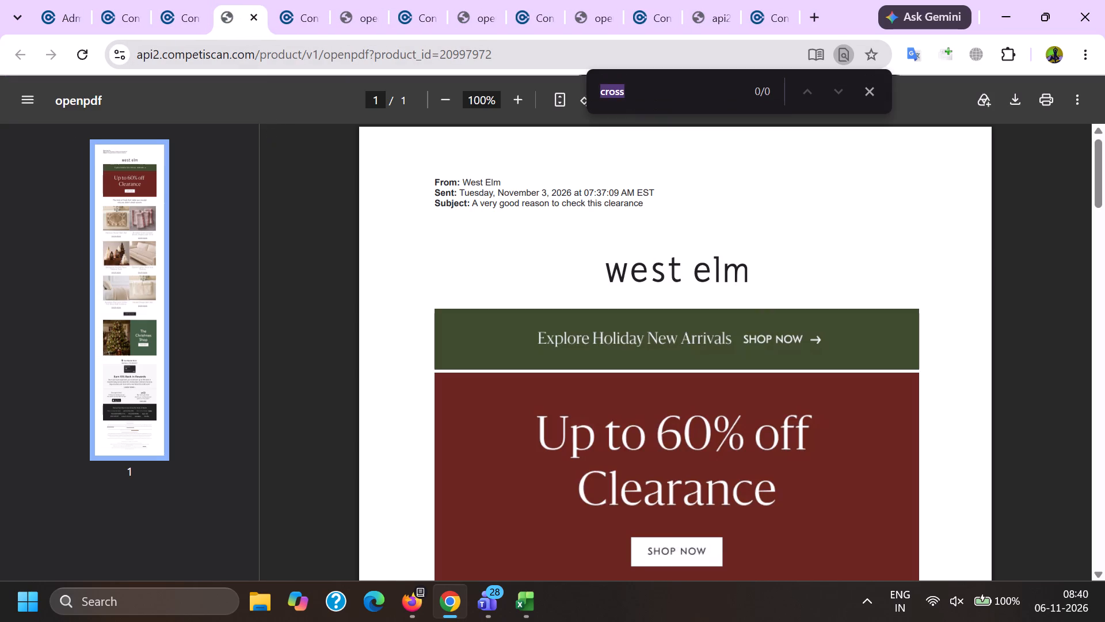
Add Affirm as a company in record 20997972.
click(176, 0)
scroll(440, 299, down, 4)
click(449, 241)
key(a)
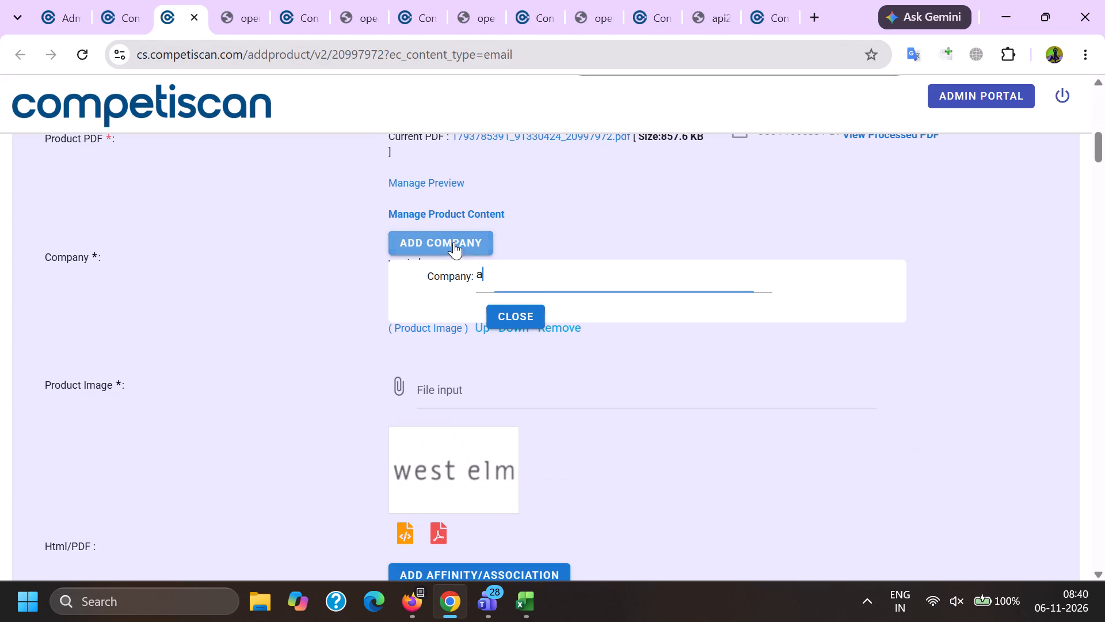
text(ffirm)
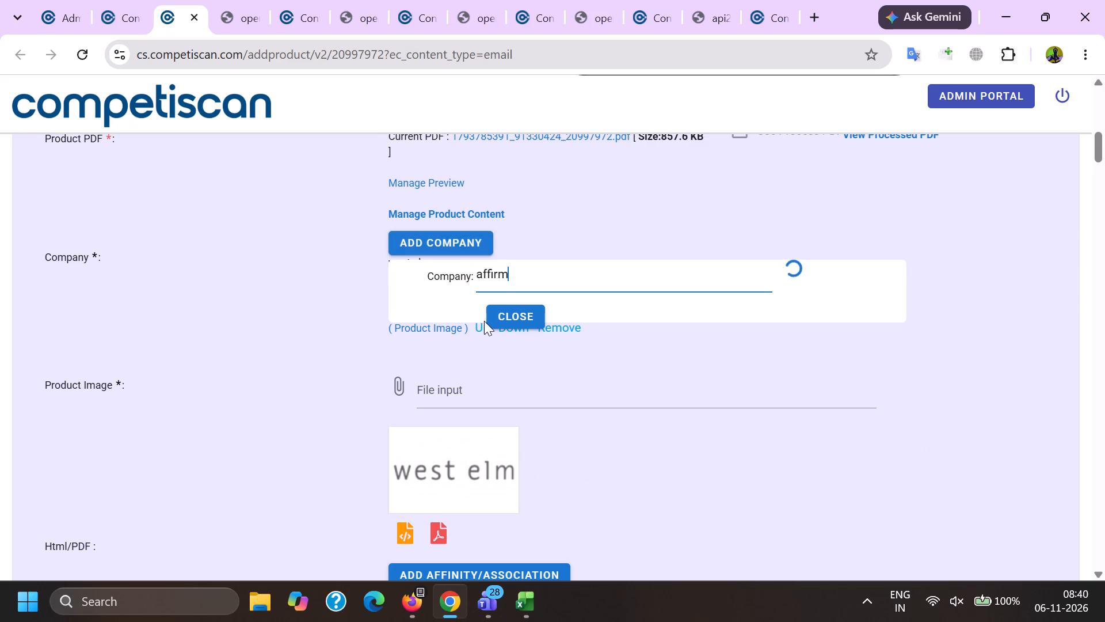
click(485, 320)
click(498, 318)
Add the sector Mortgage & Loan / Unsecured / Point of Sale Financing/BNPL to record 20997972.
scroll(493, 229, down, 6)
scroll(492, 366, down, 2)
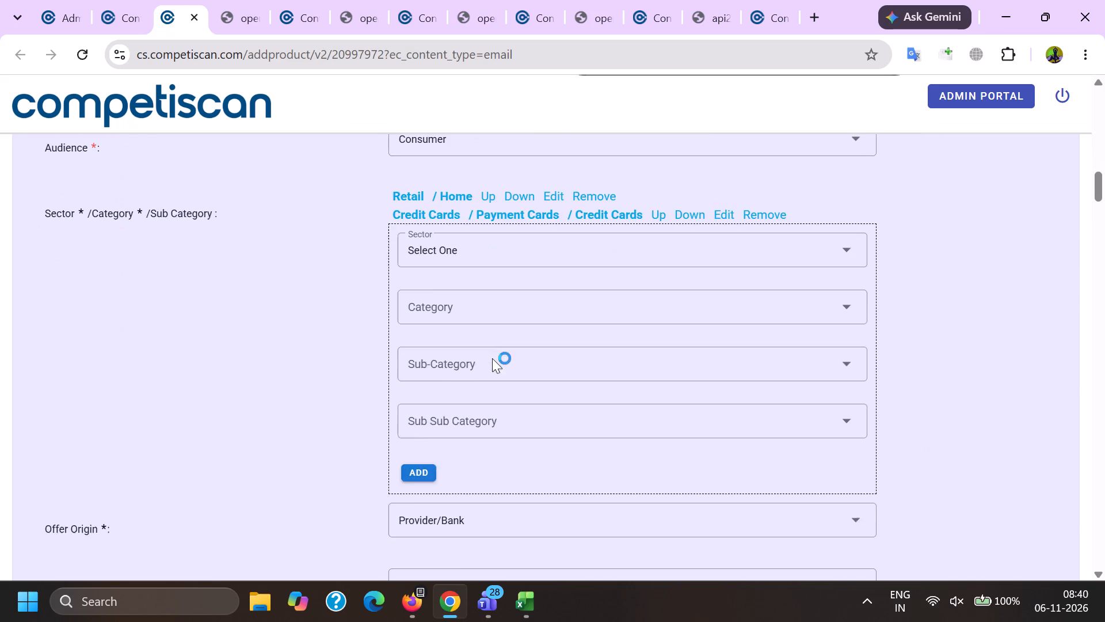
click(464, 229)
scroll(464, 251, down, 3)
click(475, 276)
drag(326, 291, 338, 292)
click(500, 276)
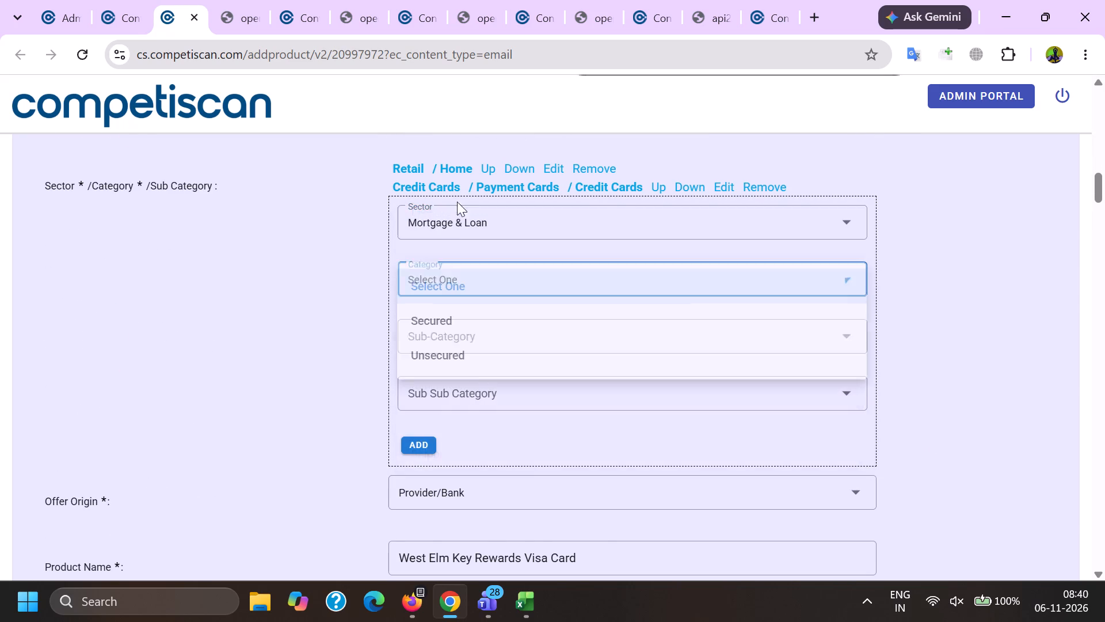
scroll(457, 202, down, 1)
click(463, 264)
click(433, 245)
scroll(439, 166, down, 1)
scroll(466, 327, down, 7)
click(486, 376)
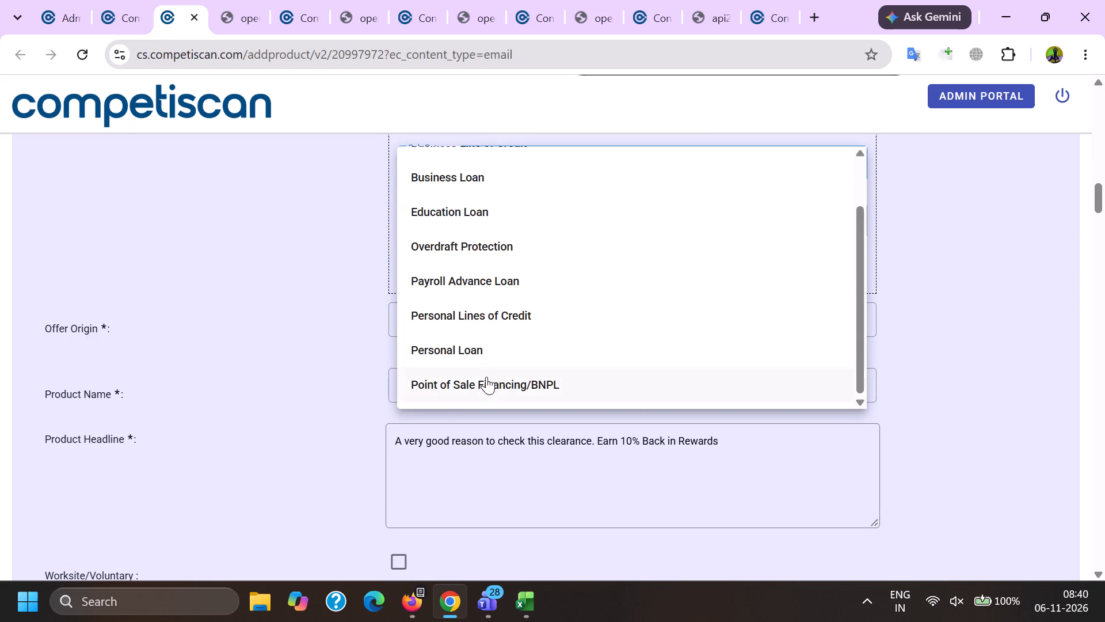
drag(294, 325, 299, 325)
click(430, 264)
Check the product headline and add Bonuses/Contests/Incentives to the record's Communication Type.
scroll(489, 219, down, 3)
drag(754, 287, 10, 124)
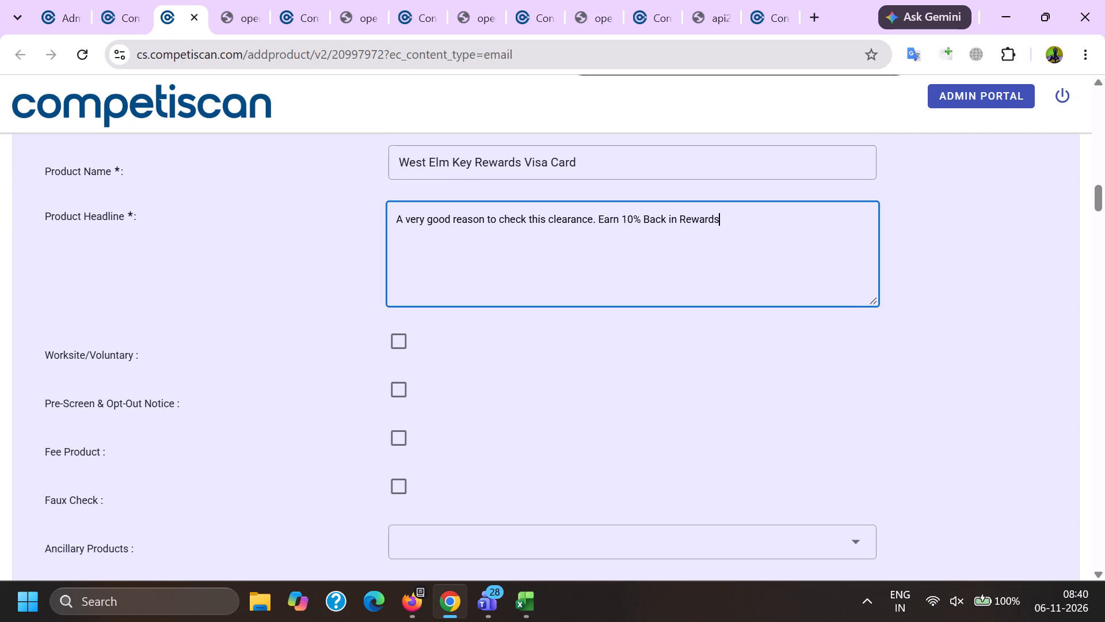
drag(10, 124, 10, 124)
scroll(310, 222, down, 5)
scroll(399, 261, down, 3)
click(653, 185)
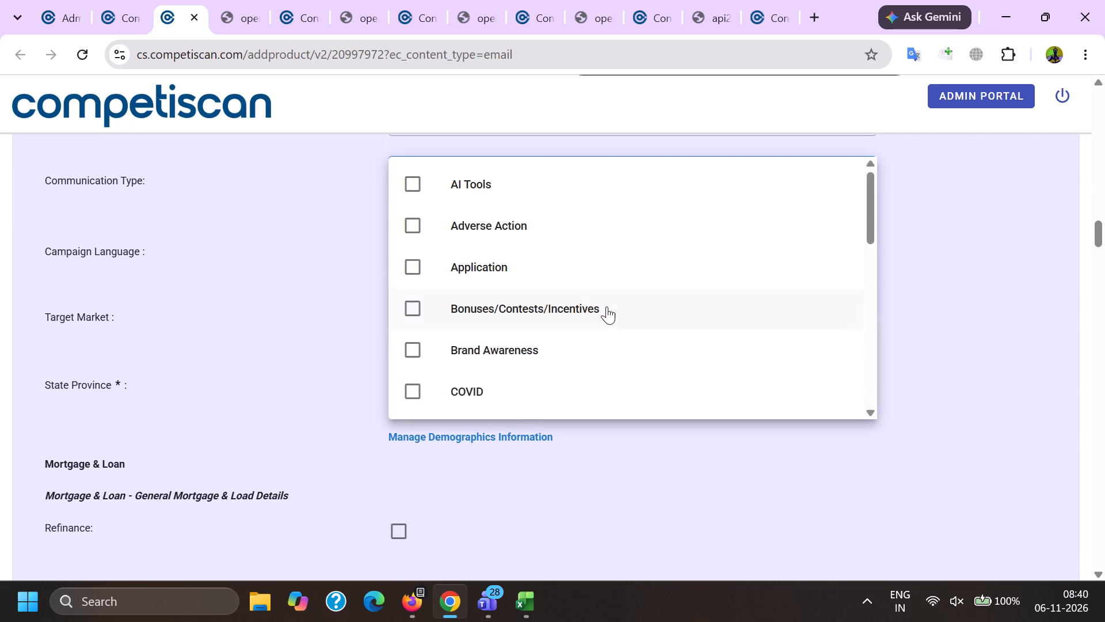
click(607, 306)
click(195, 296)
Copy the reference record's Sign-on Incentive #1, "10% back in reward during the first 30 days from account opening", into record 20997972.
click(452, 285)
click(775, 0)
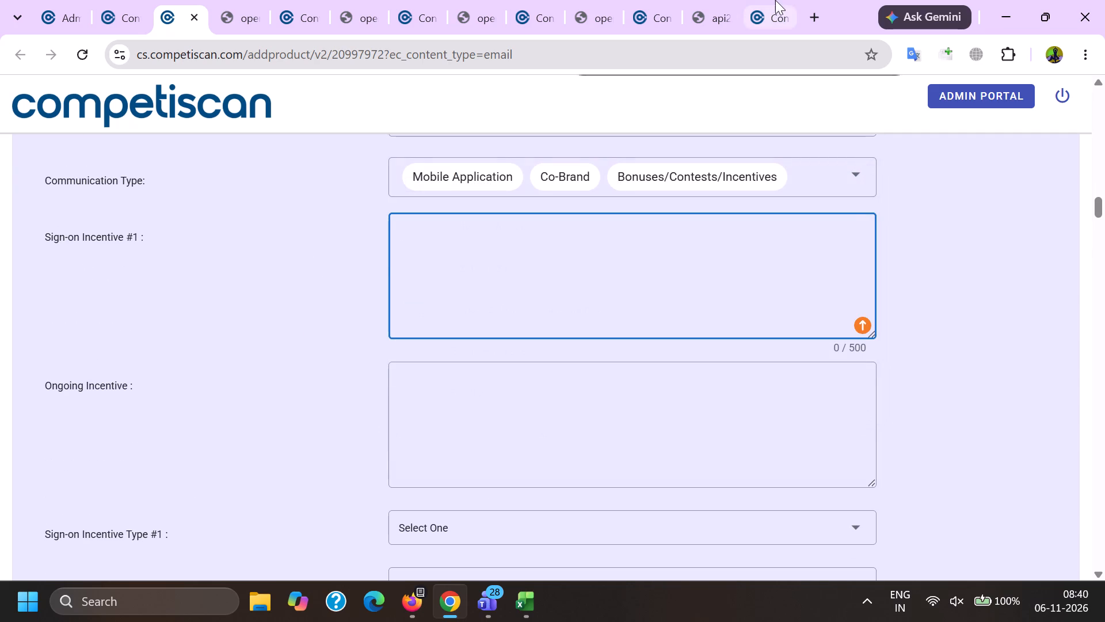
key(ctrl+c)
click(200, 0)
key(ctrl+v)
Copy the reference record's Ongoing Incentive, "5% back in rewards with the West Elm Key Rewards Visa Card", into record 20997972.
ctrl+click(464, 432)
click(779, 0)
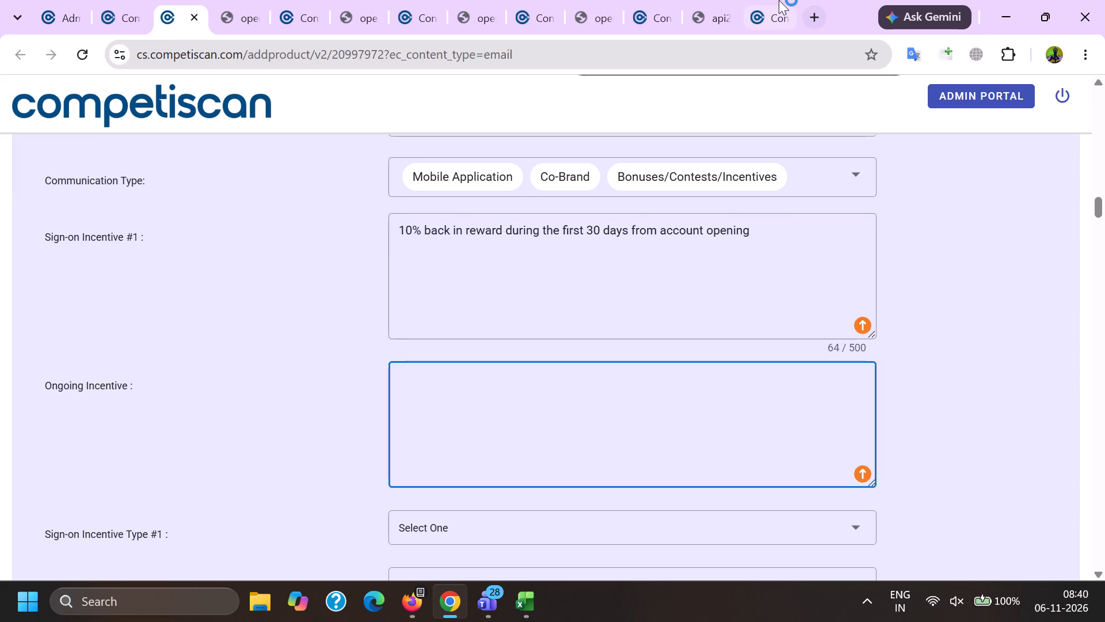
drag(791, 496, 219, 418)
key(ctrl+c)
click(184, 0)
key(ctrl+v)
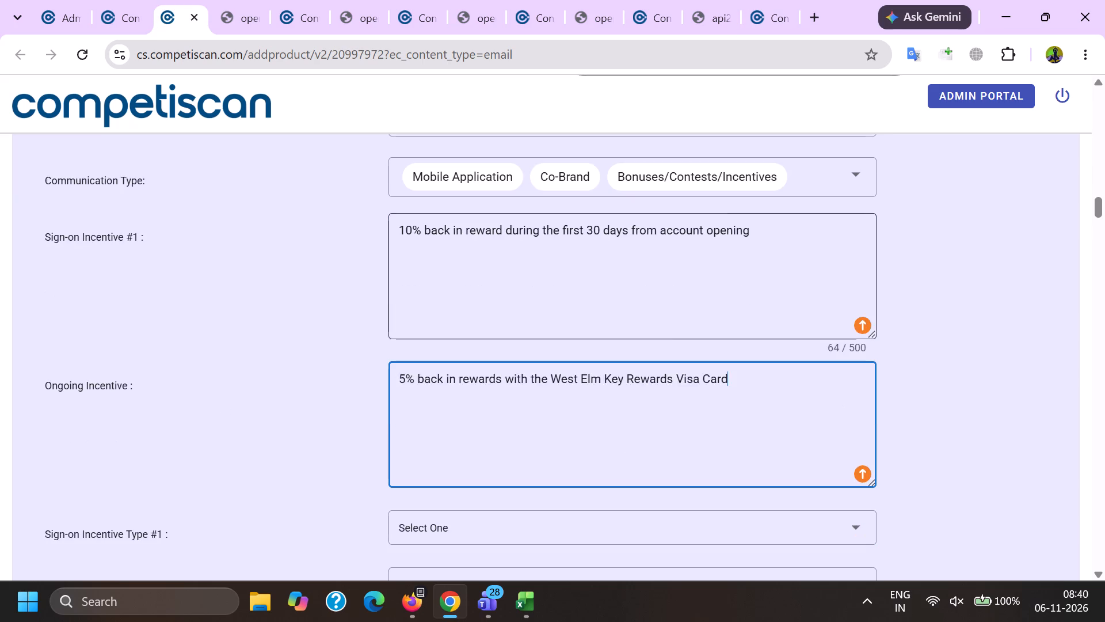
Set Sign-on Incentive Type #1 to Coupon/Discount and Sign-on Incentive Value #1 to 10.00.
scroll(480, 286, down, 3)
click(433, 244)
click(433, 272)
scroll(433, 272, down, 6)
click(449, 385)
click(304, 372)
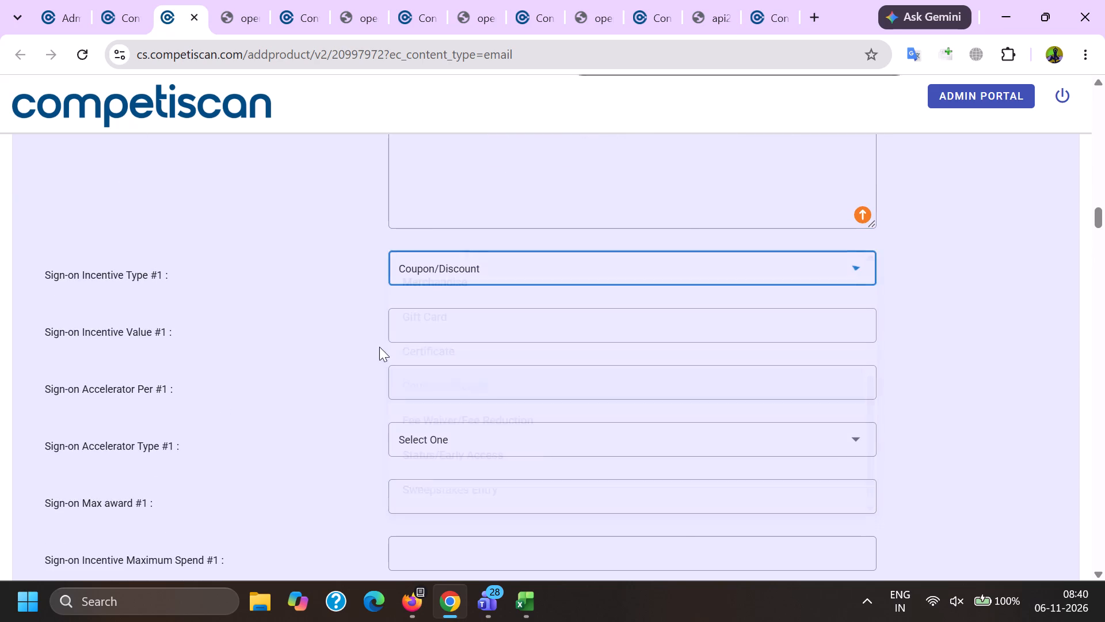
click(404, 325)
text(10.0)
key(0)
Set Sign-on Max award #1 to 10.00 and Sign-on Incentive Window #1 to 1 month.
key(Tab)
key(Tab)
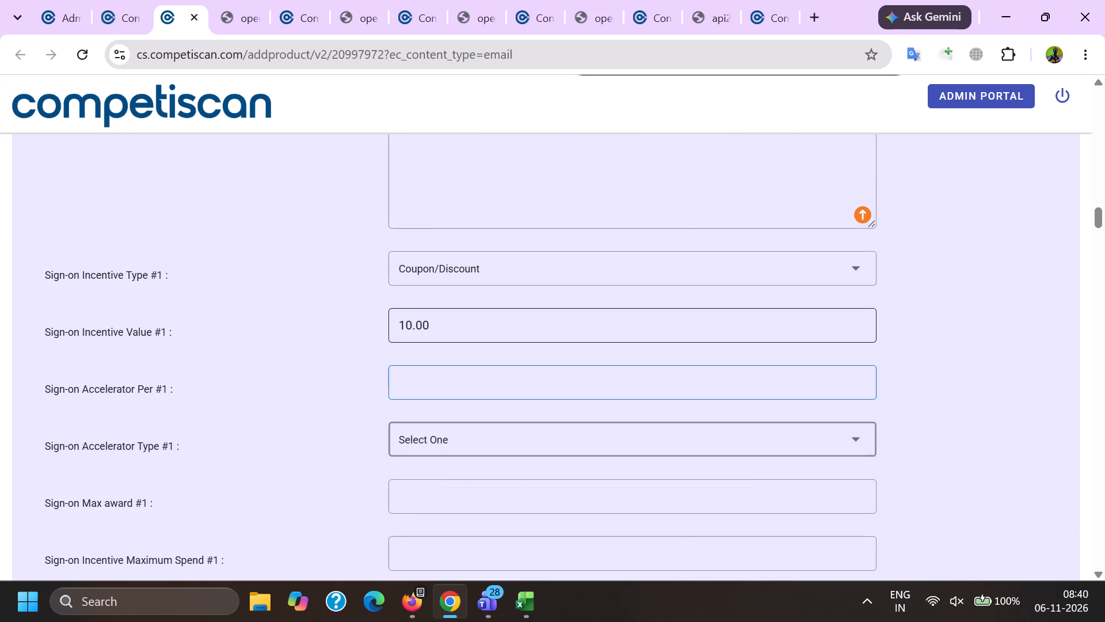
key(Tab)
text(10.00)
key(Tab)
key(Tab)
key(Tab)
key(1)
scroll(406, 324, down, 3)
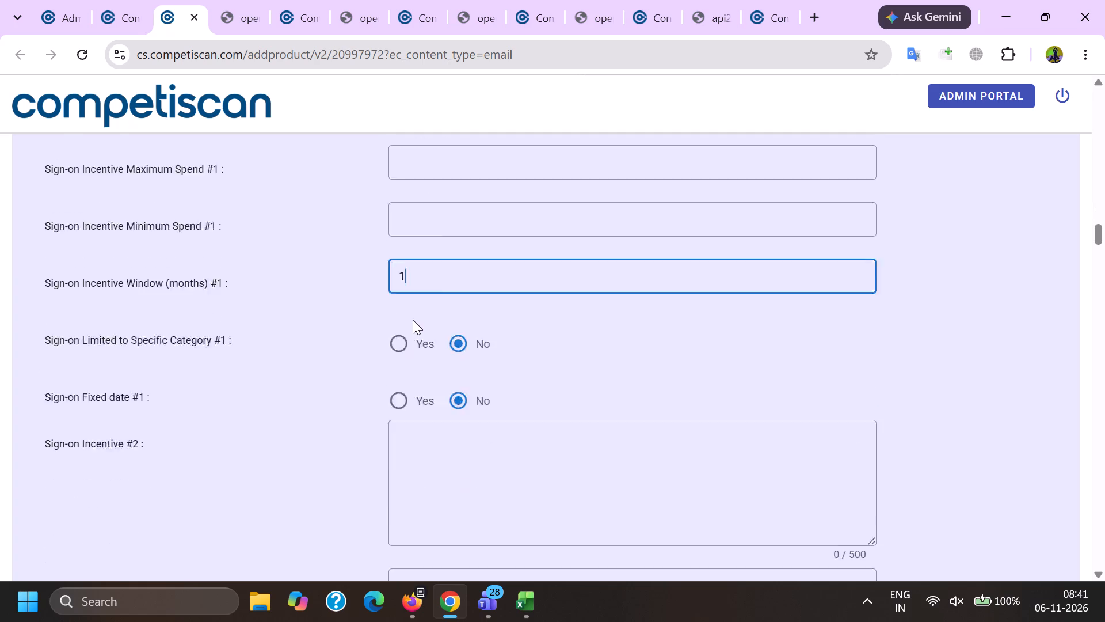
click(405, 256)
scroll(406, 252, down, 20)
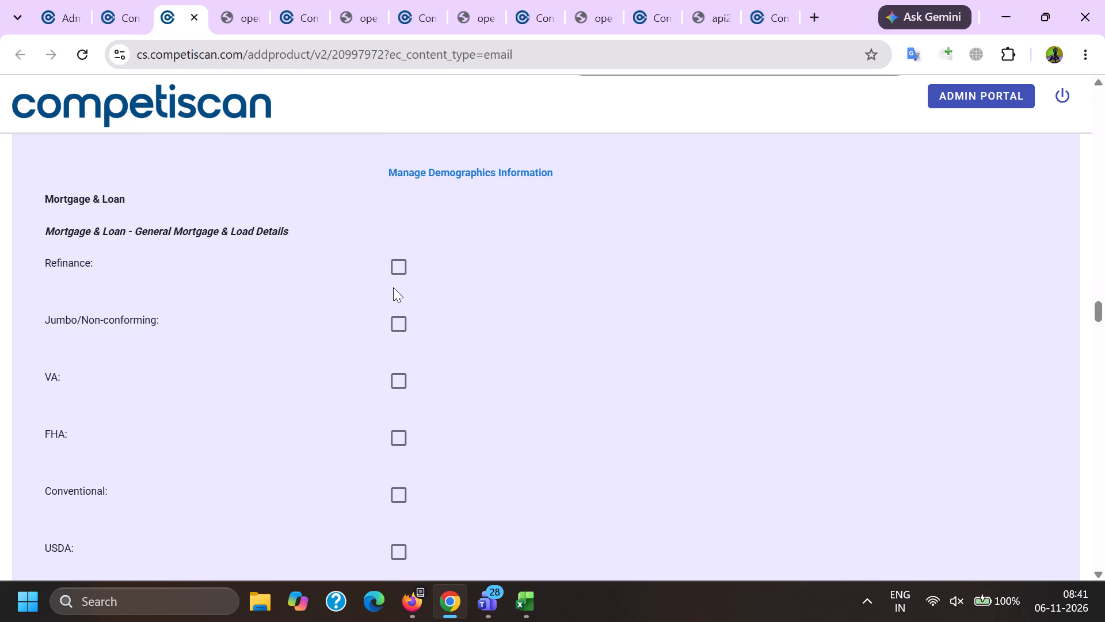
scroll(393, 287, down, 4)
click(411, 302)
scroll(428, 196, down, 1)
click(466, 293)
drag(305, 293, 311, 295)
scroll(481, 248, down, 3)
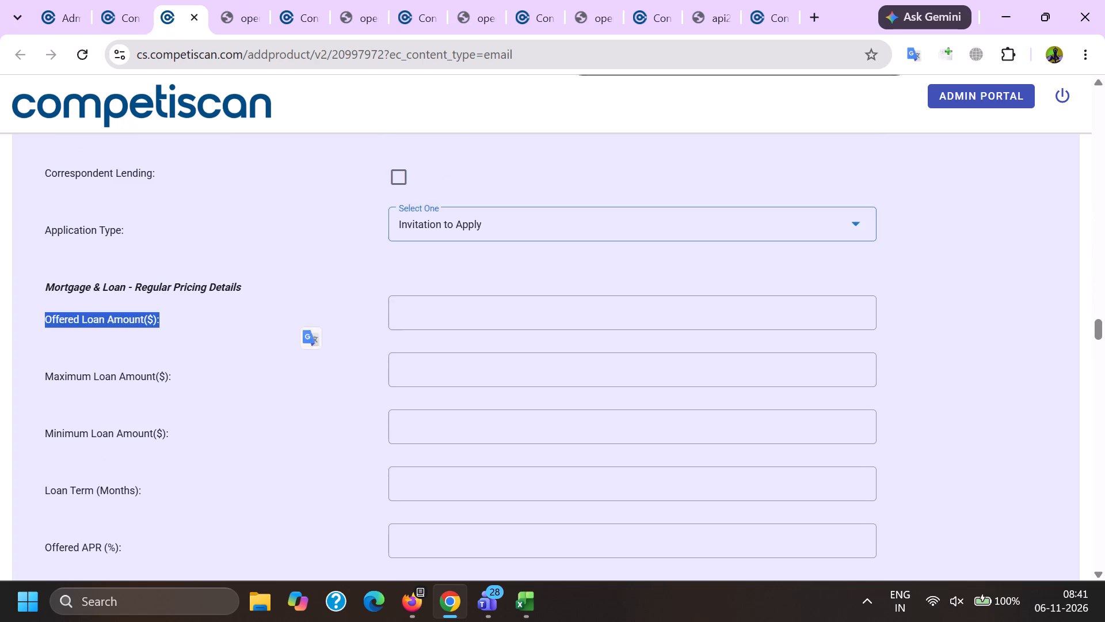
click(462, 333)
text(36)
key(Tab)
key(0)
scroll(506, 285, down, 5)
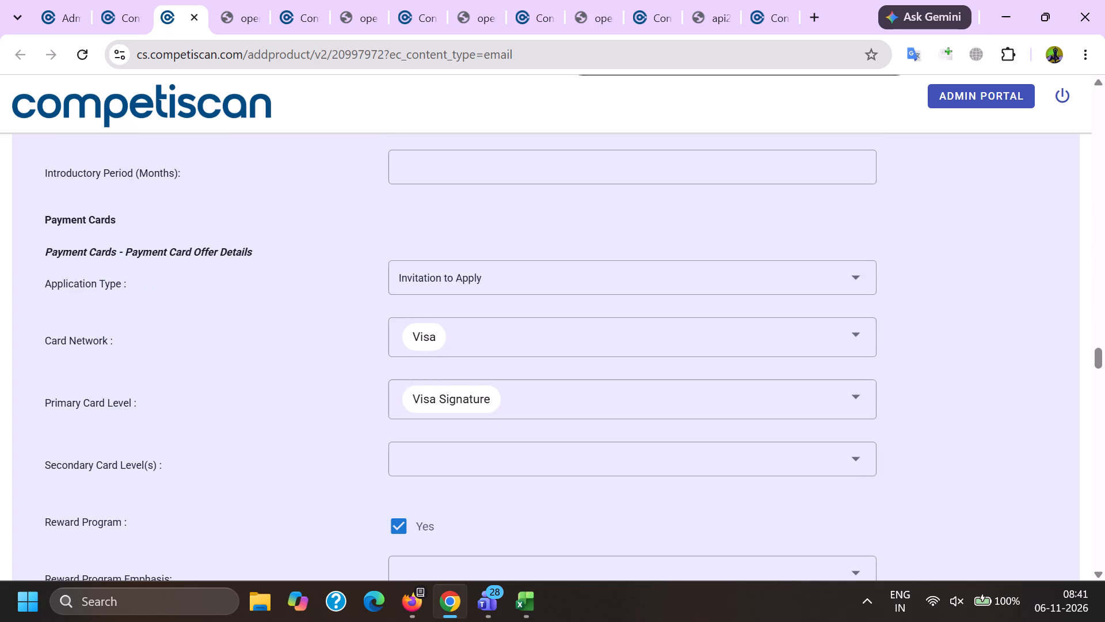
scroll(502, 286, down, 2)
click(286, 368)
key(End)
scroll(288, 366, down, 12)
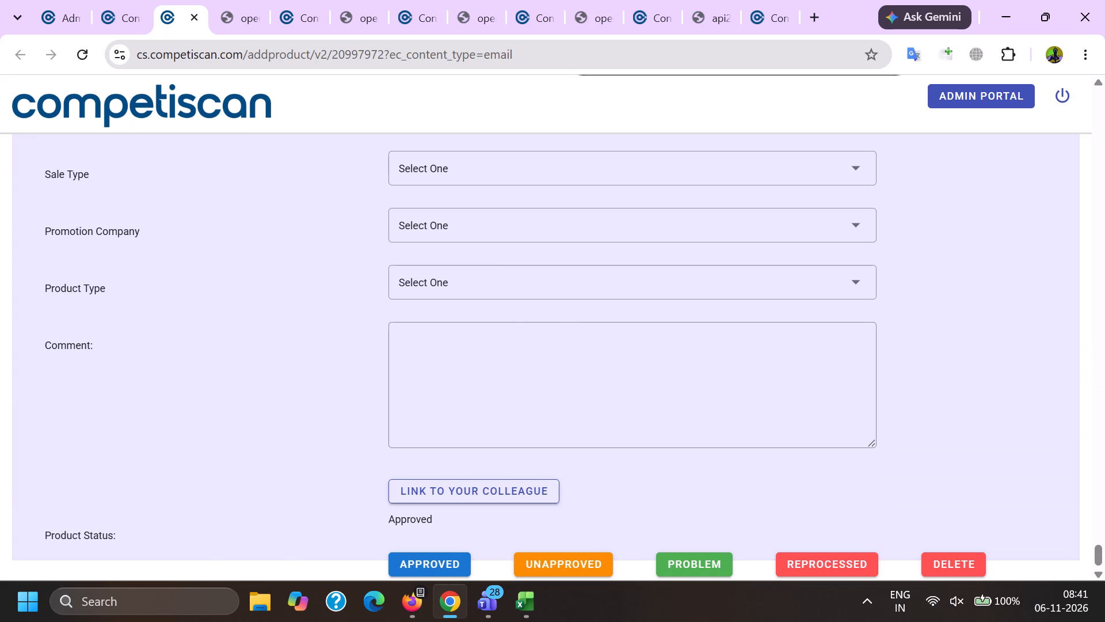
drag(424, 562, 423, 570)
Close the approved record 20997940.
click(140, 0)
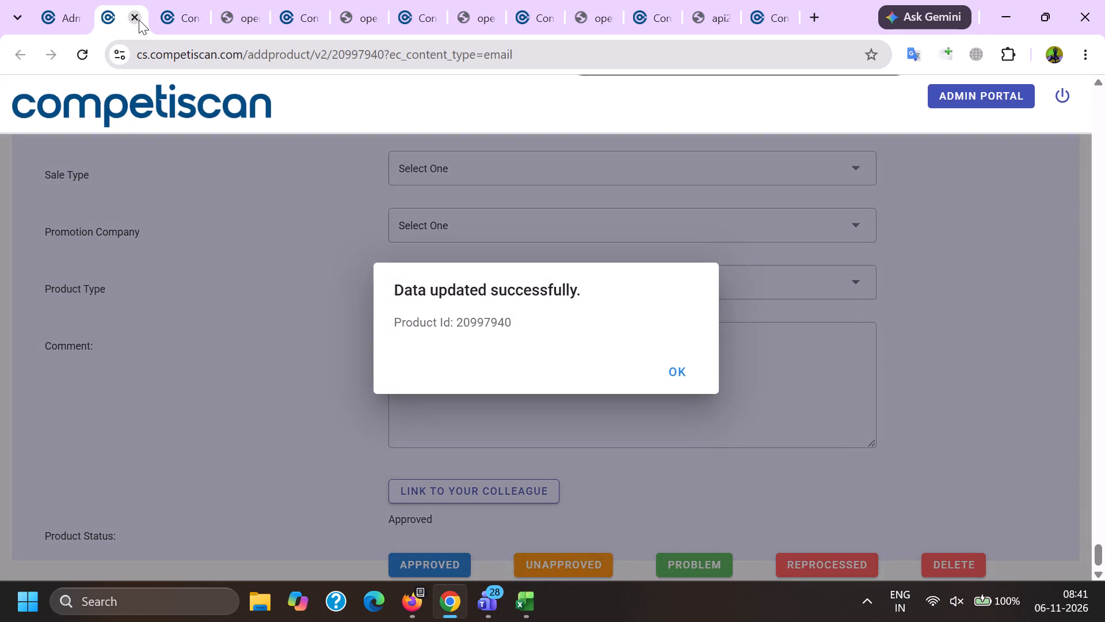
click(139, 19)
Compare record 20998313 with its PDF and move its Retail / Clothing & Accessories / Women's sector up one place.
click(224, 0)
click(300, 0)
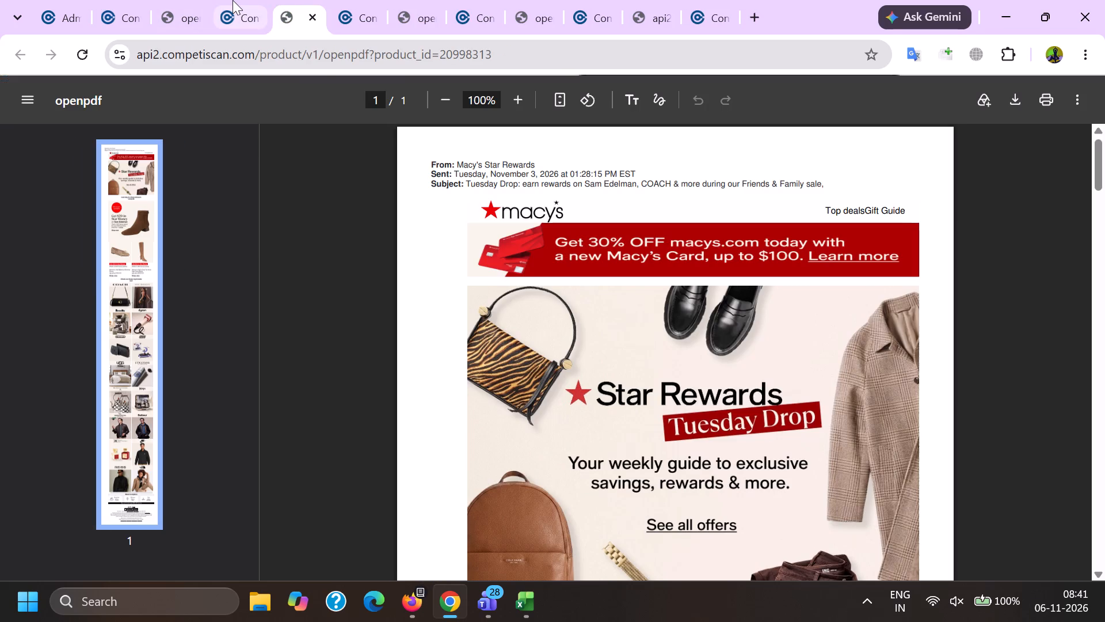
click(232, 0)
scroll(491, 256, down, 7)
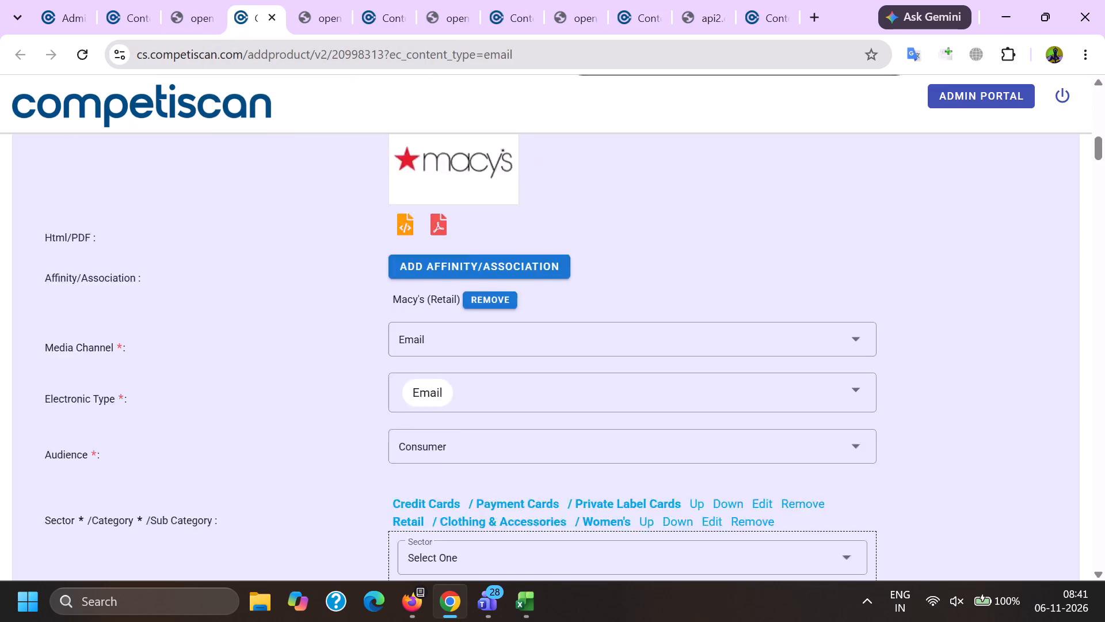
scroll(496, 282, down, 2)
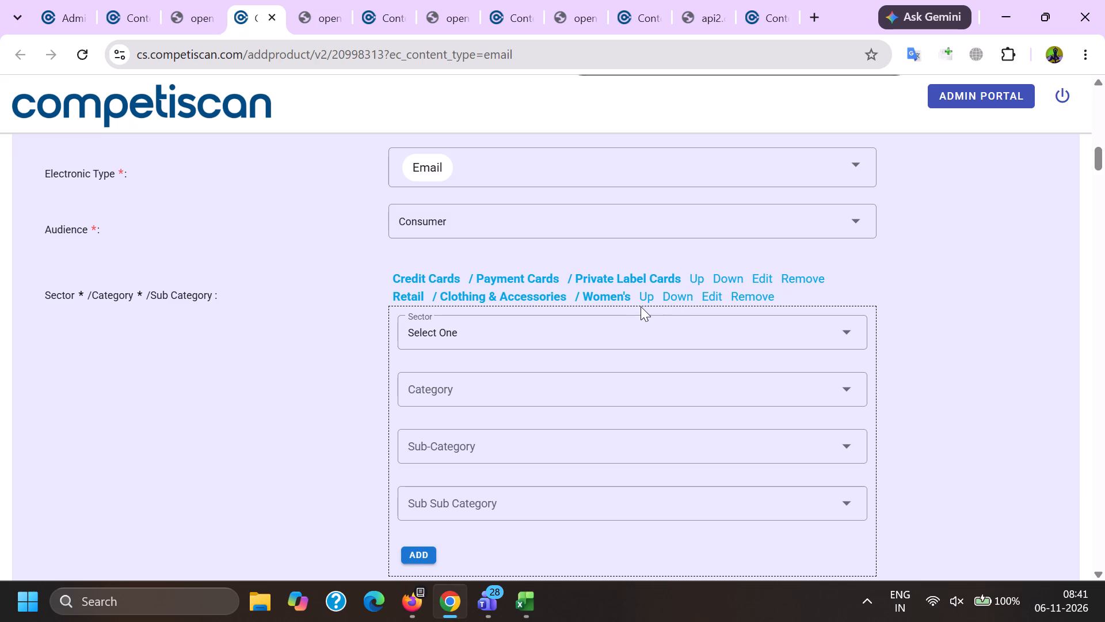
click(649, 291)
Check record 20998313's headline, incentives and payment card details, and save it with the product status Approved.
scroll(665, 198, down, 3)
drag(764, 486, 0, 294)
scroll(317, 313, down, 5)
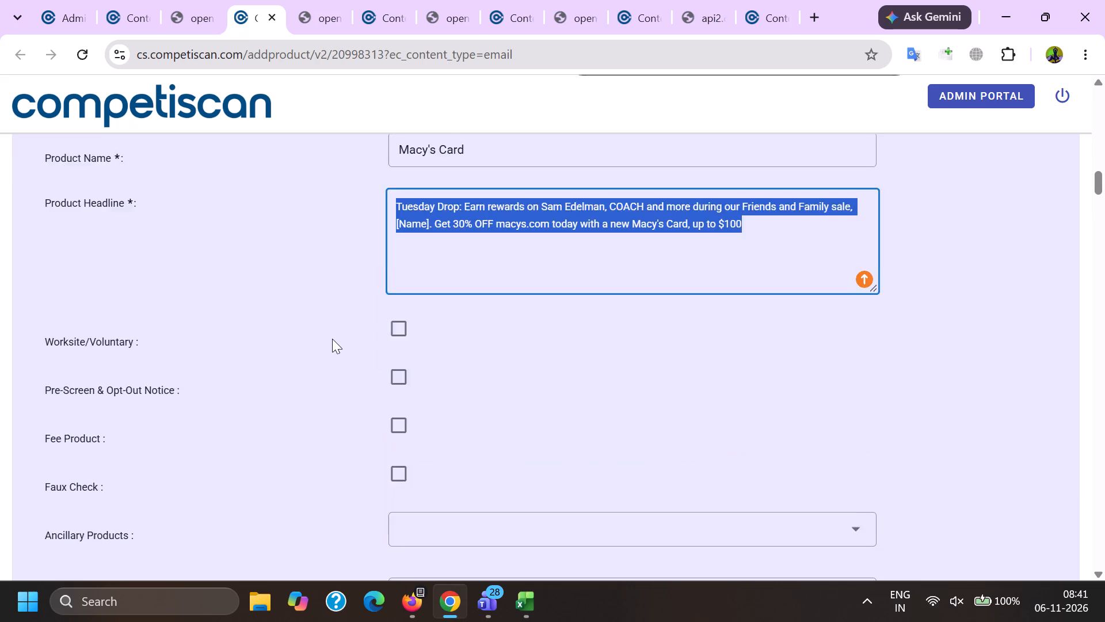
scroll(332, 339, down, 20)
scroll(332, 339, down, 7)
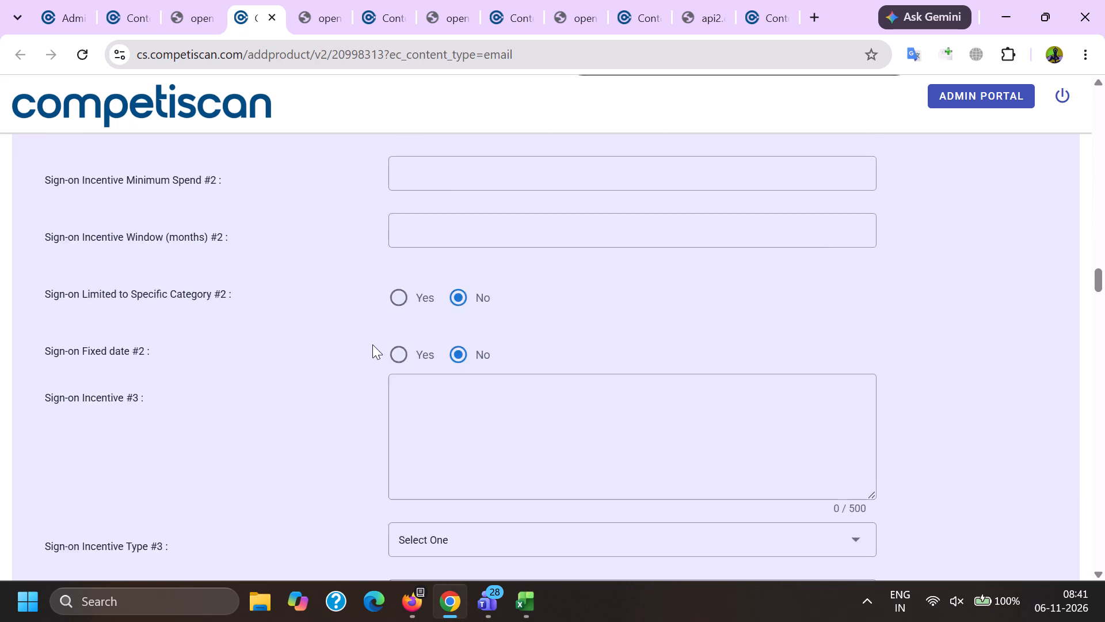
scroll(372, 344, down, 10)
scroll(289, 416, up, 2)
click(274, 430)
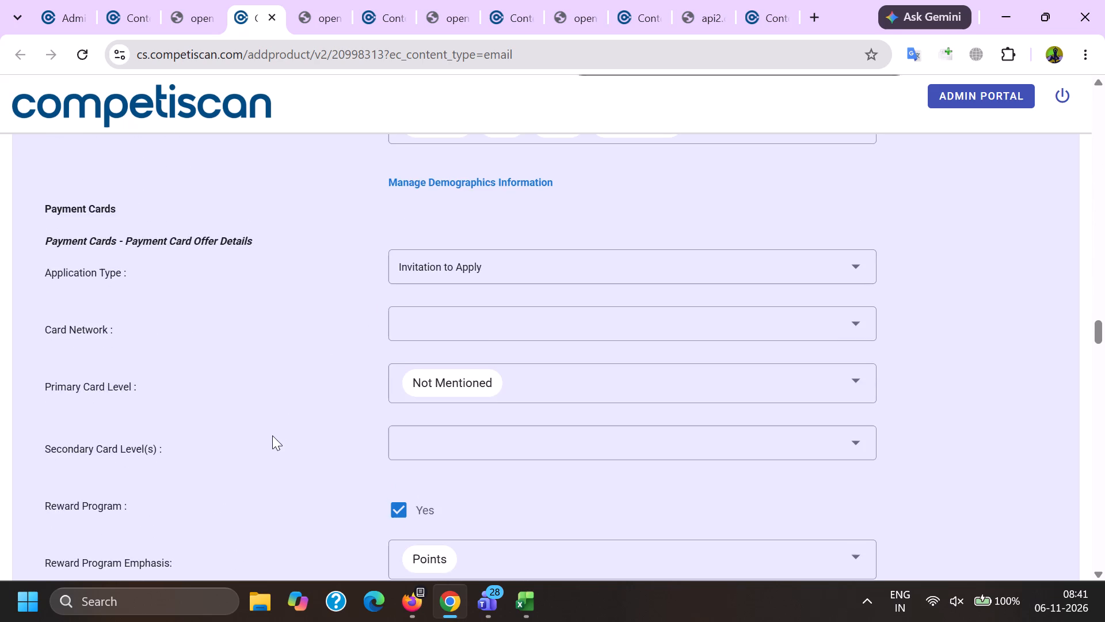
key(End)
scroll(360, 513, down, 6)
click(411, 566)
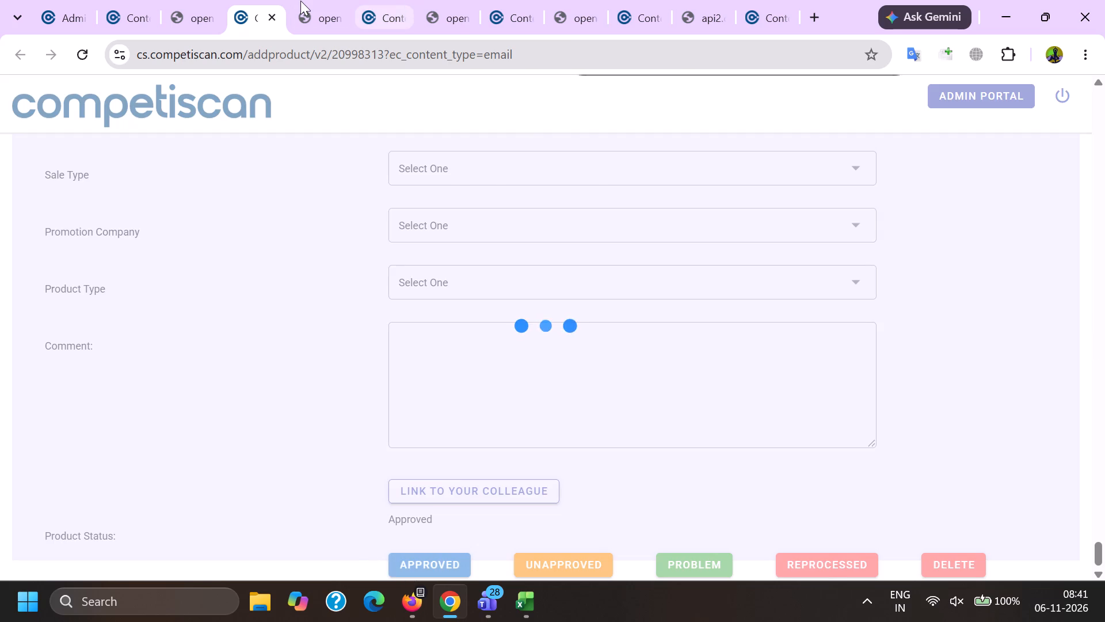
click(300, 0)
click(340, 12)
Review record 20998387 against its PDF, examining its sectors, headline, sign-on incentive and payment card details.
click(381, 0)
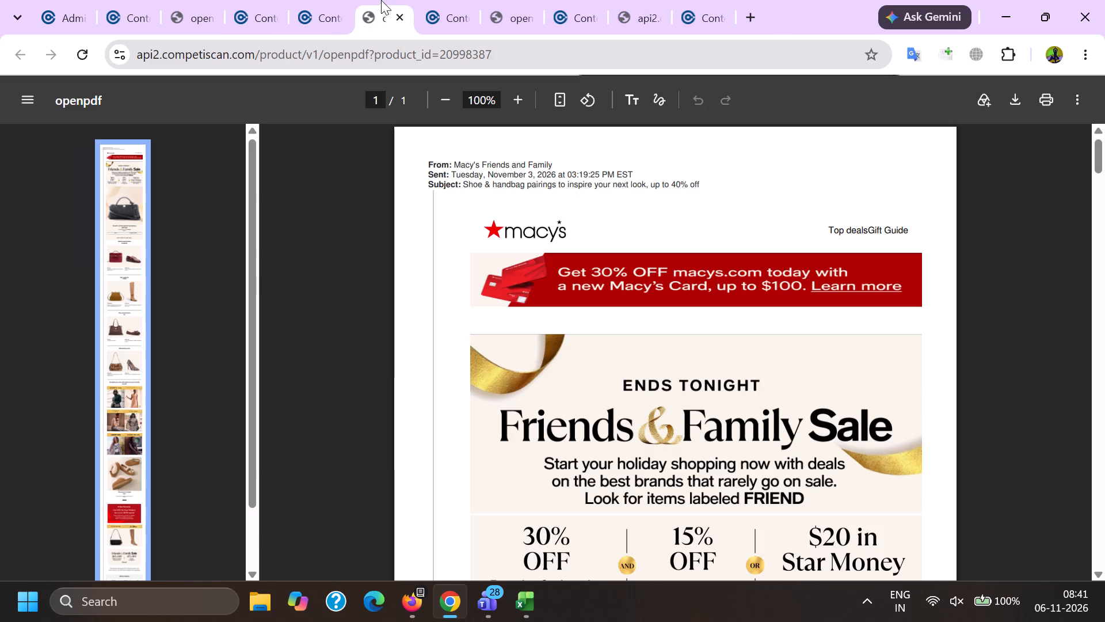
click(334, 0)
scroll(490, 323, down, 10)
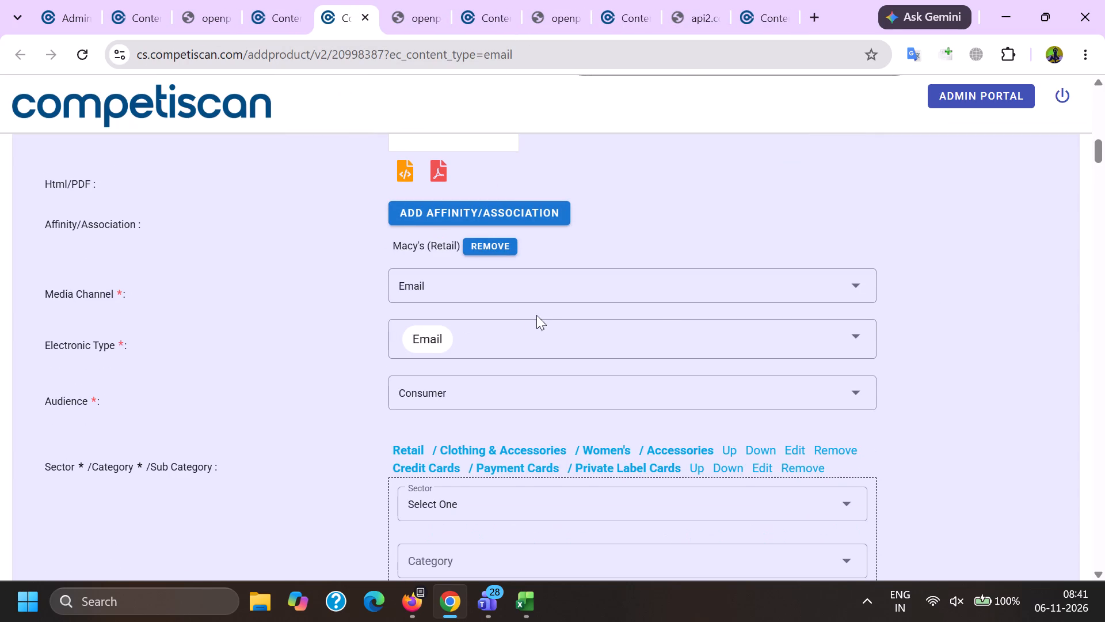
scroll(716, 447, down, 1)
drag(627, 522, 123, 328)
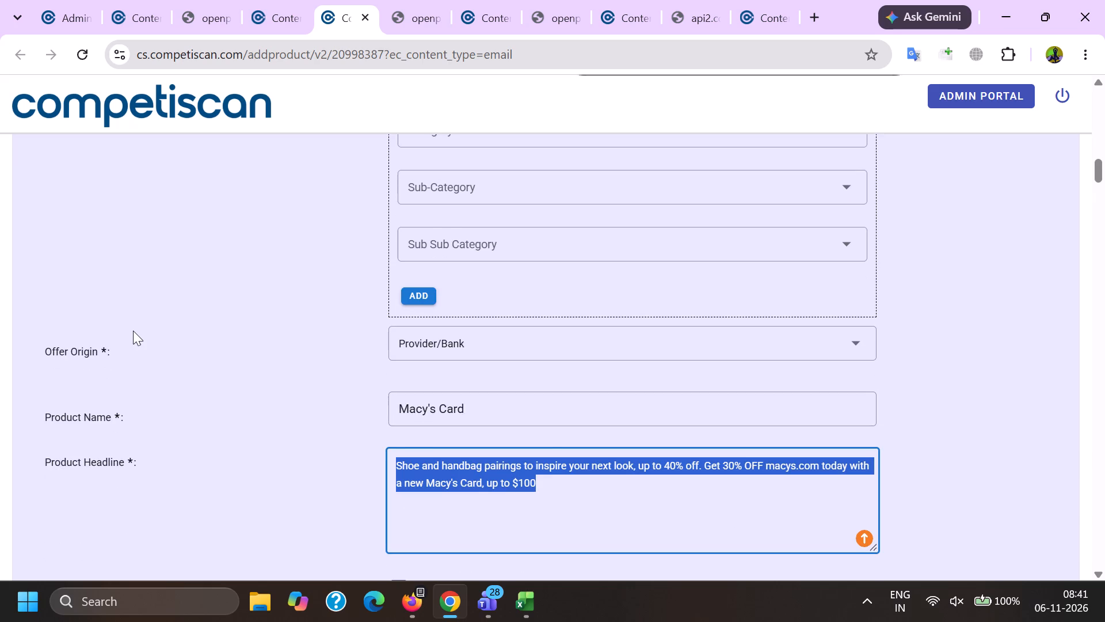
scroll(238, 306, down, 9)
scroll(303, 318, down, 9)
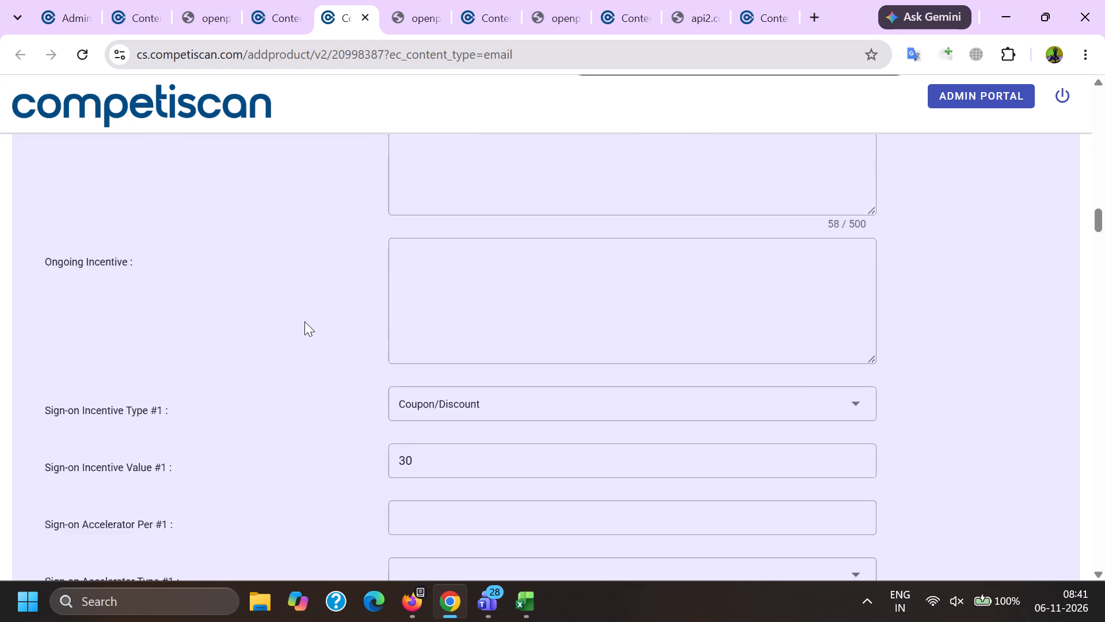
scroll(304, 321, down, 18)
scroll(319, 384, up, 1)
scroll(319, 385, down, 8)
scroll(305, 394, up, 3)
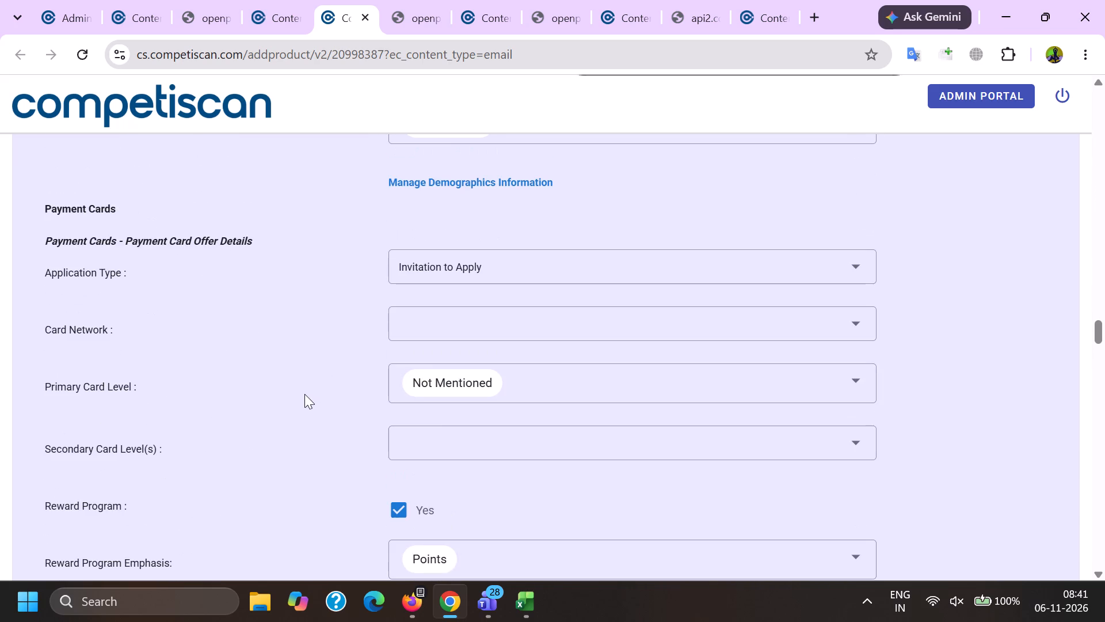
click(304, 394)
key(End)
scroll(303, 394, up, 7)
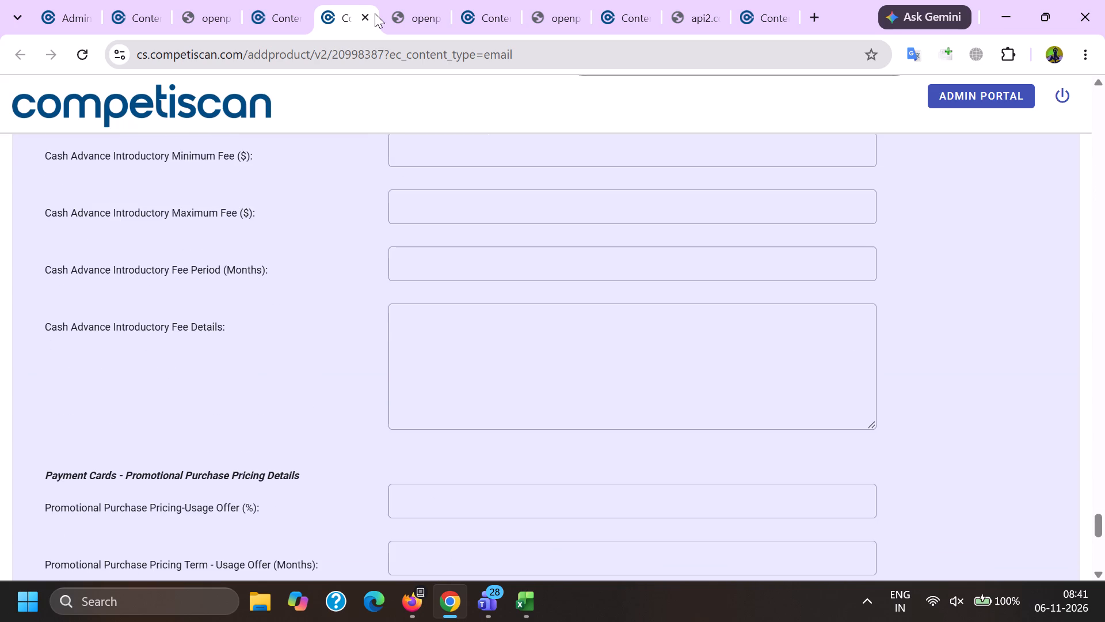
Close record 20998387 and its PDF, as well as the approved record 20997972 and its PDF.
double_click(367, 20)
click(152, 0)
click(154, 12)
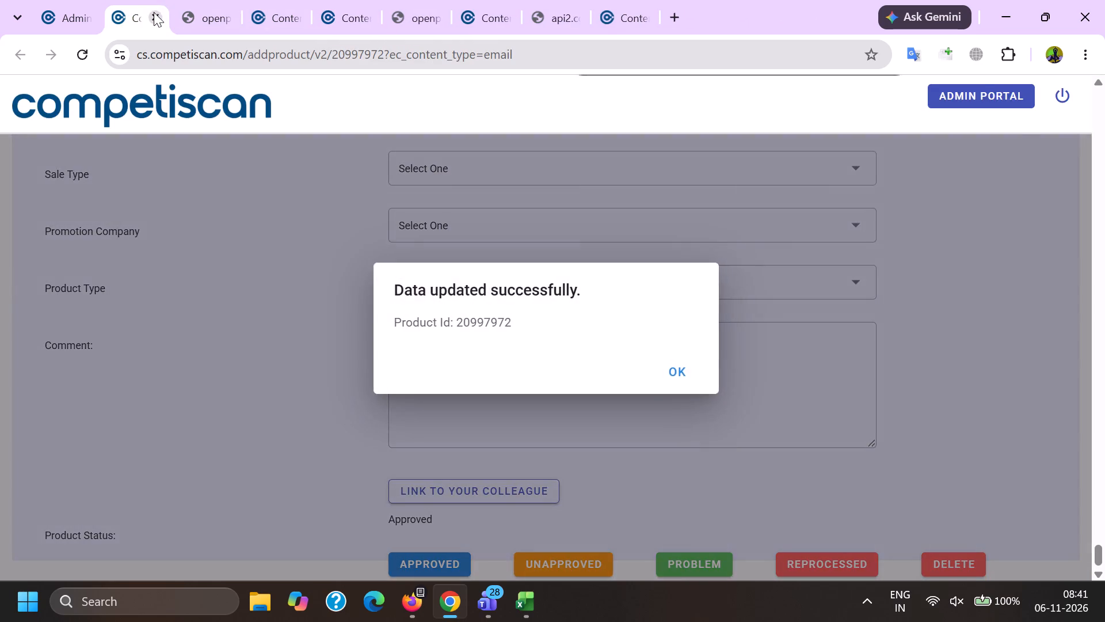
click(154, 13)
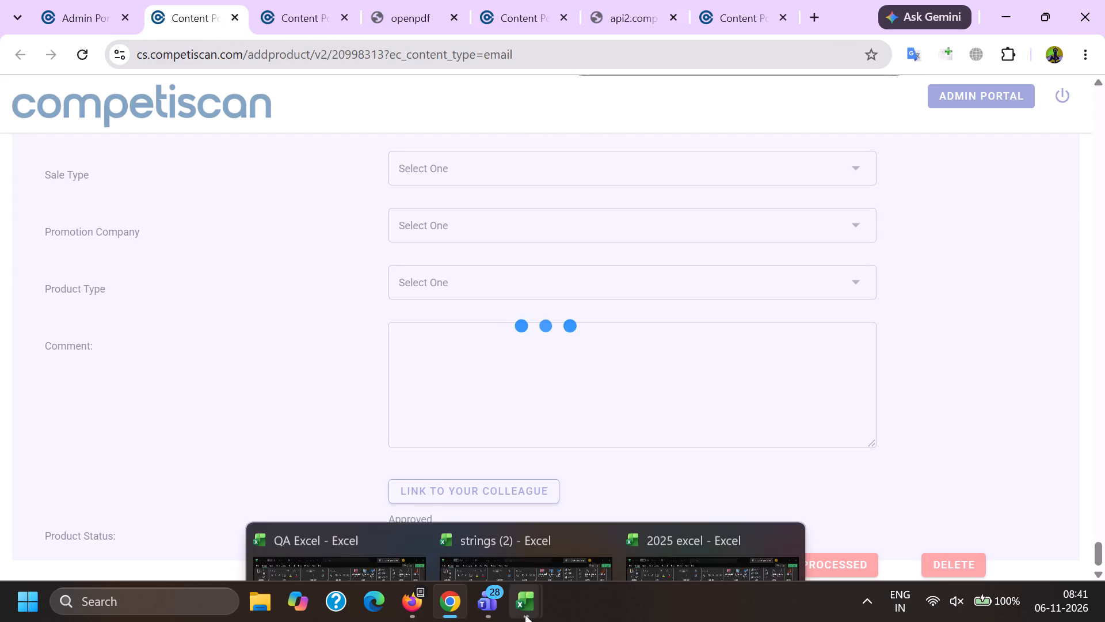
Copy the five 04-Nov-26 record links numbered 41 to 45, 20998575 through 20998780, from the 2025 excel workbook.
click(525, 615)
click(737, 488)
scroll(515, 431, down, 3)
scroll(291, 425, down, 4)
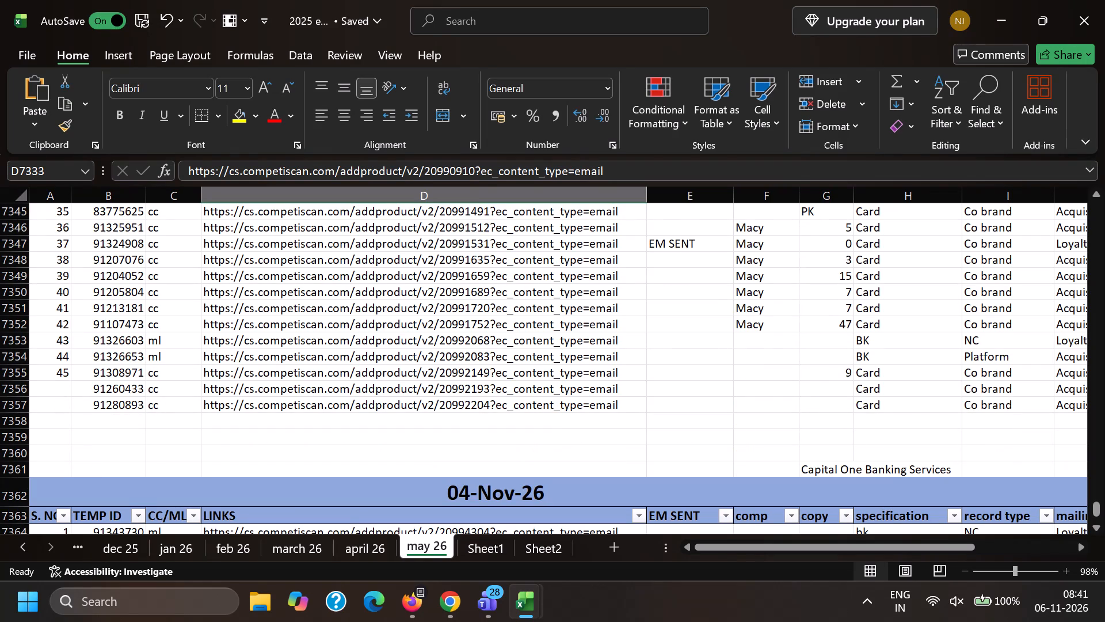
scroll(306, 375, up, 1)
scroll(307, 380, down, 13)
scroll(344, 389, up, 1)
scroll(345, 387, down, 12)
scroll(309, 411, up, 3)
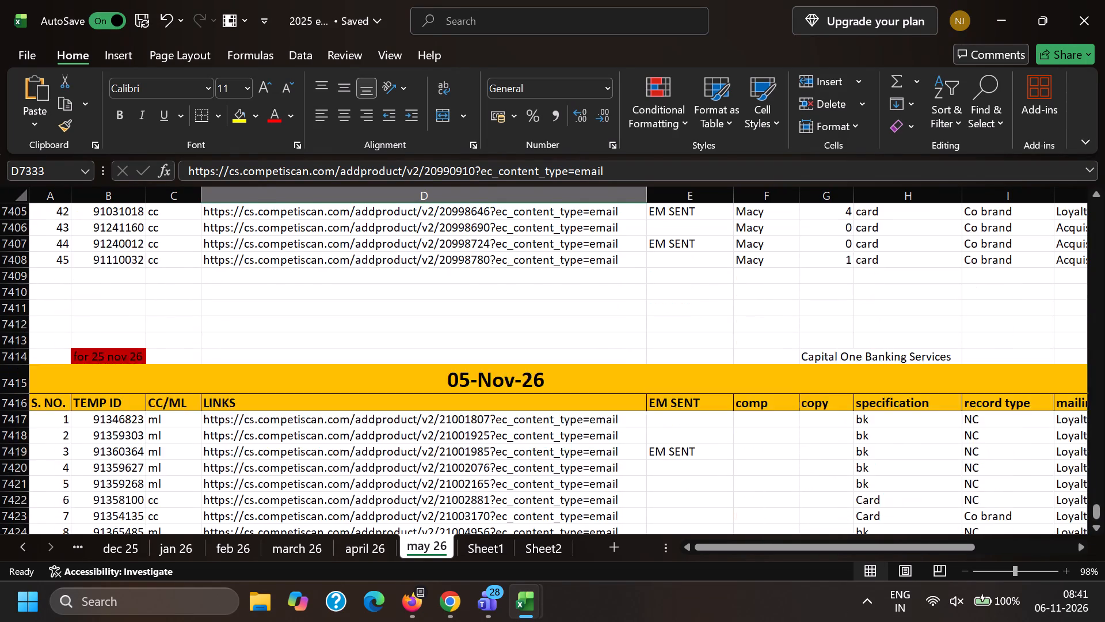
scroll(308, 411, up, 4)
click(263, 395)
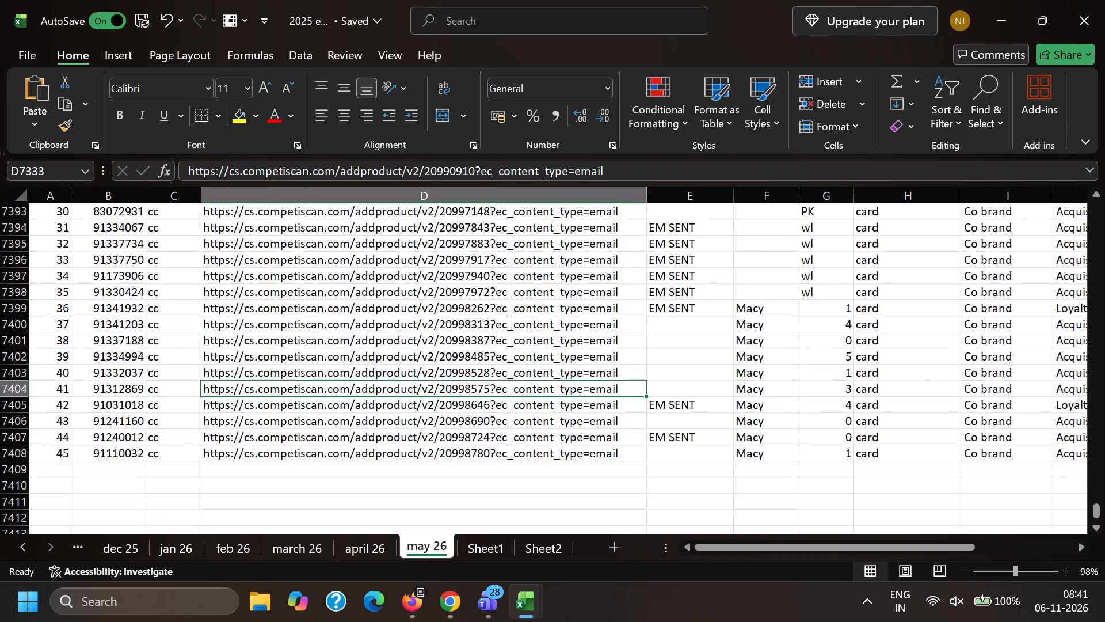
key(shift+Down)
key(shift+Down)
key(shift+Down)
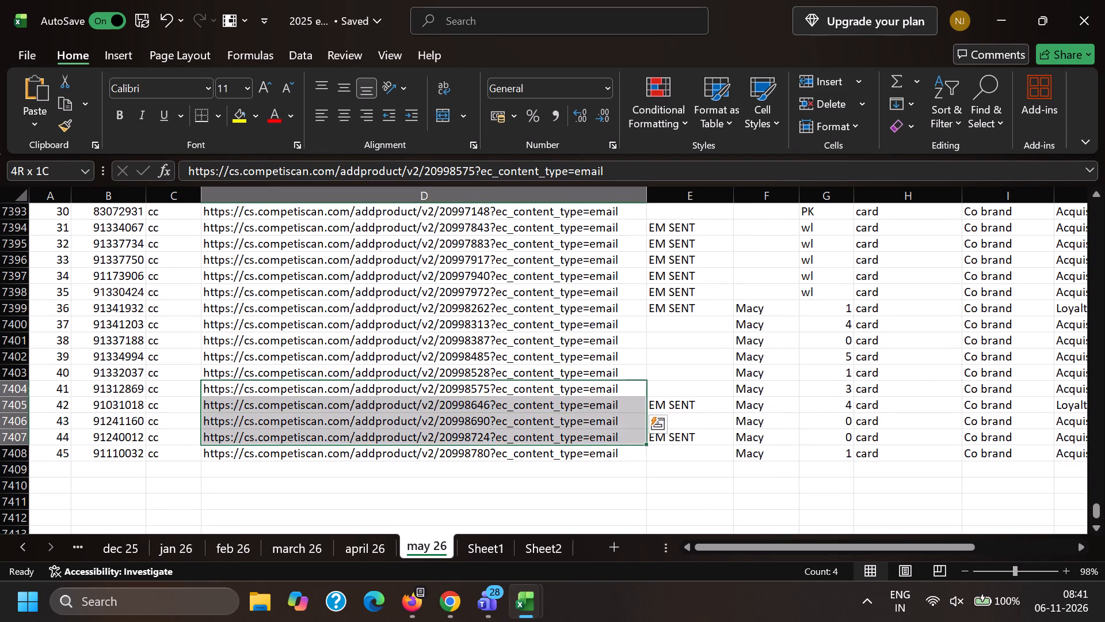
key(shift+Down)
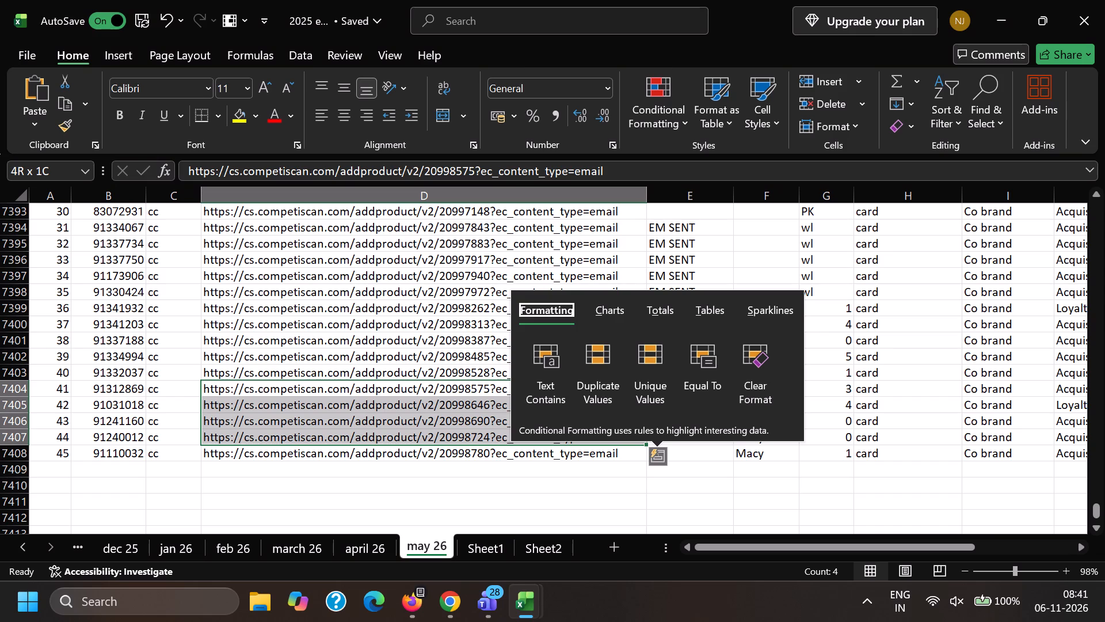
shift+click(422, 452)
key(ctrl+c)
In Chrome, open the five copied links, 20998575 through 20998780, as a batch in separate tabs.
key(alt+Tab)
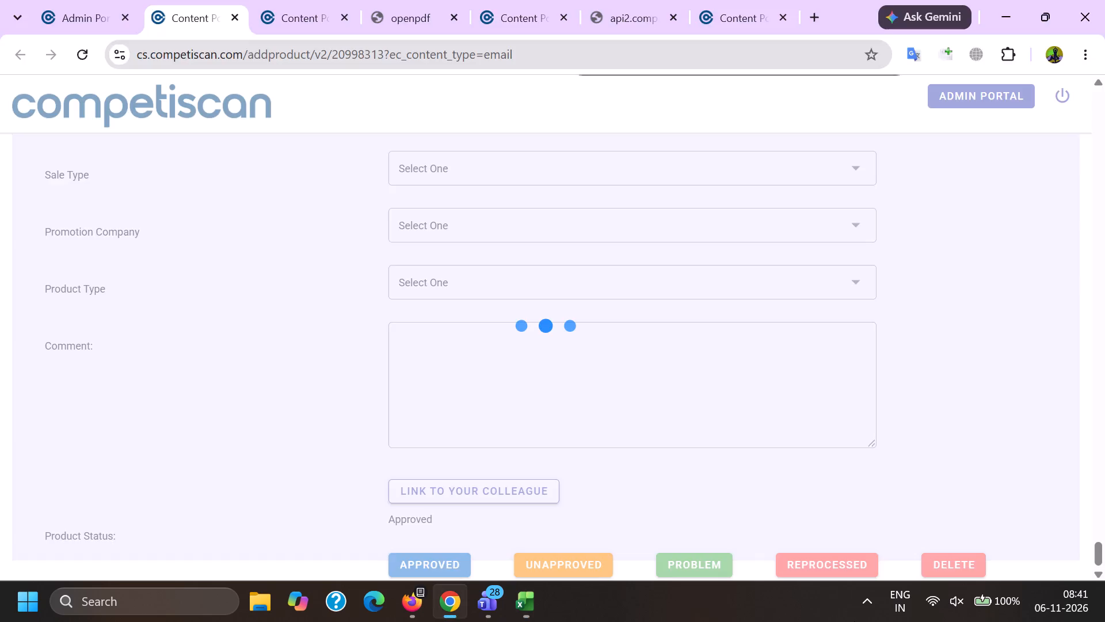
click(947, 65)
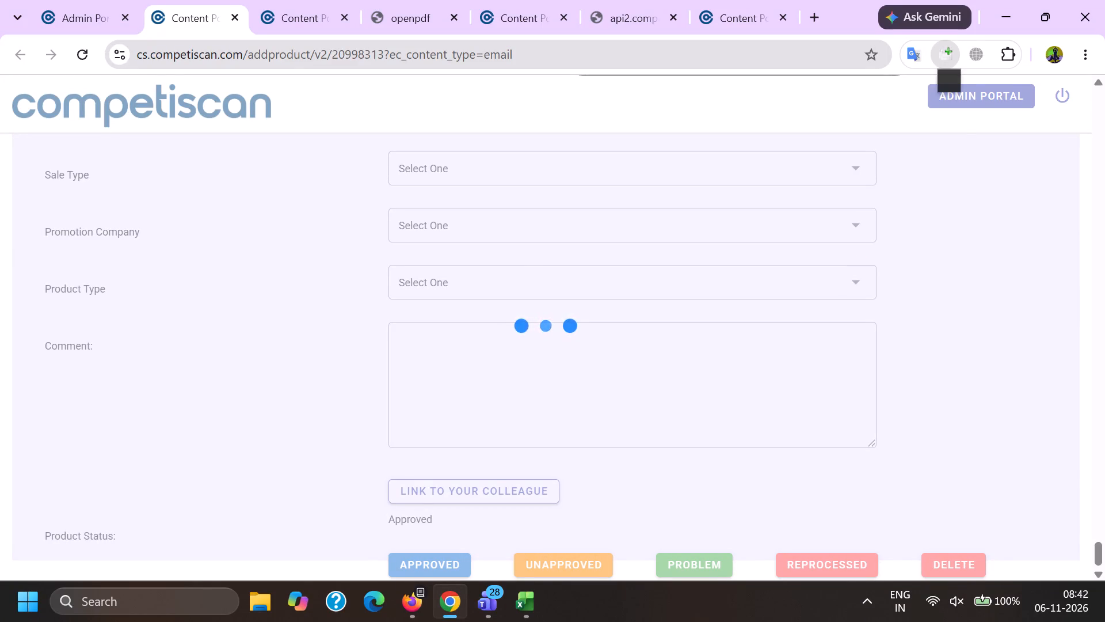
click(848, 259)
key(ctrl+v)
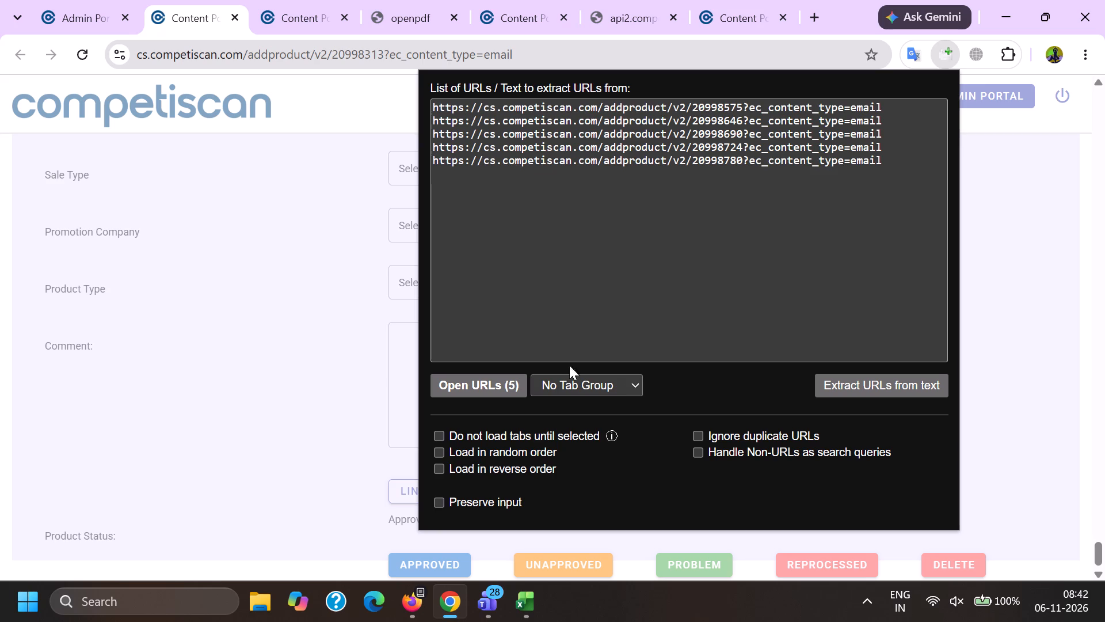
click(505, 387)
click(314, 328)
In the Excel link list, copy the five 04-Nov-26 links numbered 31 to 35, 20997843 through 20997972.
key(alt+Tab)
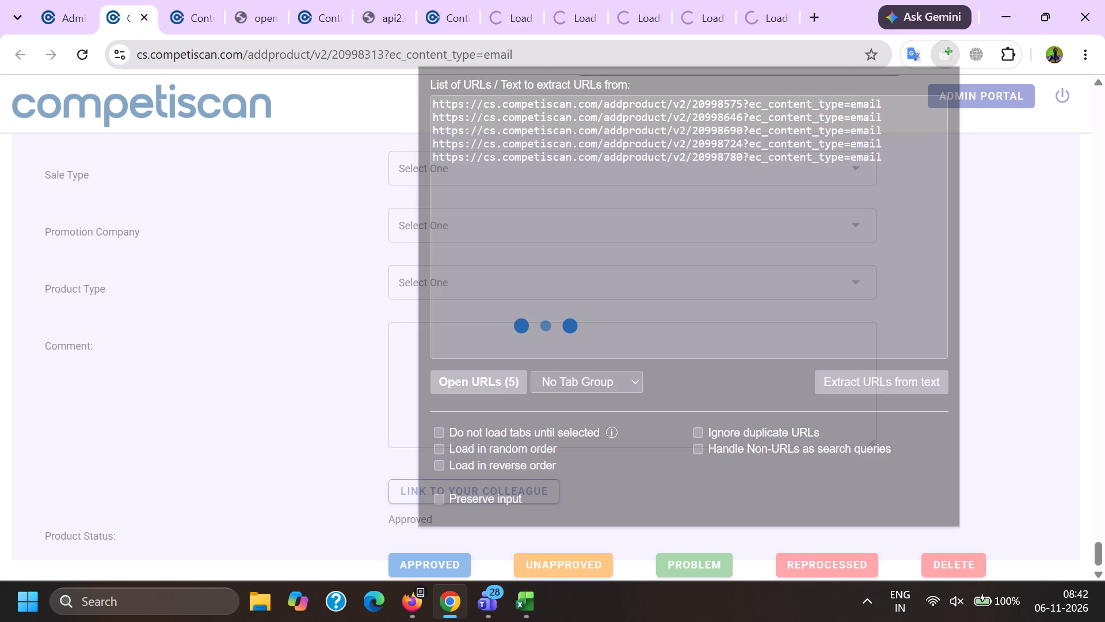
scroll(521, 363, up, 3)
click(760, 374)
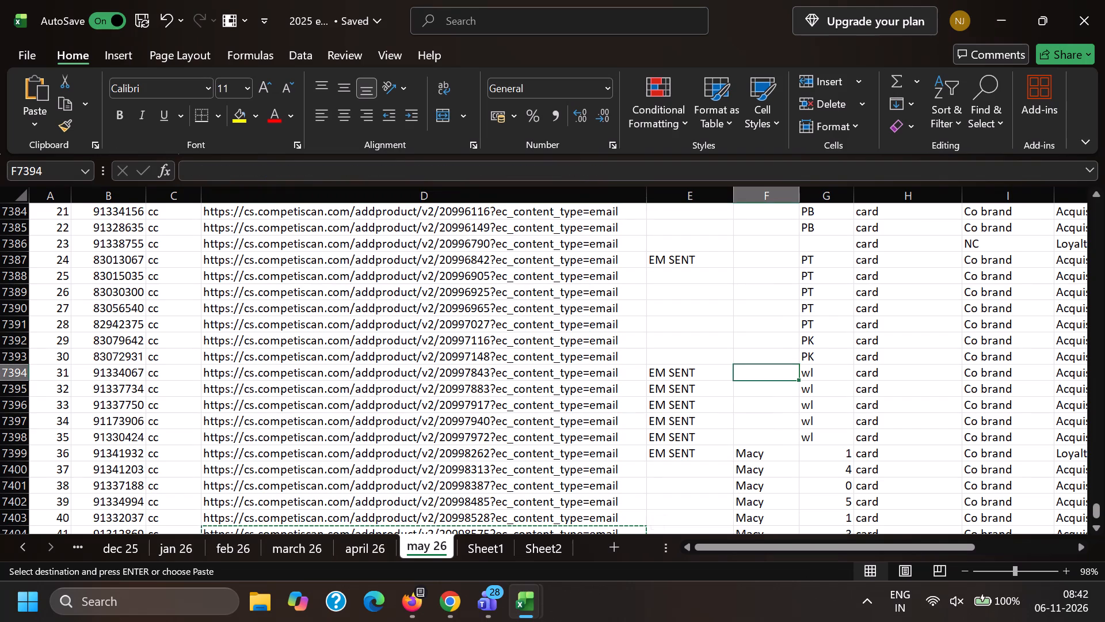
key(Left)
key(Left)
key(shift+Down)
key(shift+Down)
key(shift+Down)
key(shift+Down)
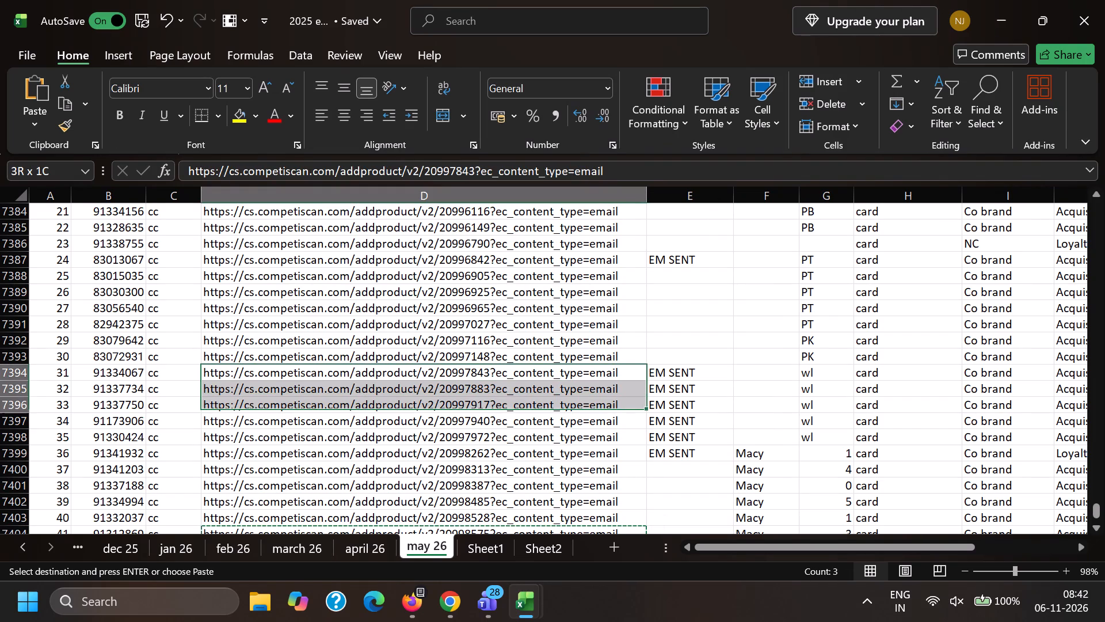
key(ctrl+c)
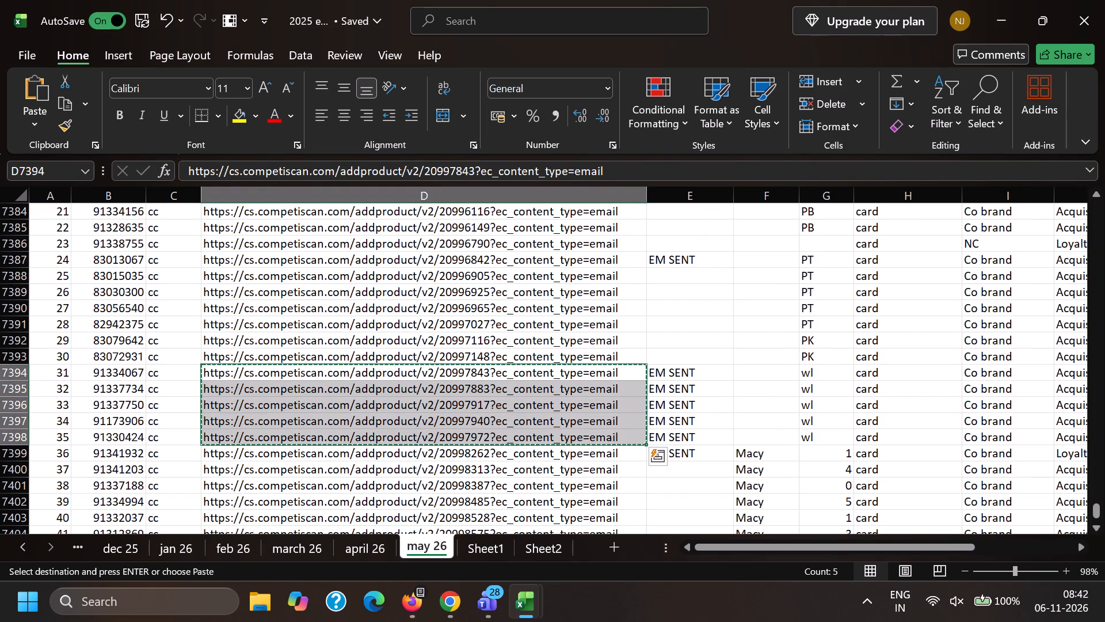
In Chrome, open the five copied links, 20997843 through 20997972, as a batch in separate tabs.
key(alt+Tab)
click(958, 44)
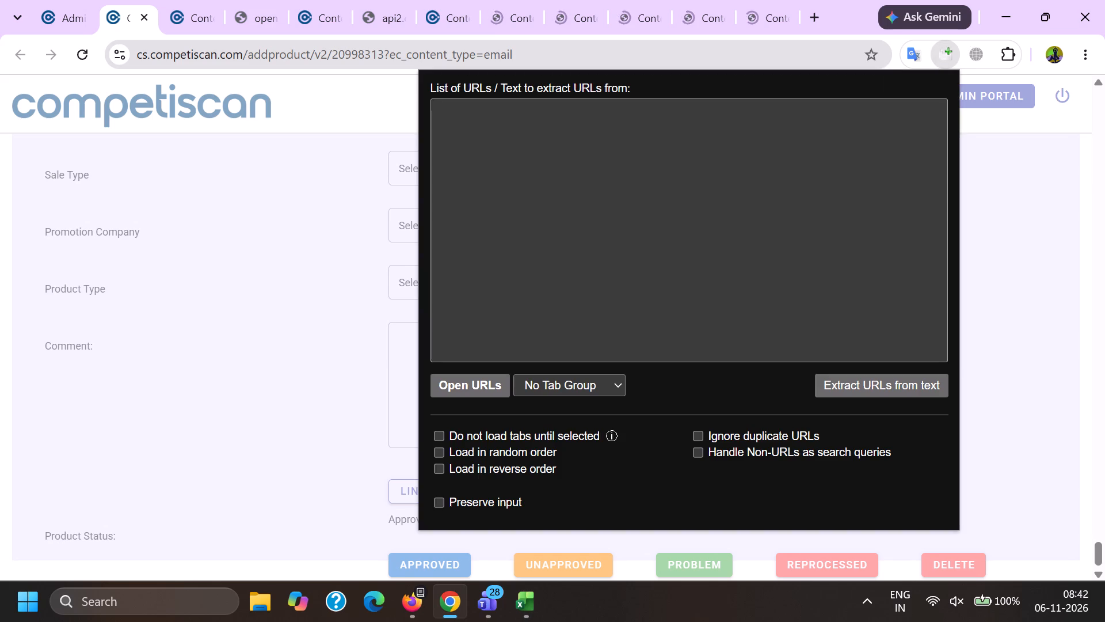
click(782, 176)
key(ctrl+v)
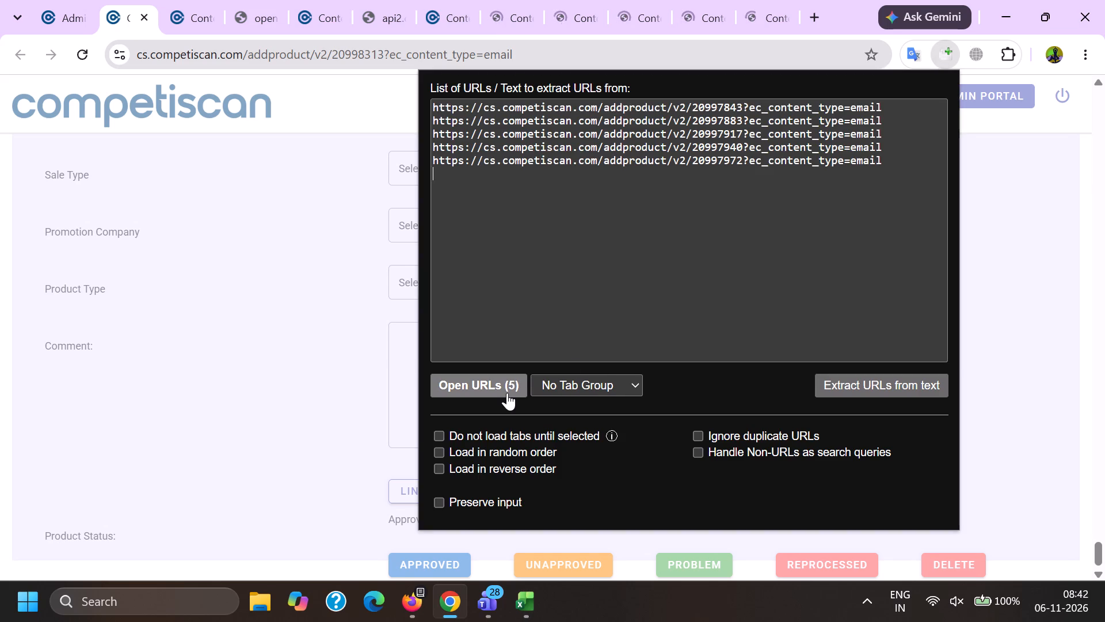
click(507, 393)
click(311, 350)
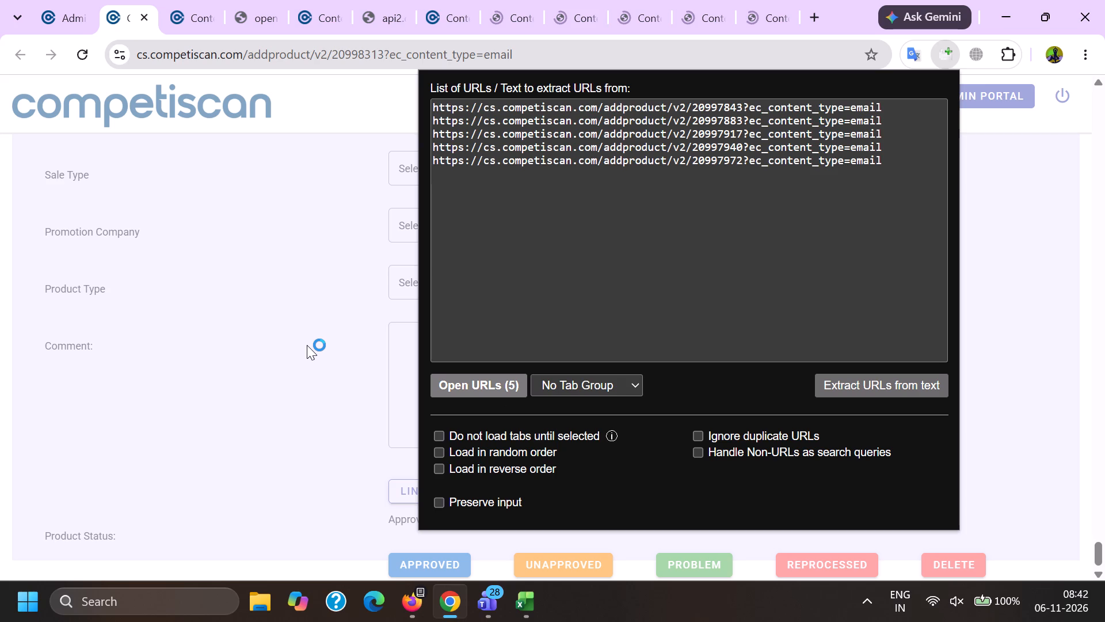
Review record 20998485 against its PDF, examining its sign-on incentives and payment card reward and pricing details, and close both.
click(132, 0)
click(183, 0)
click(133, 0)
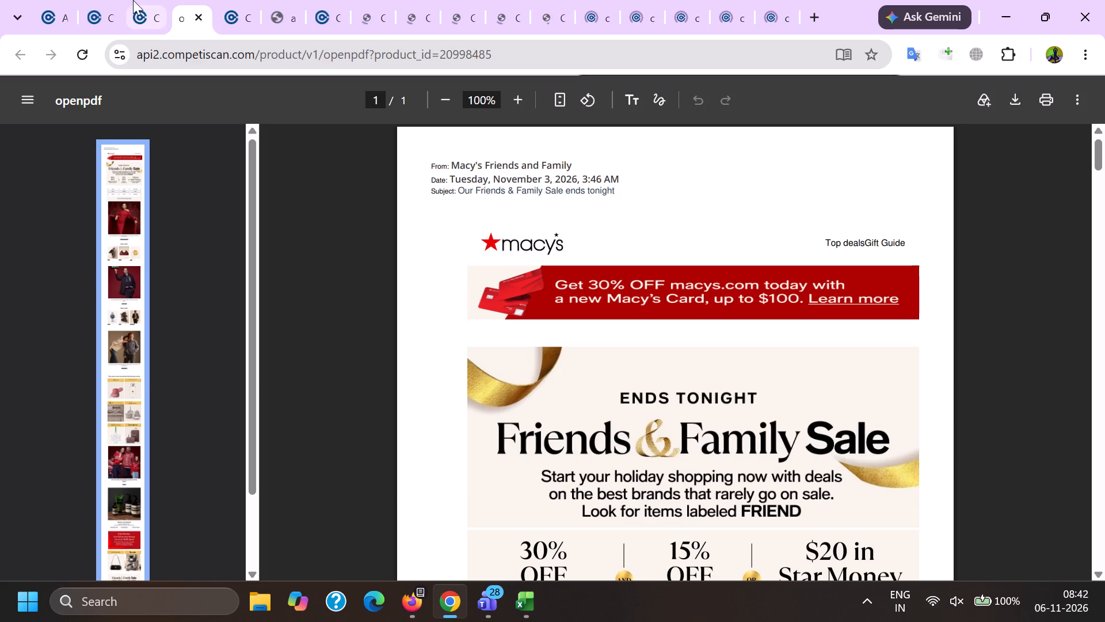
scroll(460, 271, down, 7)
scroll(619, 317, down, 4)
scroll(668, 332, down, 2)
drag(669, 342, 149, 160)
scroll(338, 192, down, 6)
scroll(338, 195, up, 5)
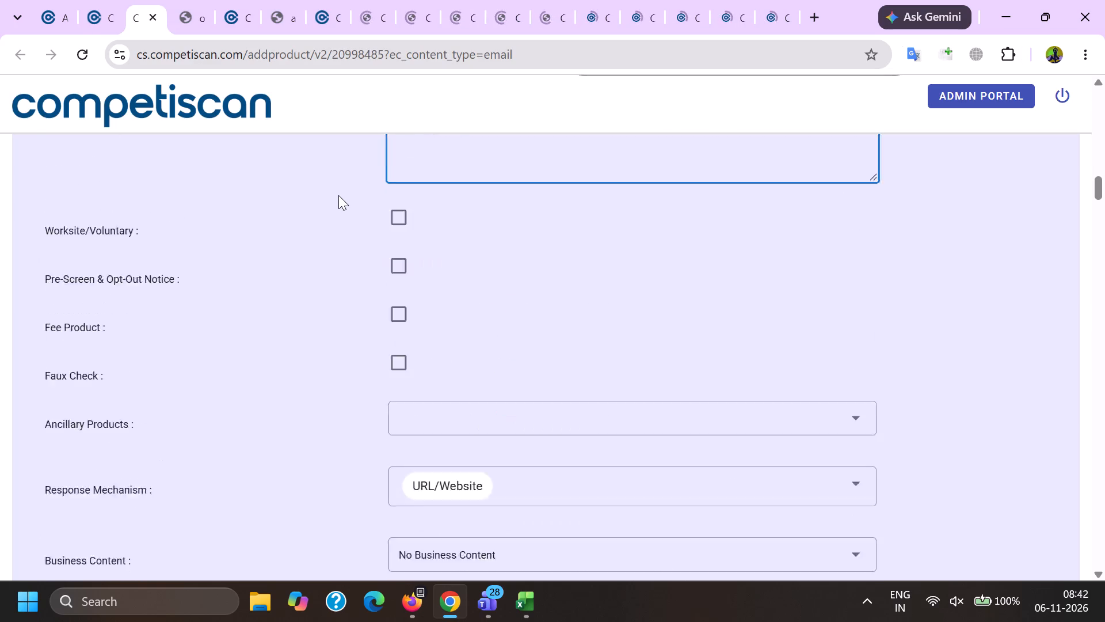
scroll(338, 195, down, 13)
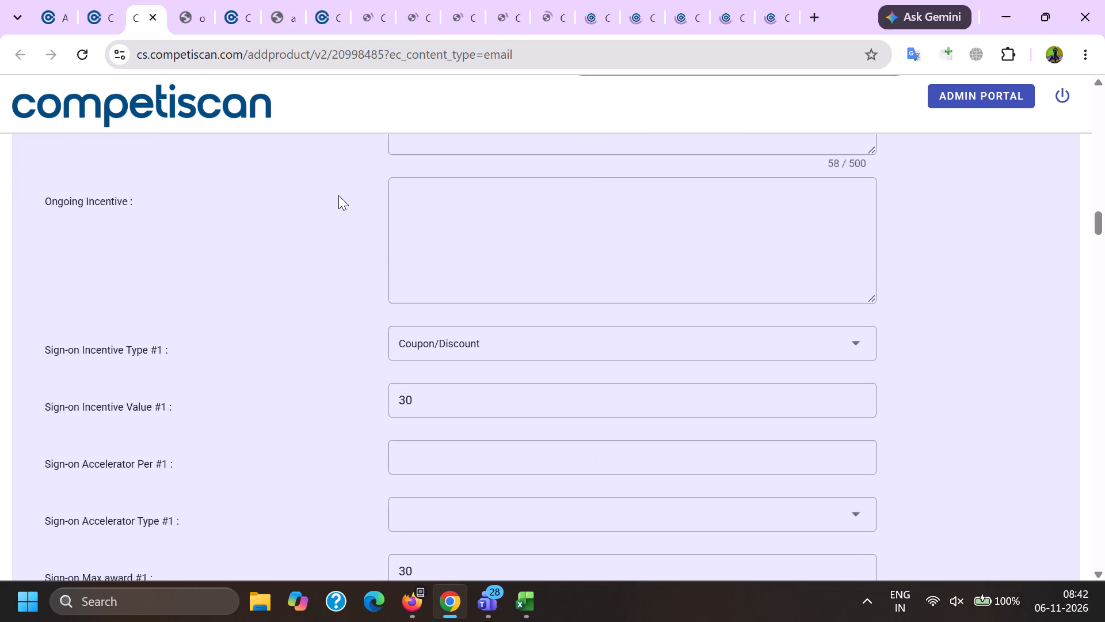
scroll(338, 195, down, 14)
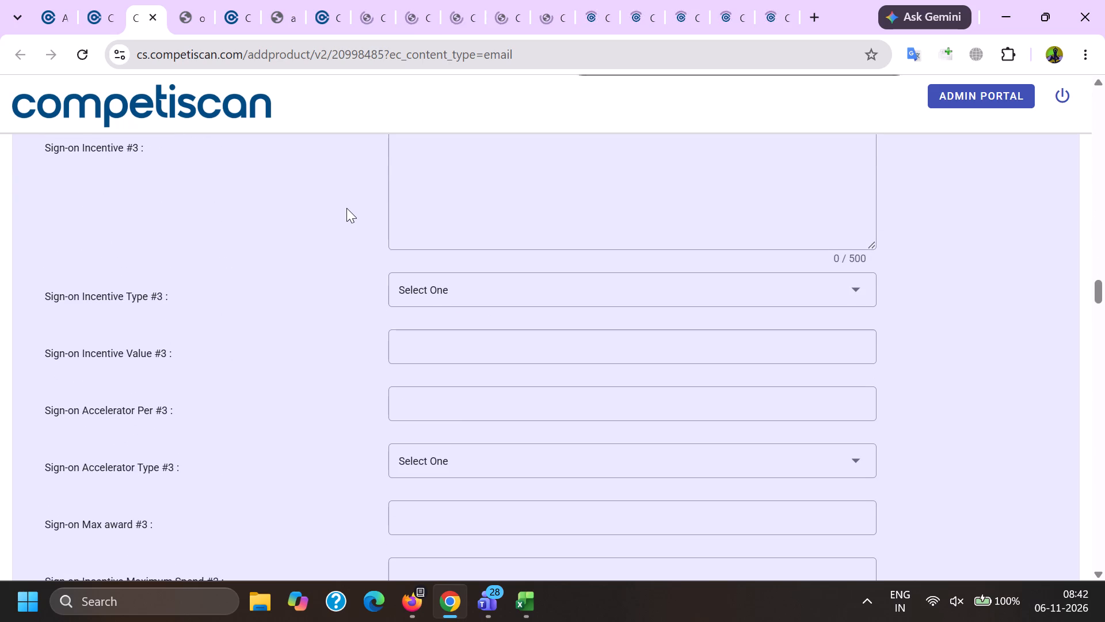
scroll(346, 208, down, 12)
scroll(350, 208, up, 2)
click(337, 234)
scroll(333, 257, down, 3)
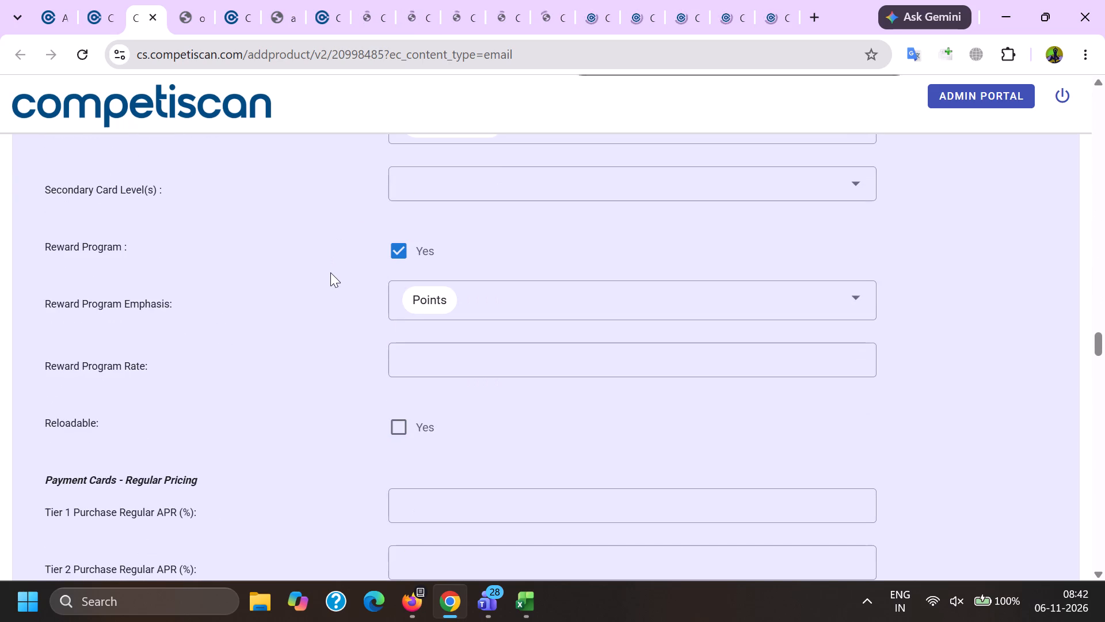
click(330, 272)
key(End)
scroll(330, 273, up, 6)
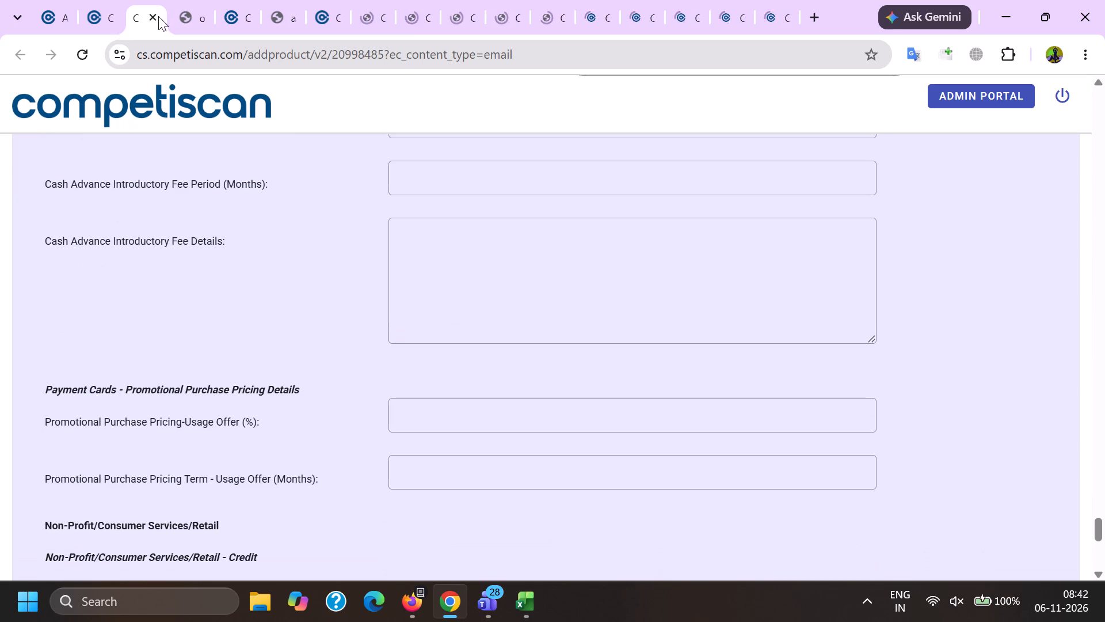
double_click(155, 16)
click(212, 0)
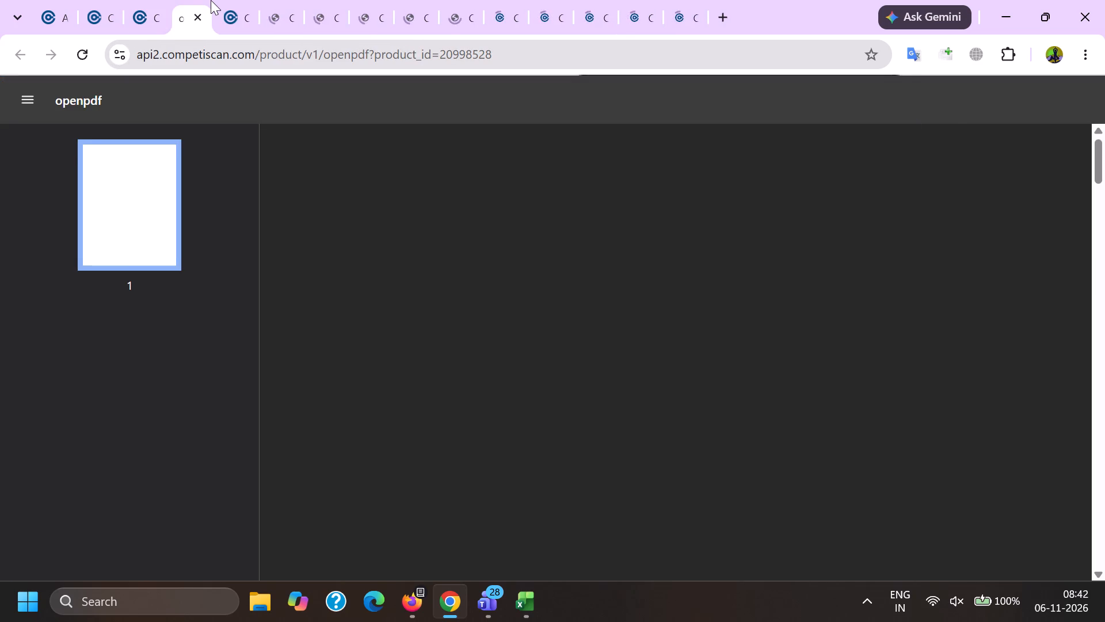
drag(1104, 178, 1079, 621)
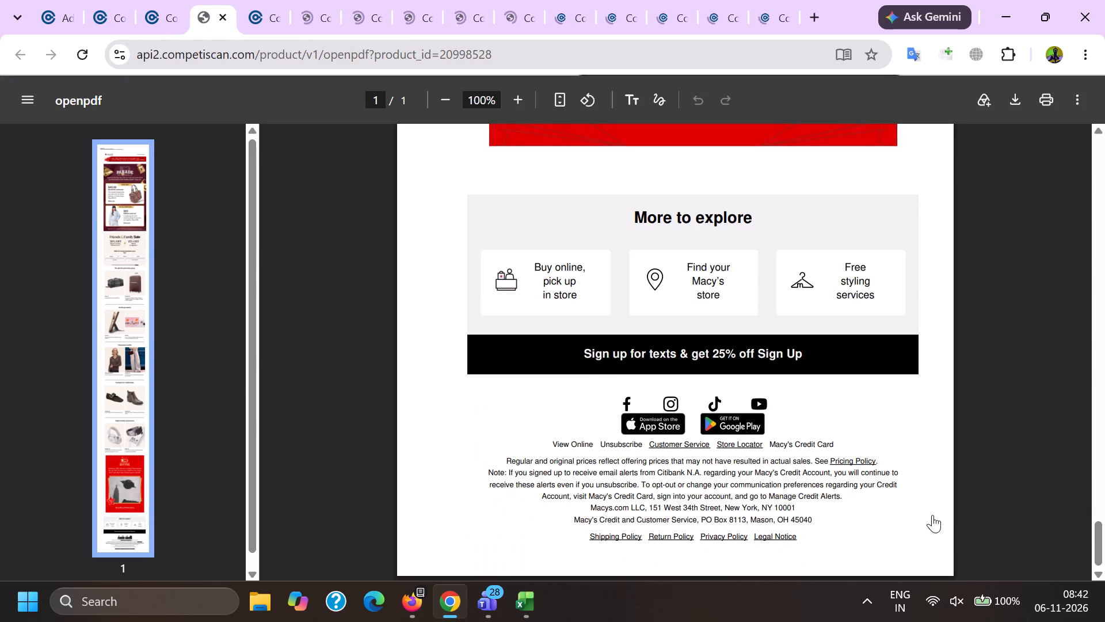
click(162, 0)
scroll(425, 193, down, 8)
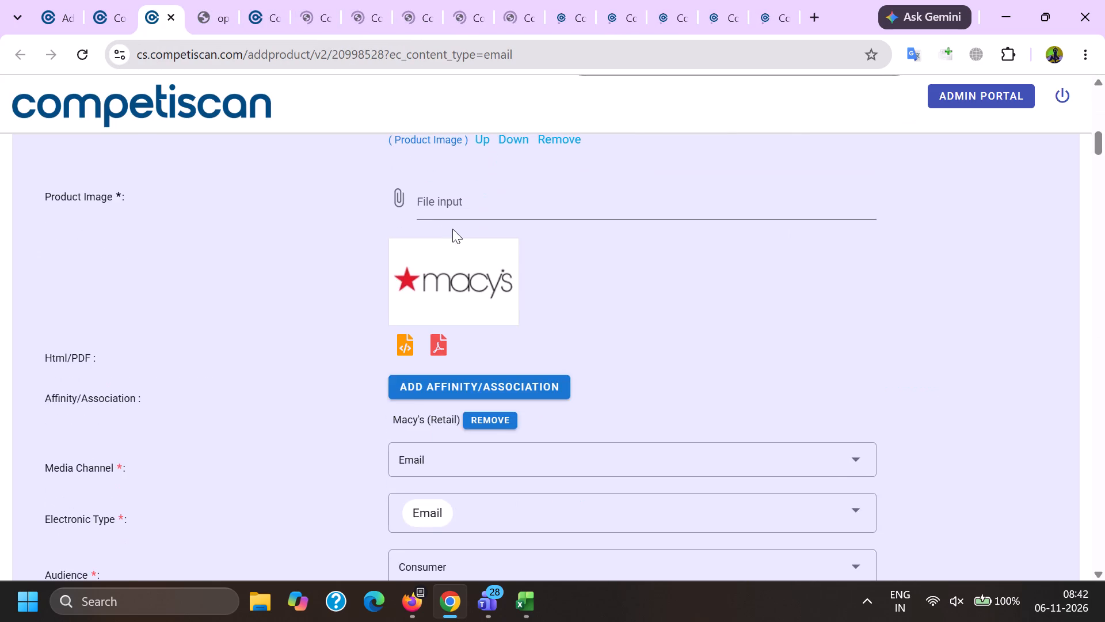
scroll(575, 268, down, 4)
drag(722, 500, 336, 374)
scroll(350, 378, down, 20)
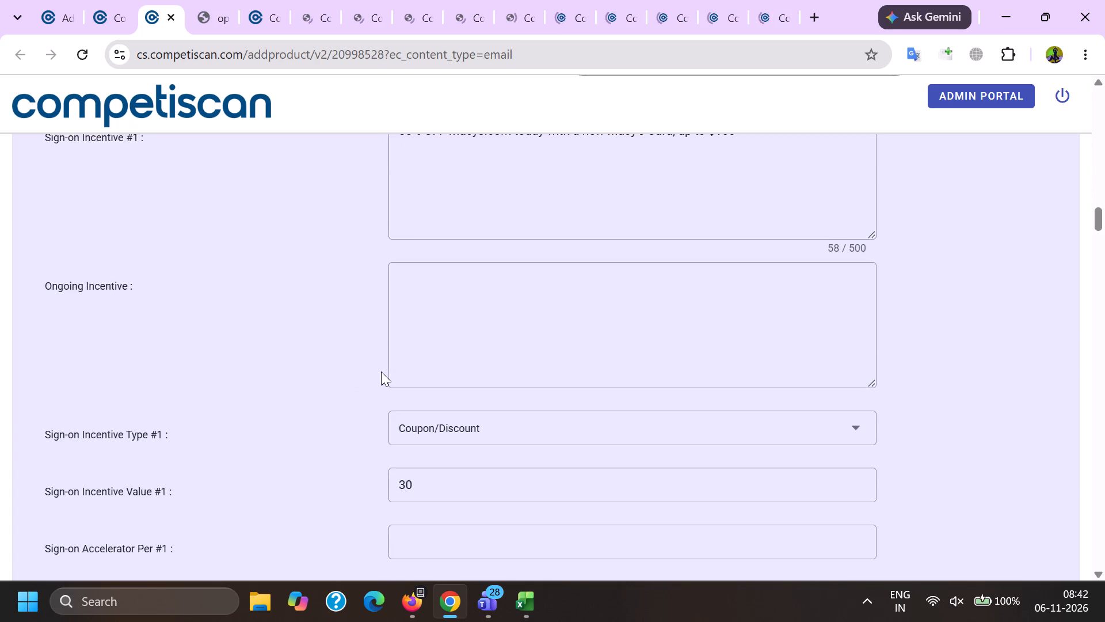
scroll(381, 371, down, 20)
scroll(381, 371, down, 4)
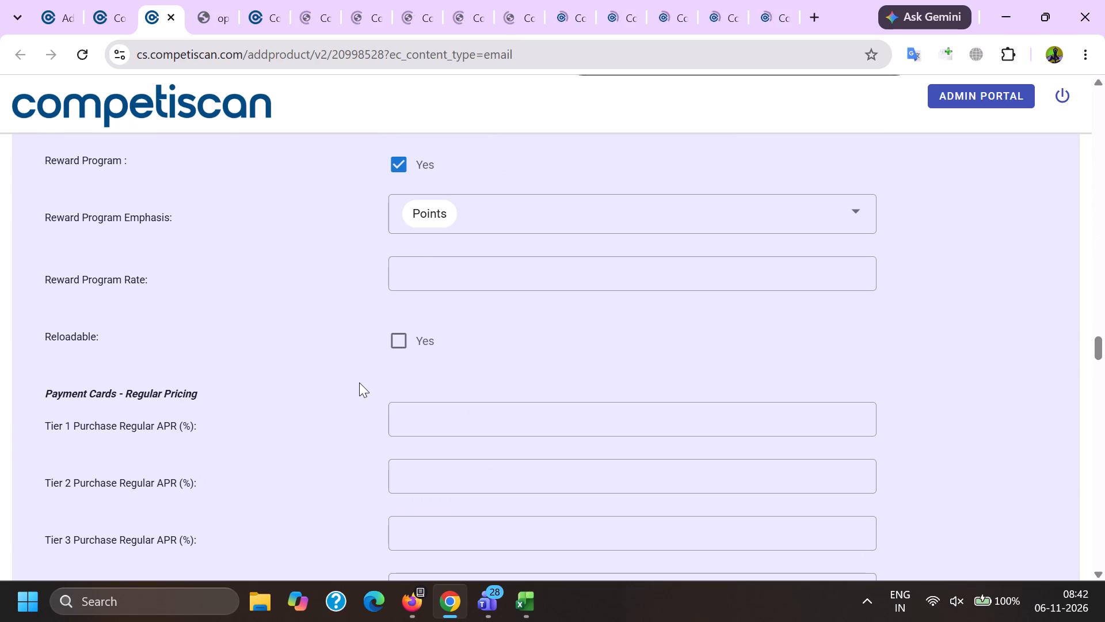
click(359, 382)
key(End)
scroll(359, 382, up, 6)
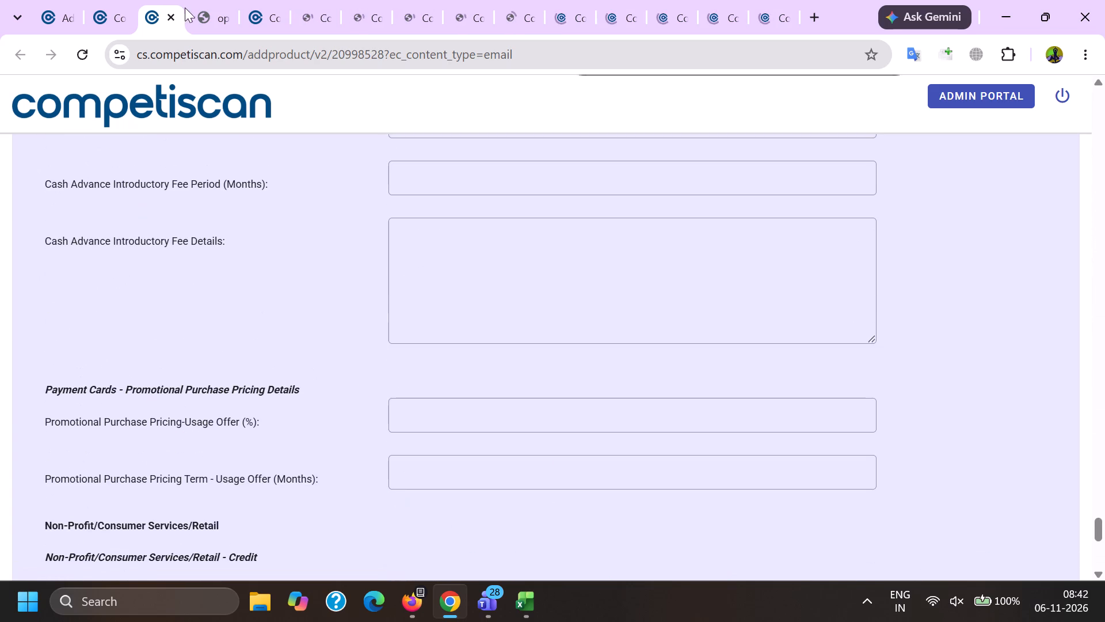
double_click(176, 17)
Close the approved record 20998313 and the West Elm record 20990910.
click(107, 9)
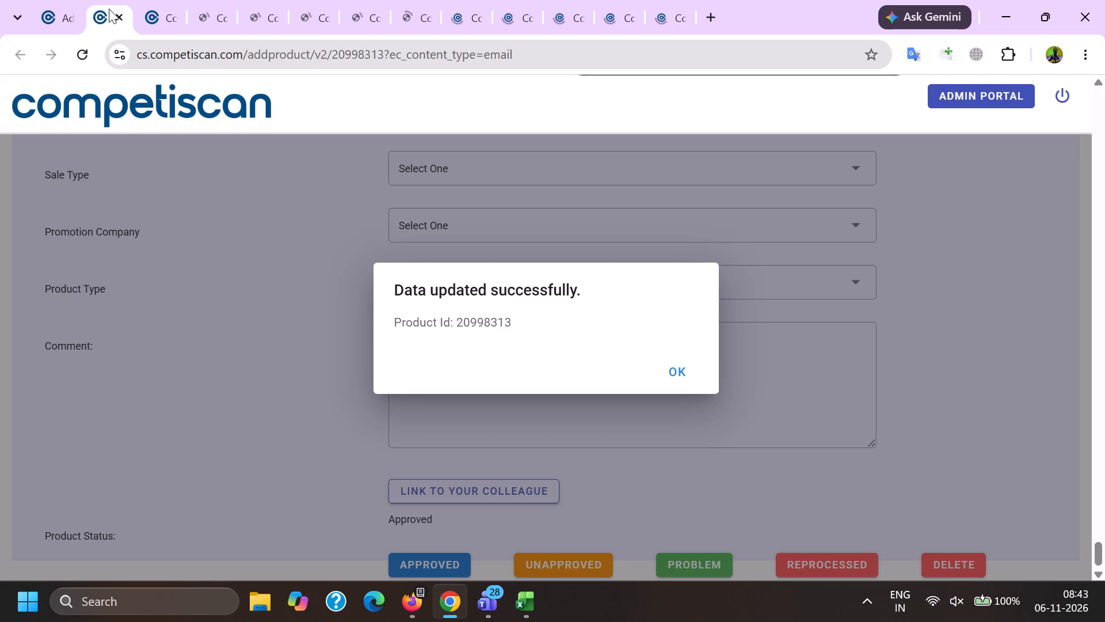
click(116, 25)
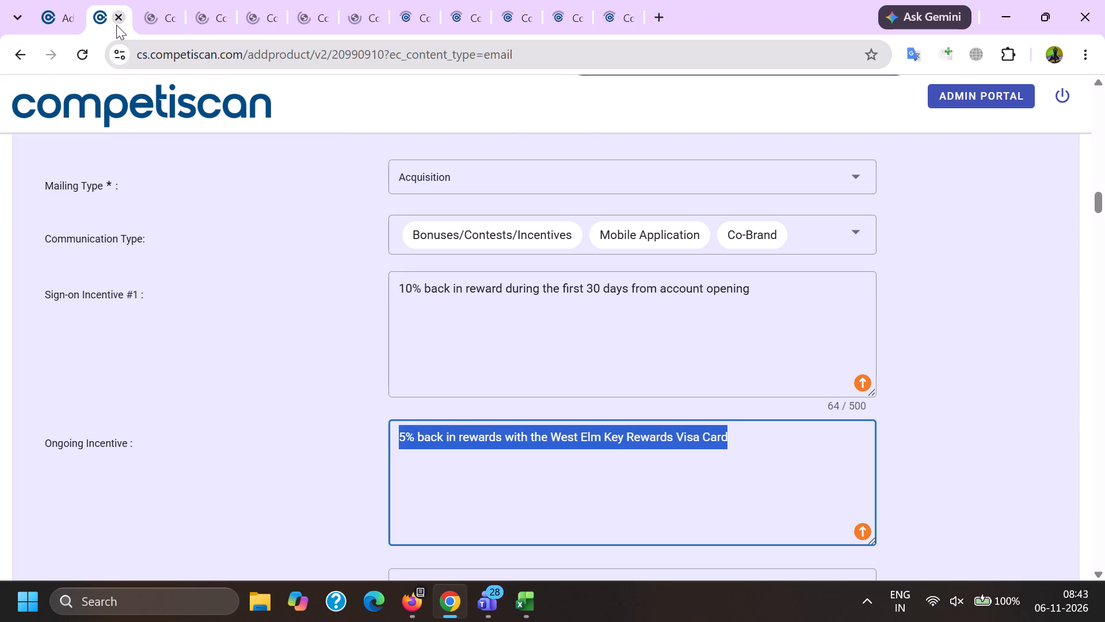
click(159, 0)
click(122, 0)
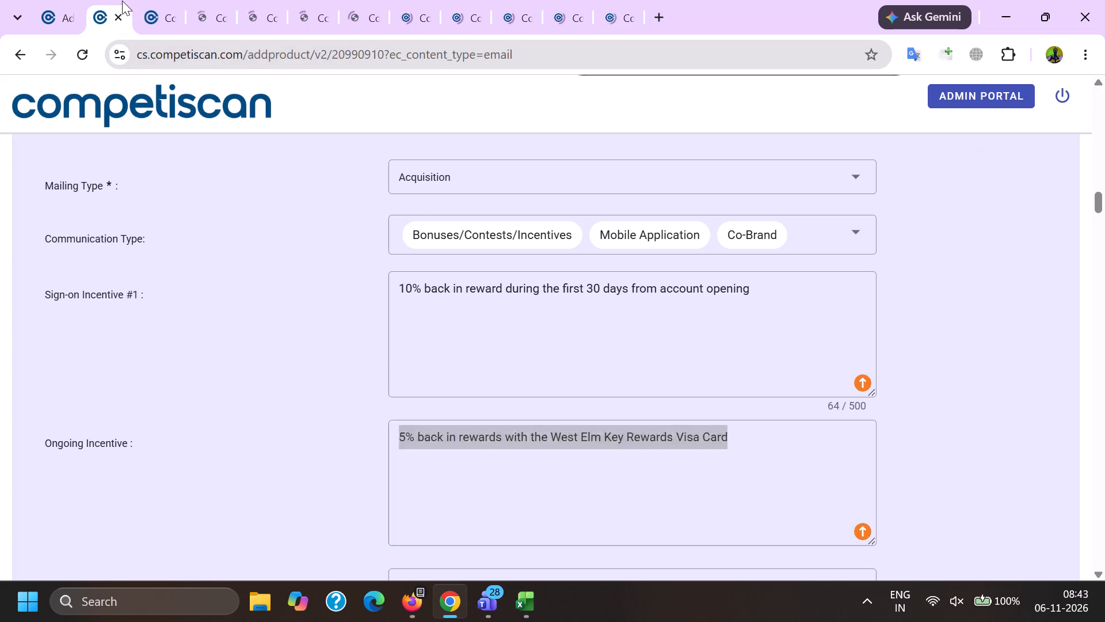
click(121, 24)
Open the current product PDFs of records 20998575 and 20998646 in separate tabs.
scroll(515, 274, down, 6)
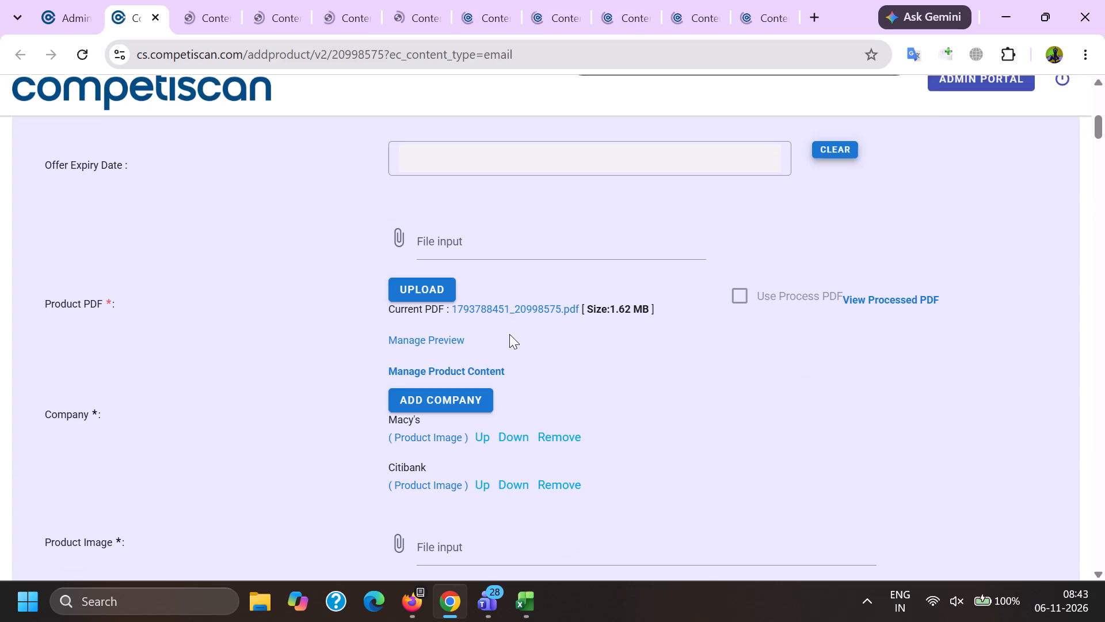
key(ctrl+Tab)
ctrl+click(495, 306)
click(157, 0)
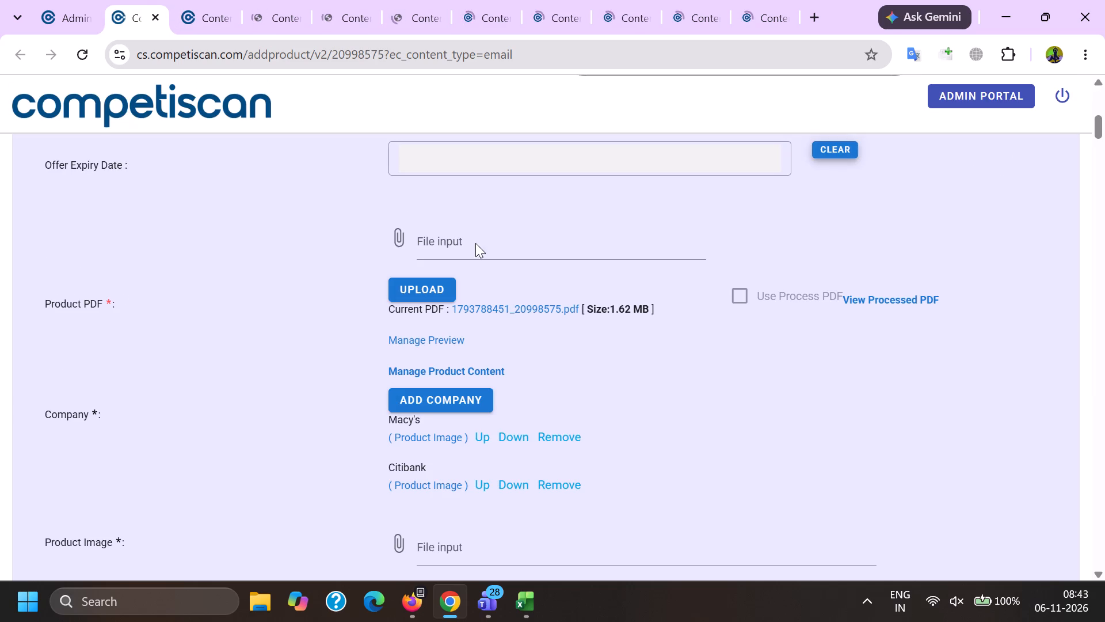
ctrl+click(487, 308)
key(ctrl+Tab)
key(ctrl+Tab)
scroll(487, 306, down, 5)
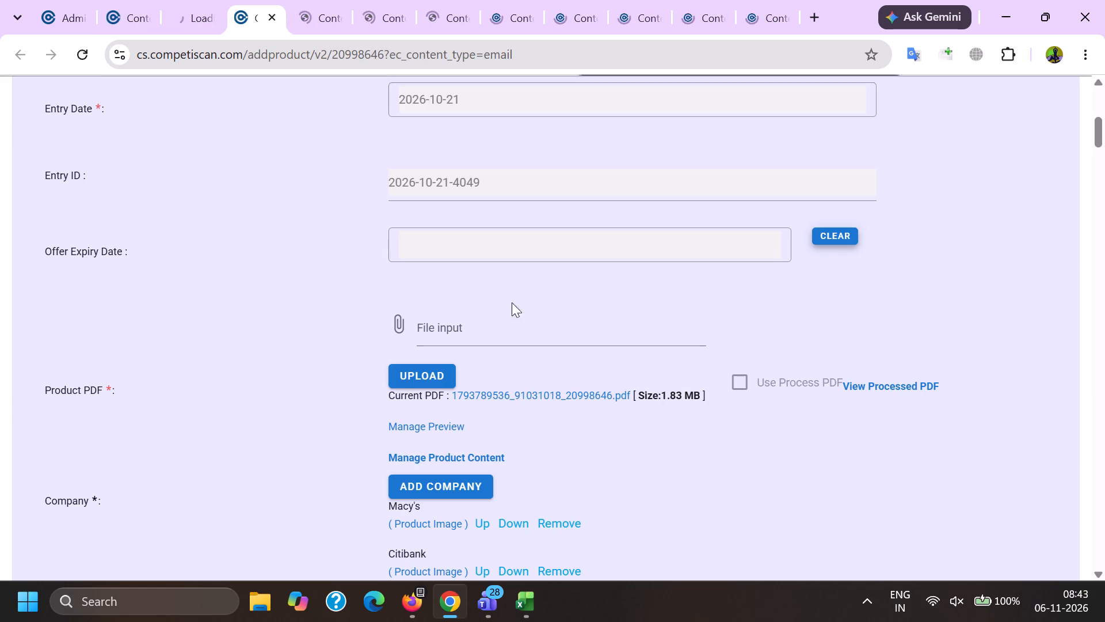
ctrl+click(517, 388)
ctrl+click(517, 393)
Open the current product PDFs of records 20998690, 20998724 and 20998780 in separate tabs.
key(ctrl+Tab)
key(ctrl+Tab)
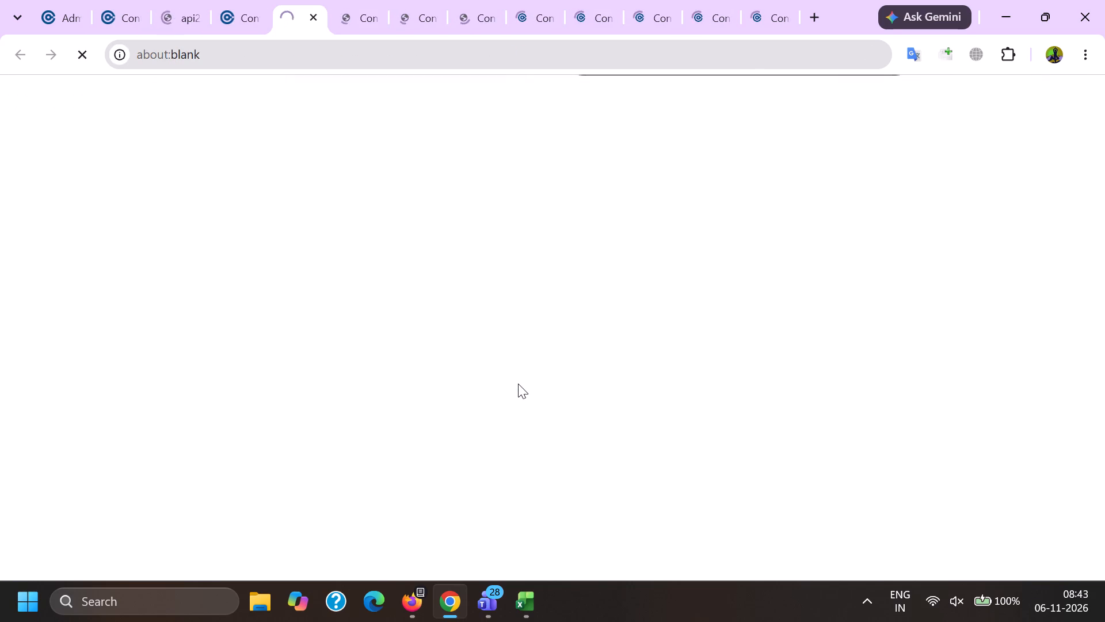
scroll(510, 378, down, 5)
ctrl+click(510, 387)
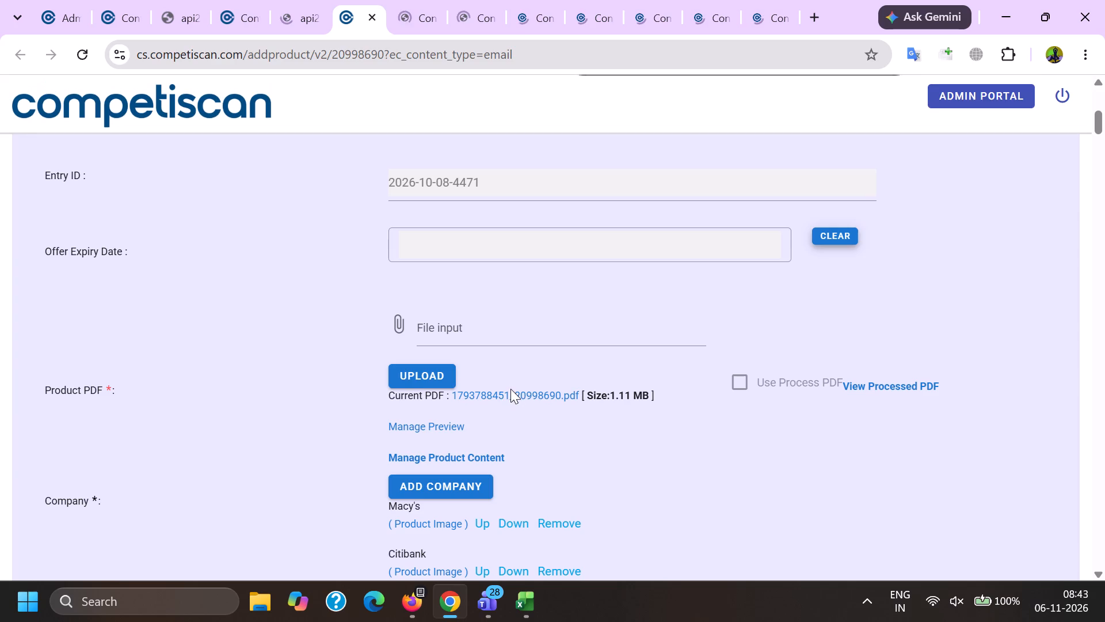
ctrl+click(510, 393)
key(ctrl+Tab)
key(ctrl+Tab)
scroll(519, 350, down, 5)
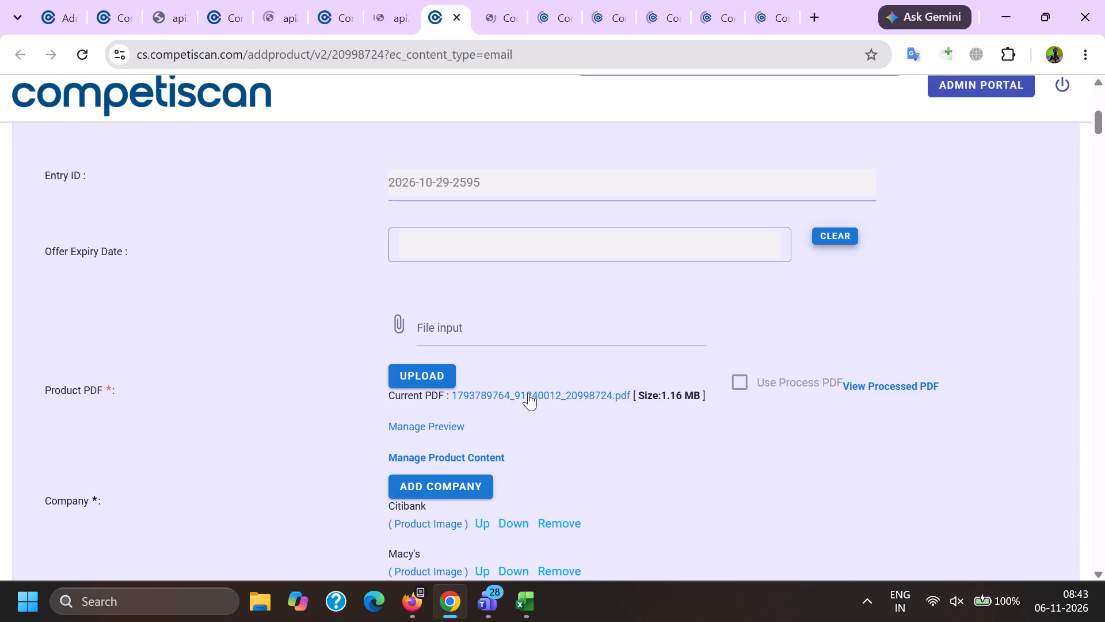
ctrl+click(528, 393)
key(ctrl+Tab)
key(ctrl+Tab)
scroll(528, 386, down, 4)
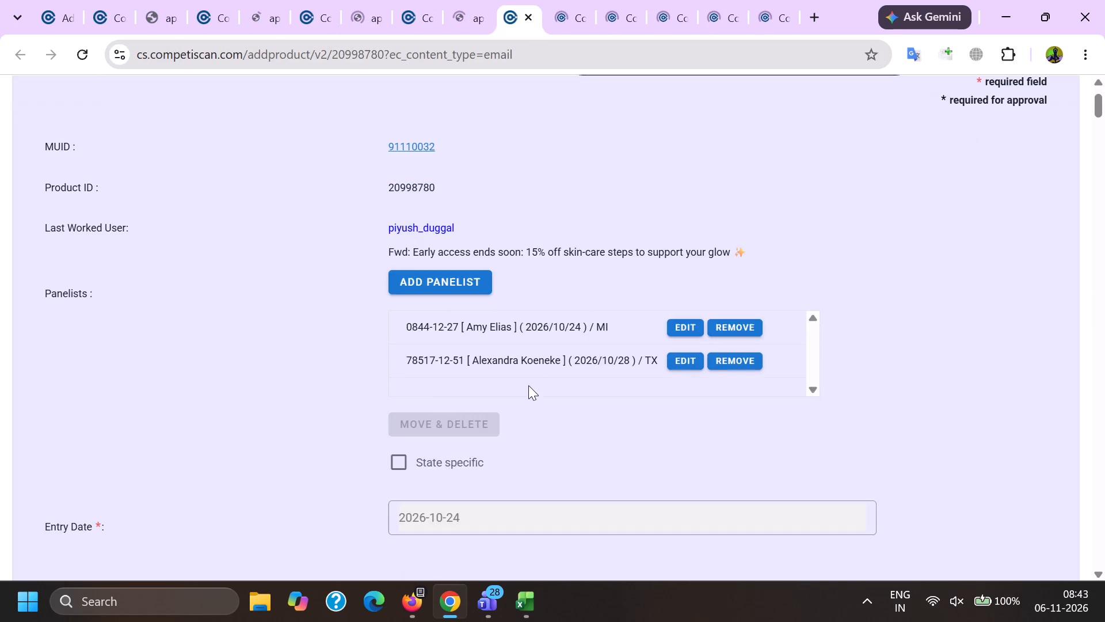
scroll(528, 385, down, 4)
scroll(529, 384, up, 3)
ctrl+click(529, 396)
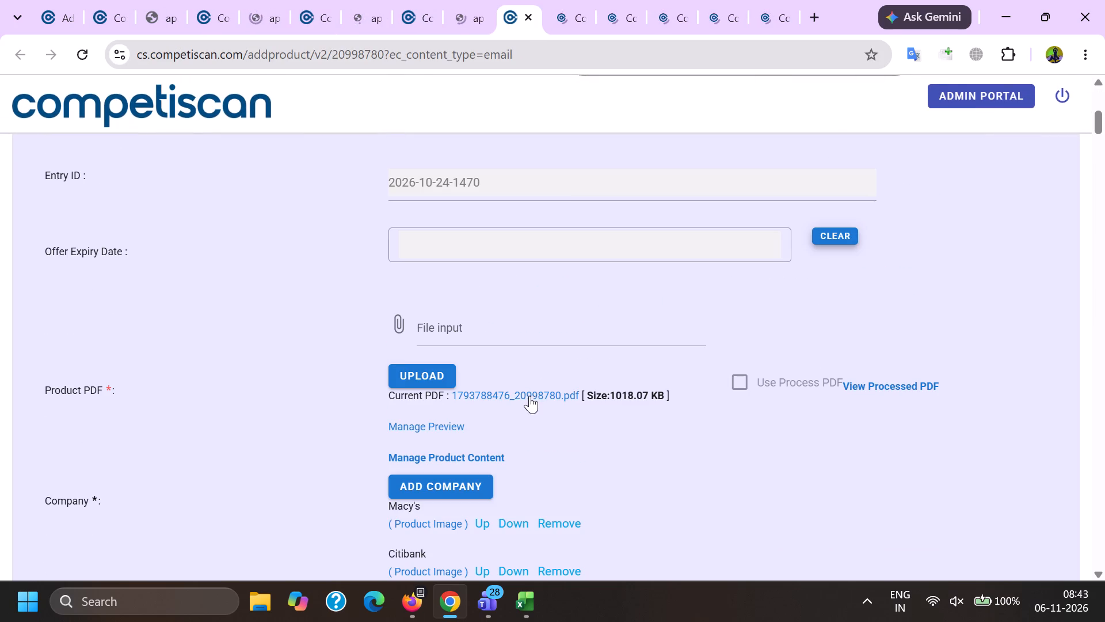
Review the West Elm record 20997843, examining its headline, incentives and loan pricing details, and close it.
key(ctrl+Tab)
key(ctrl+Tab)
scroll(530, 363, down, 8)
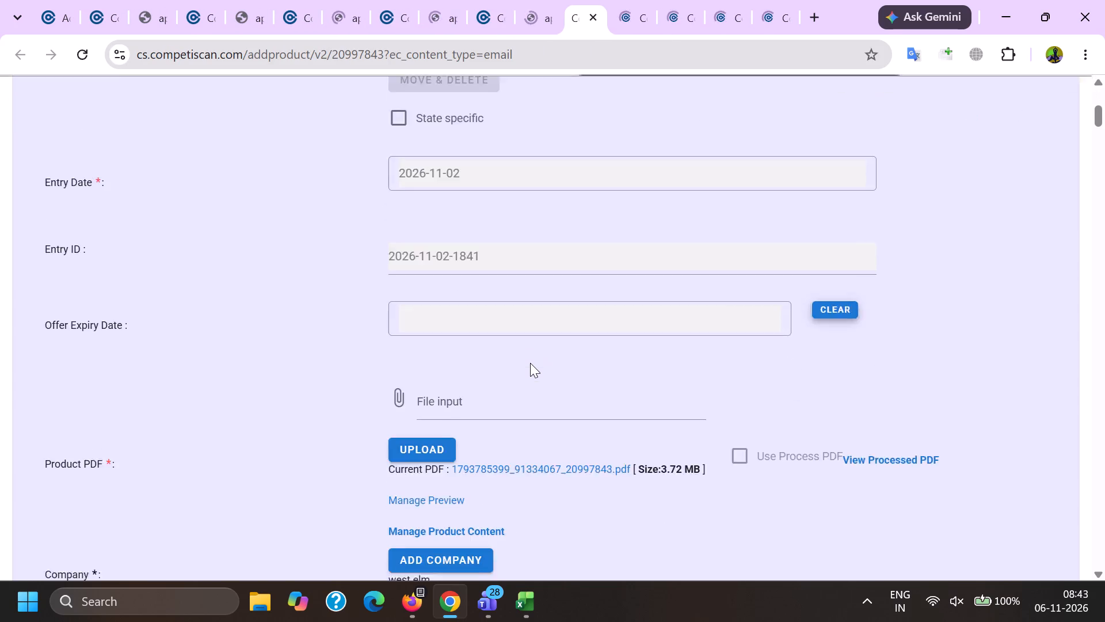
scroll(536, 363, down, 8)
scroll(637, 291, down, 4)
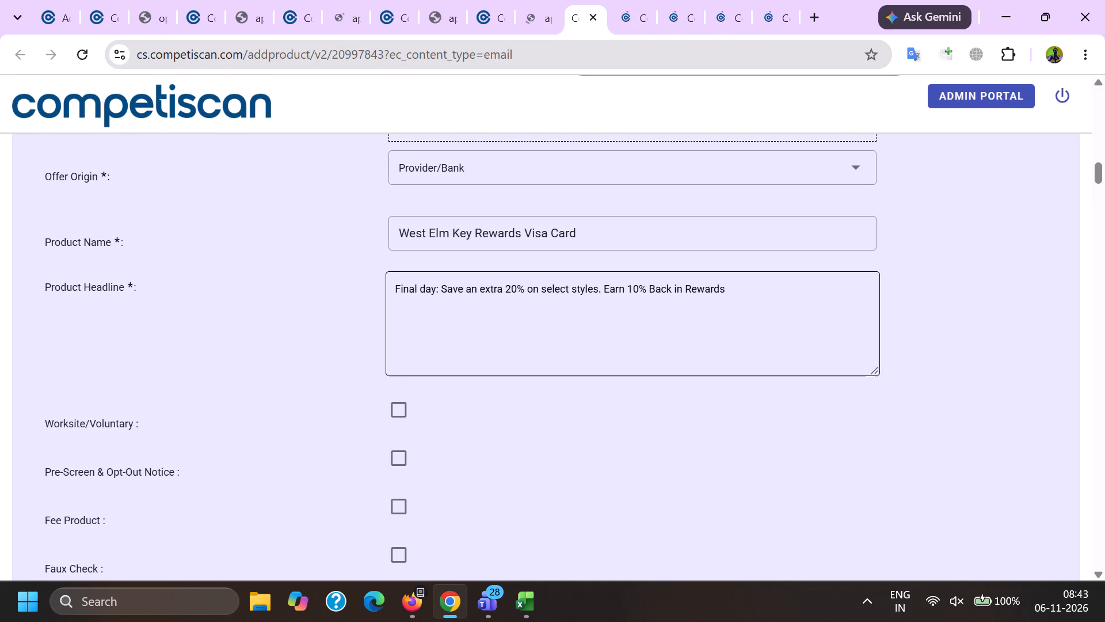
drag(757, 301, 99, 188)
scroll(425, 319, down, 14)
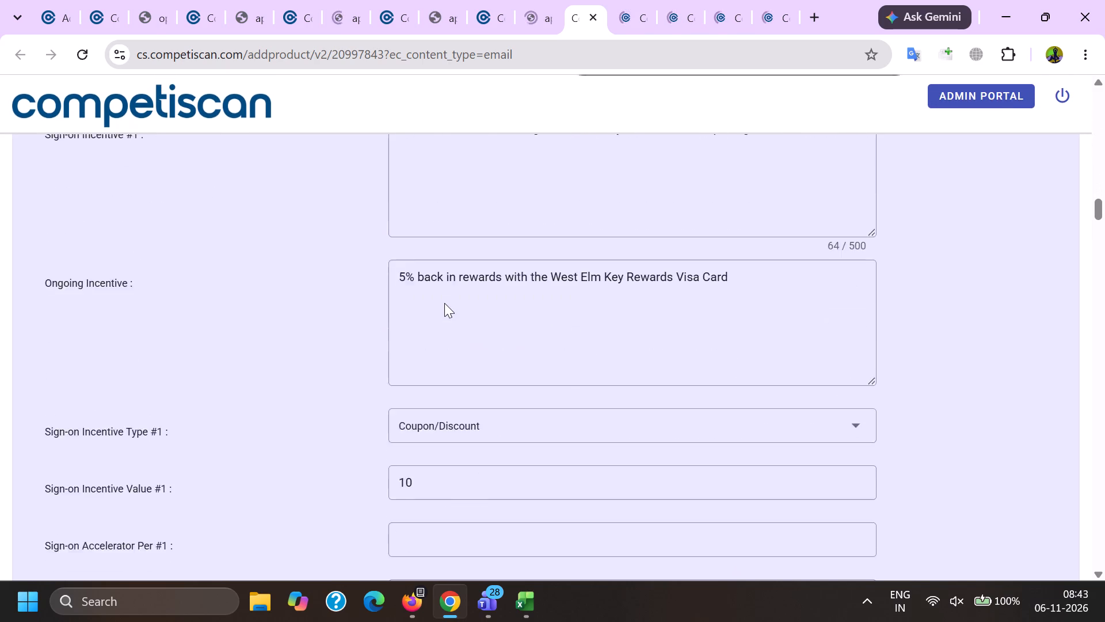
scroll(444, 303, down, 20)
scroll(444, 303, down, 10)
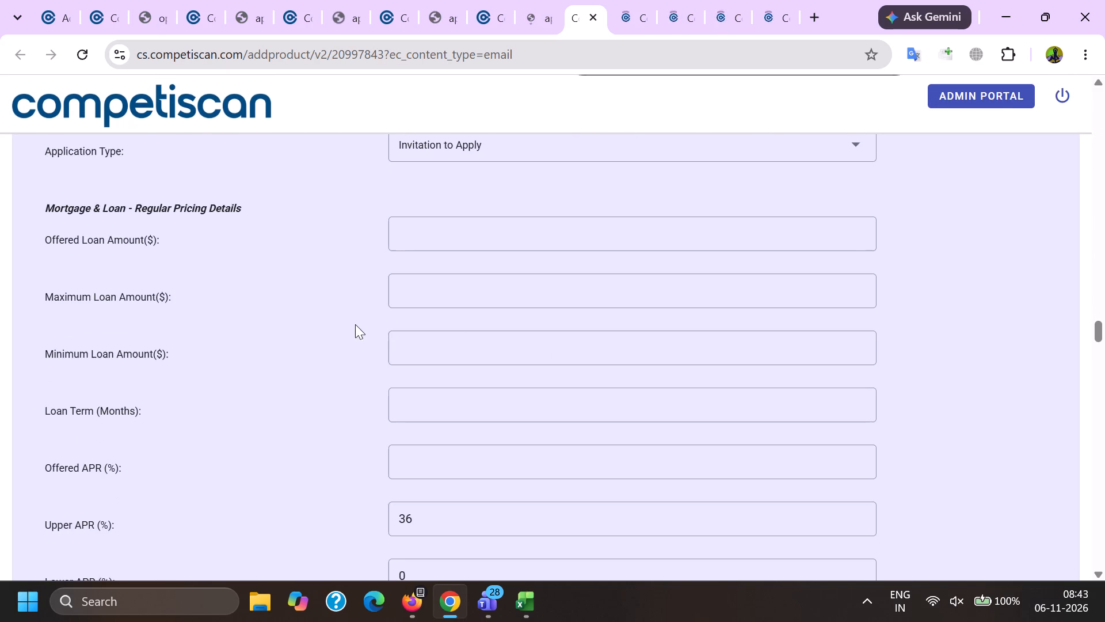
click(335, 326)
scroll(334, 333, down, 11)
click(317, 351)
key(End)
scroll(317, 351, up, 6)
click(593, 17)
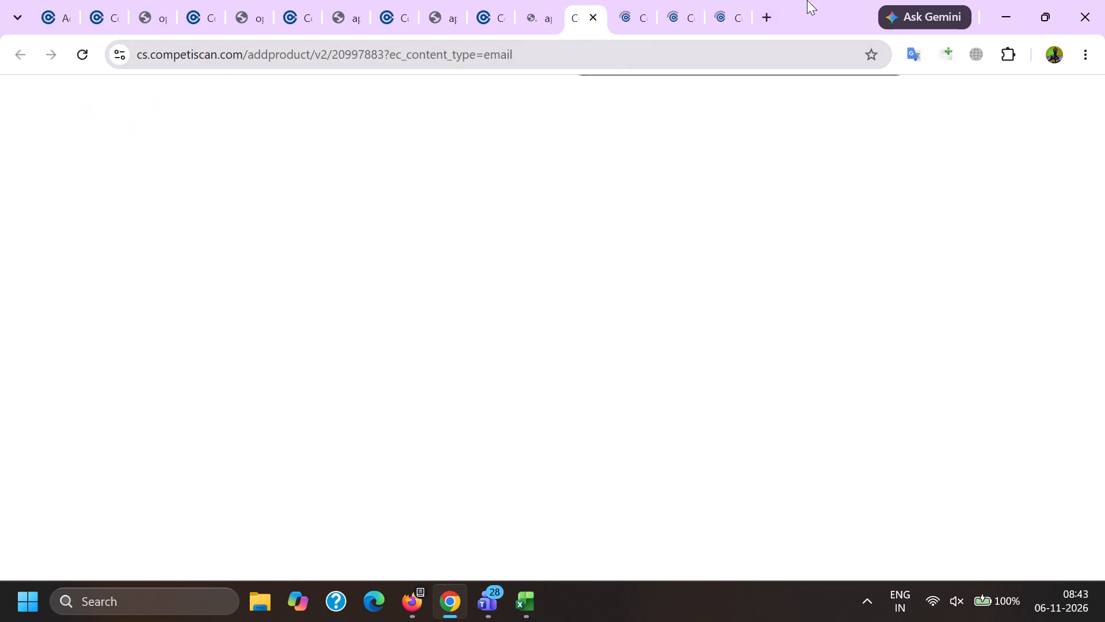
Open the bookmarked workbook Resample format.xlsx in a new tab.
click(771, 15)
click(966, 83)
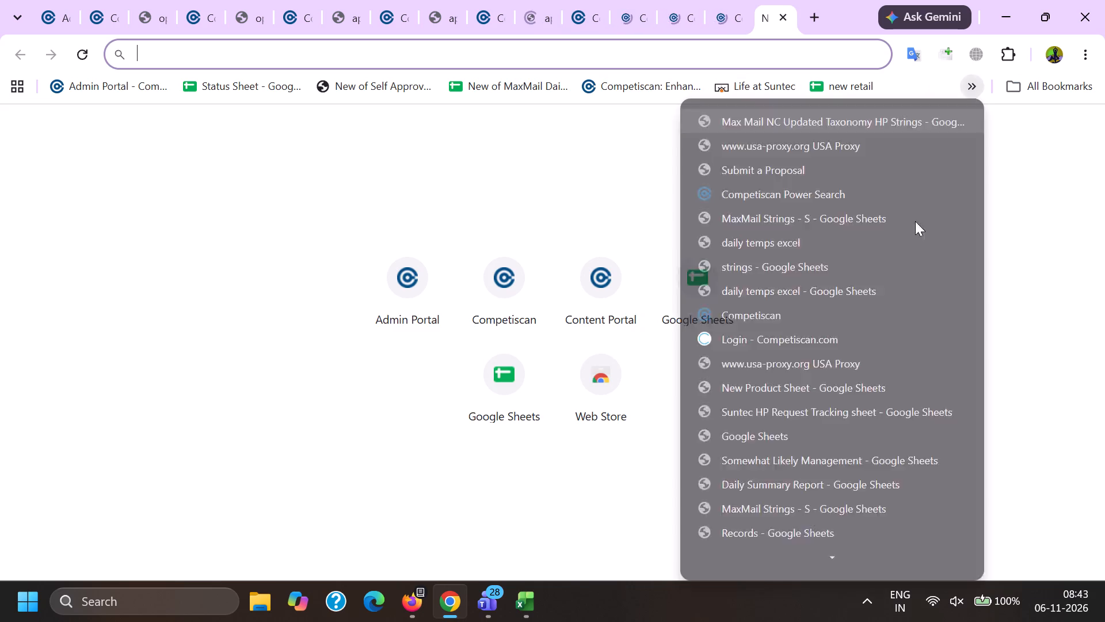
scroll(904, 251, down, 4)
scroll(878, 299, down, 9)
click(752, 541)
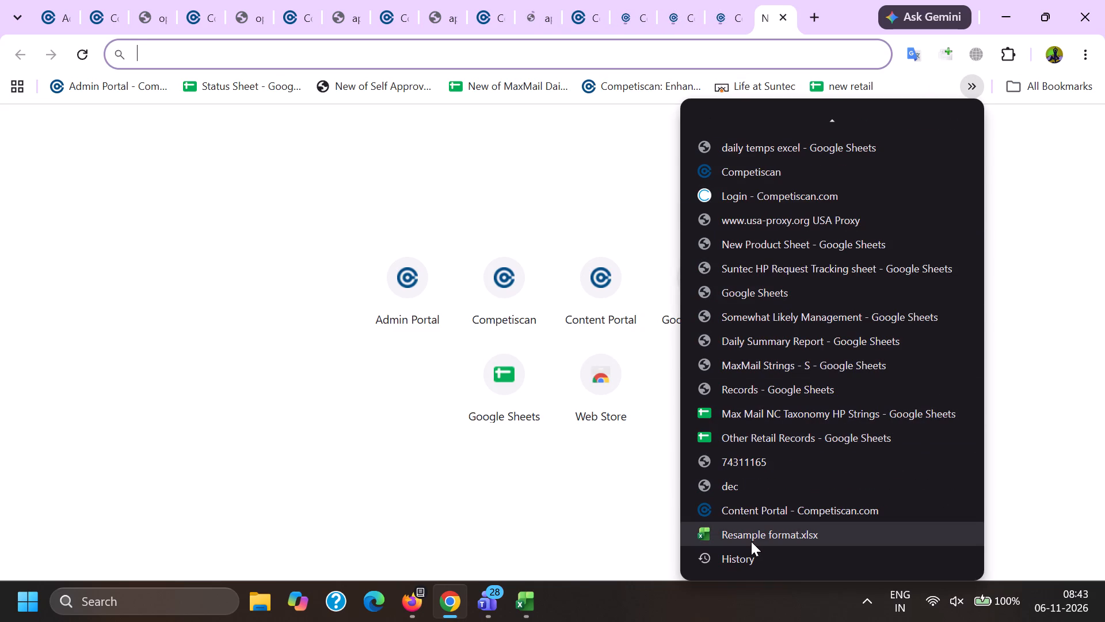
Review record 20998575 against its PDF, examining its categories, headline, sign-on incentive and payment card details, and close both.
click(151, 0)
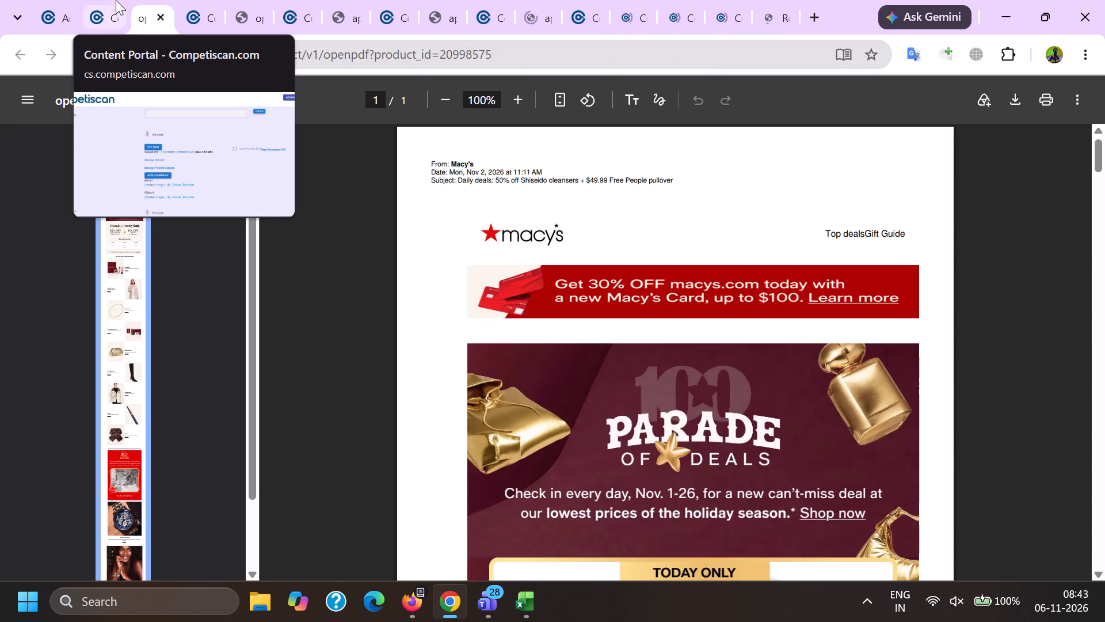
click(116, 0)
scroll(570, 337, down, 7)
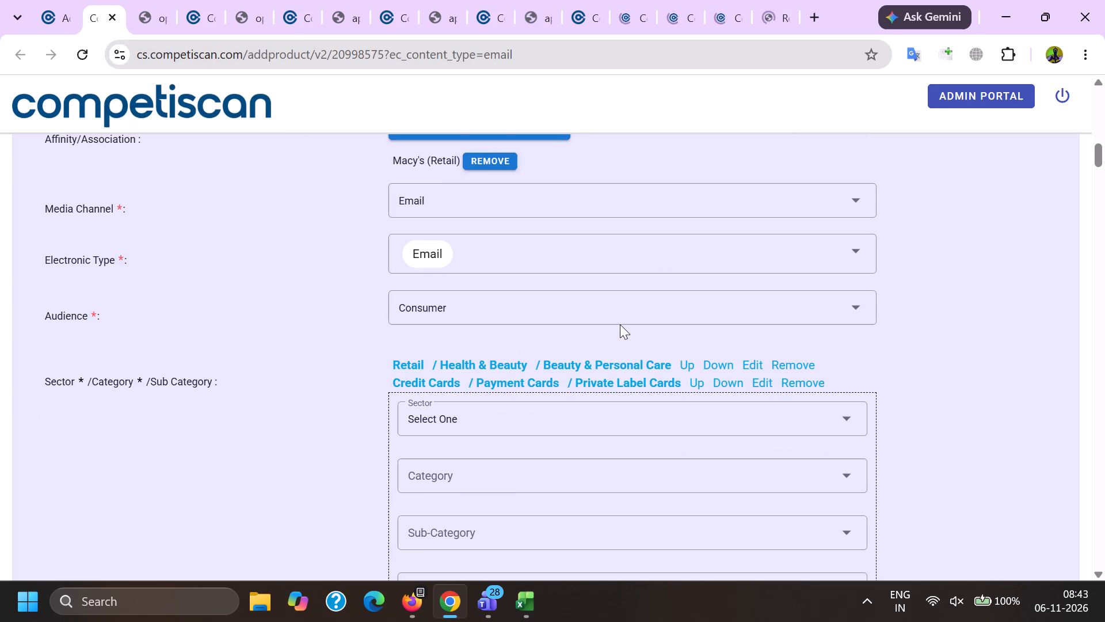
scroll(620, 324, down, 5)
drag(712, 433, 250, 289)
scroll(250, 289, down, 9)
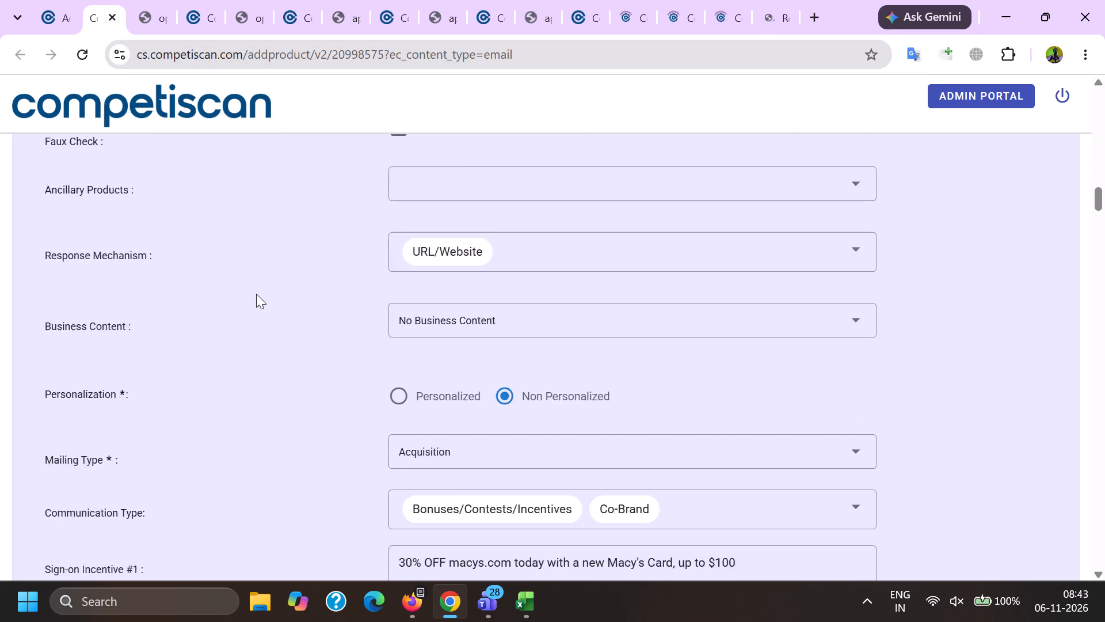
scroll(256, 294, down, 20)
scroll(256, 294, down, 10)
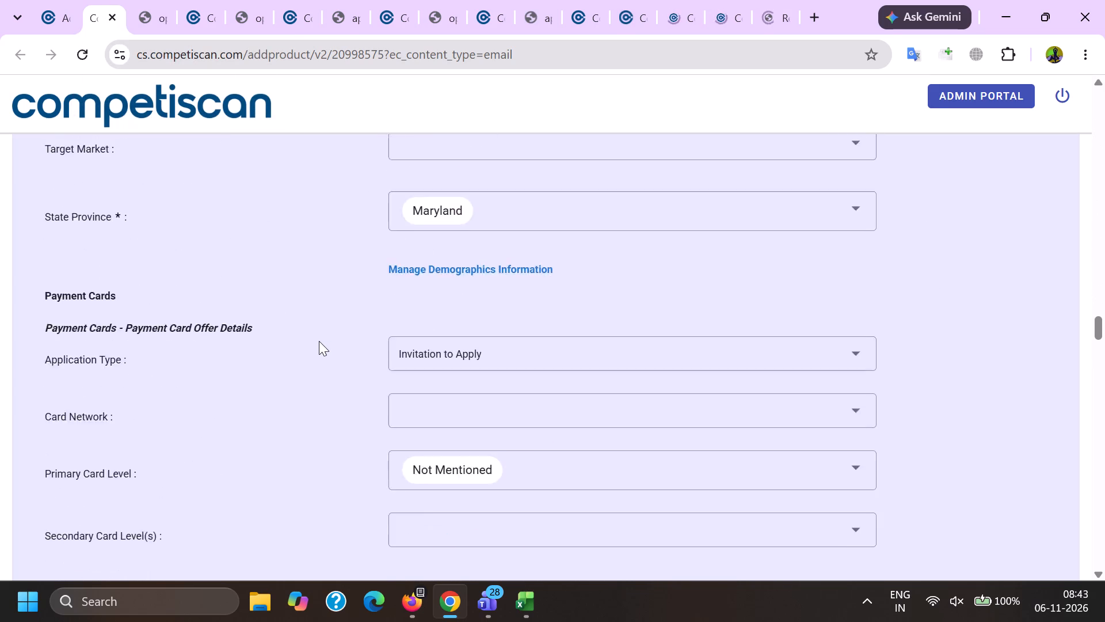
scroll(319, 341, down, 3)
click(319, 341)
key(End)
scroll(319, 341, up, 7)
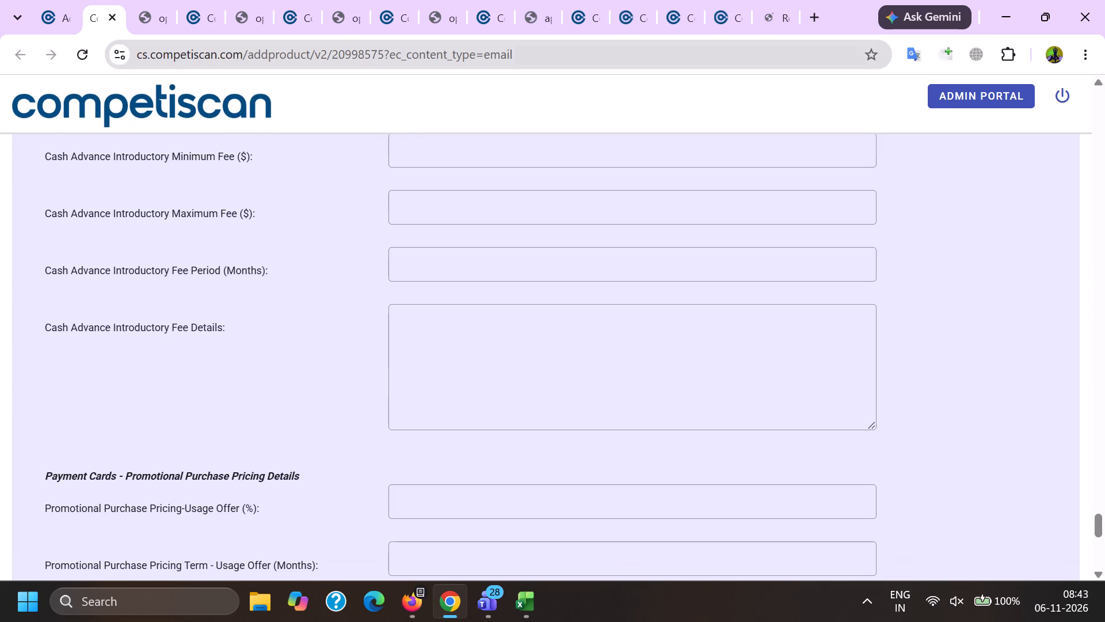
double_click(116, 22)
Review record 20998646 against its PDF, enlarging the product headline field and examining its payment card reward details, and close both.
click(158, 0)
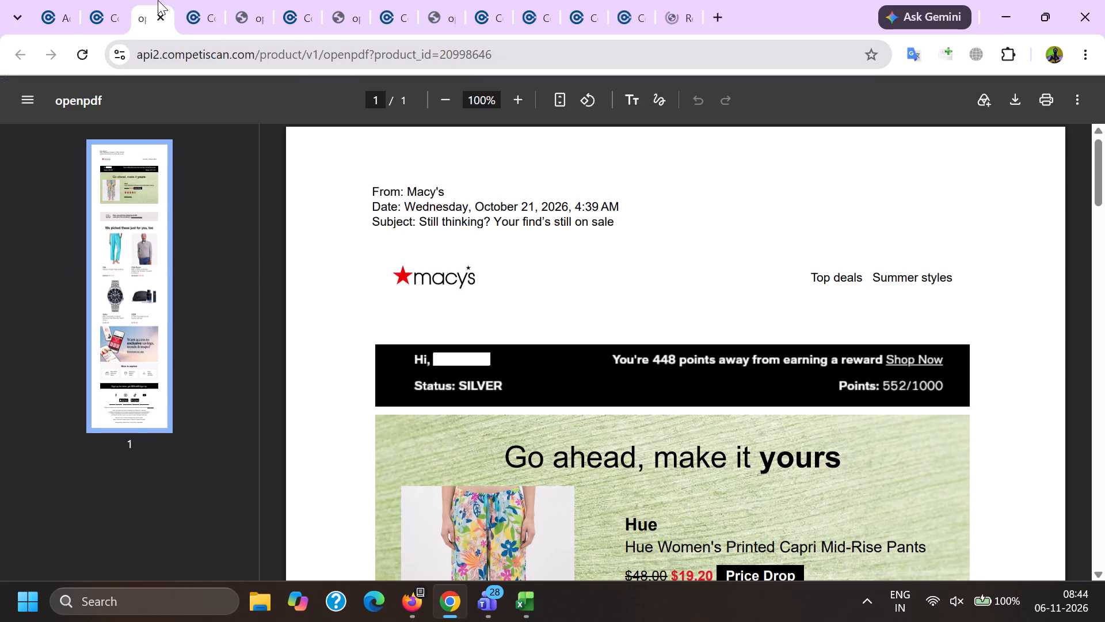
drag(1104, 189, 1104, 192)
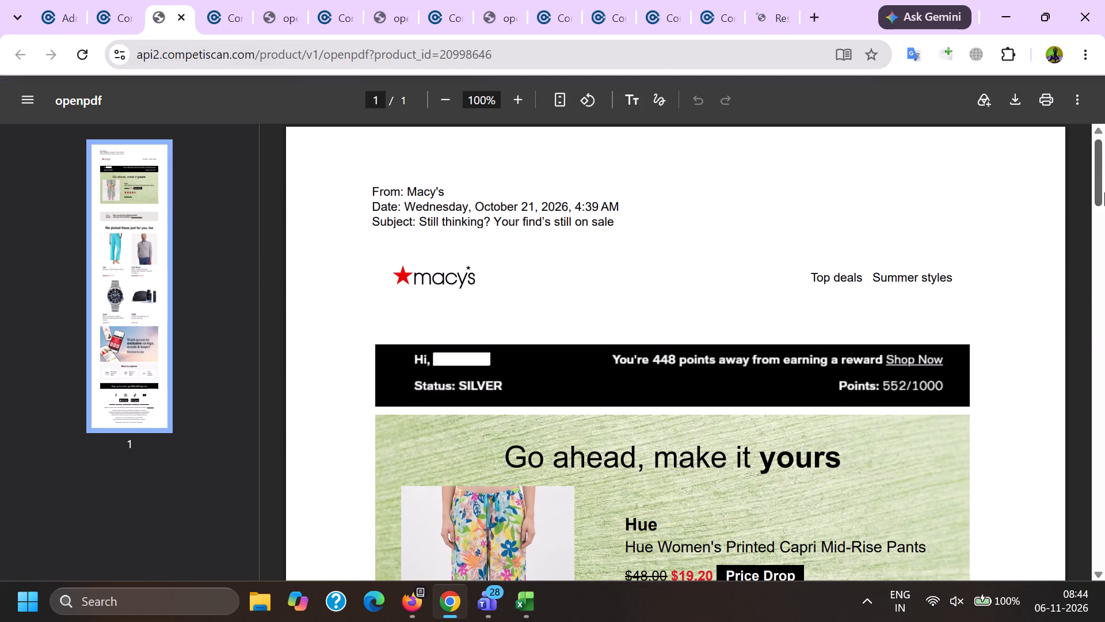
drag(1104, 192, 1047, 481)
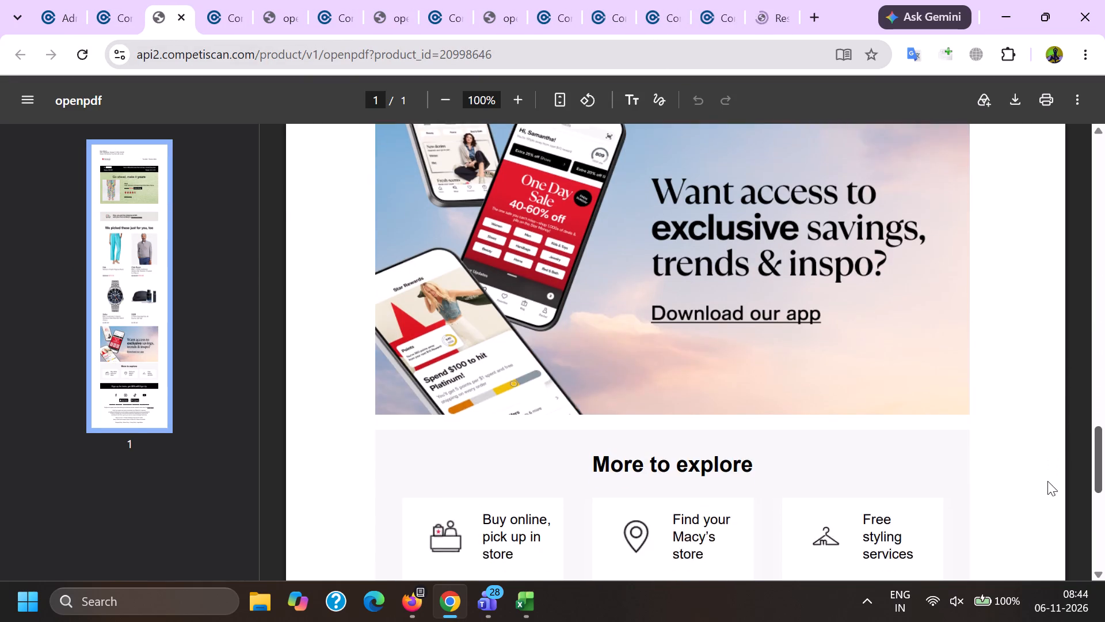
drag(1047, 481, 1045, 569)
click(102, 0)
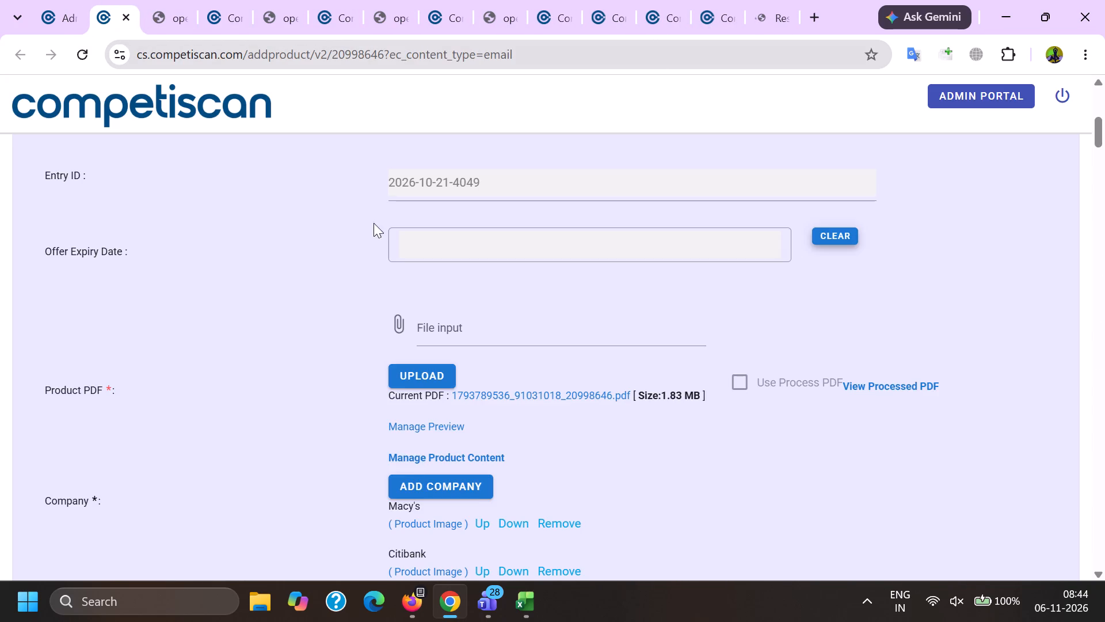
scroll(407, 300, down, 7)
scroll(592, 354, down, 5)
drag(697, 507, 242, 357)
scroll(259, 355, down, 10)
scroll(553, 392, up, 6)
scroll(829, 301, up, 3)
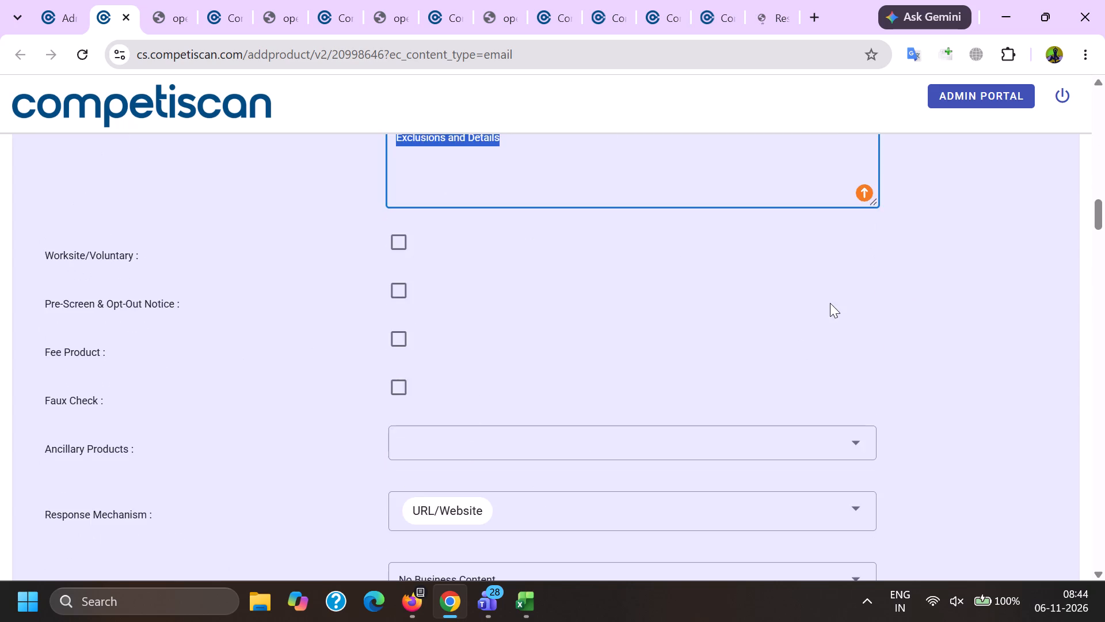
drag(876, 457, 1104, 544)
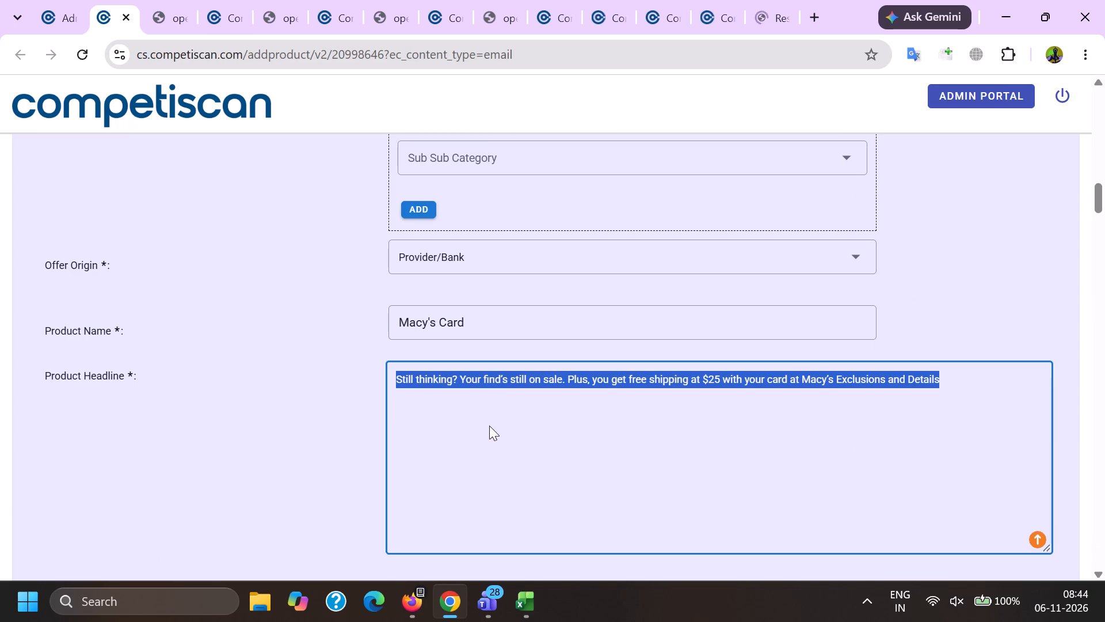
scroll(384, 411, down, 17)
click(361, 400)
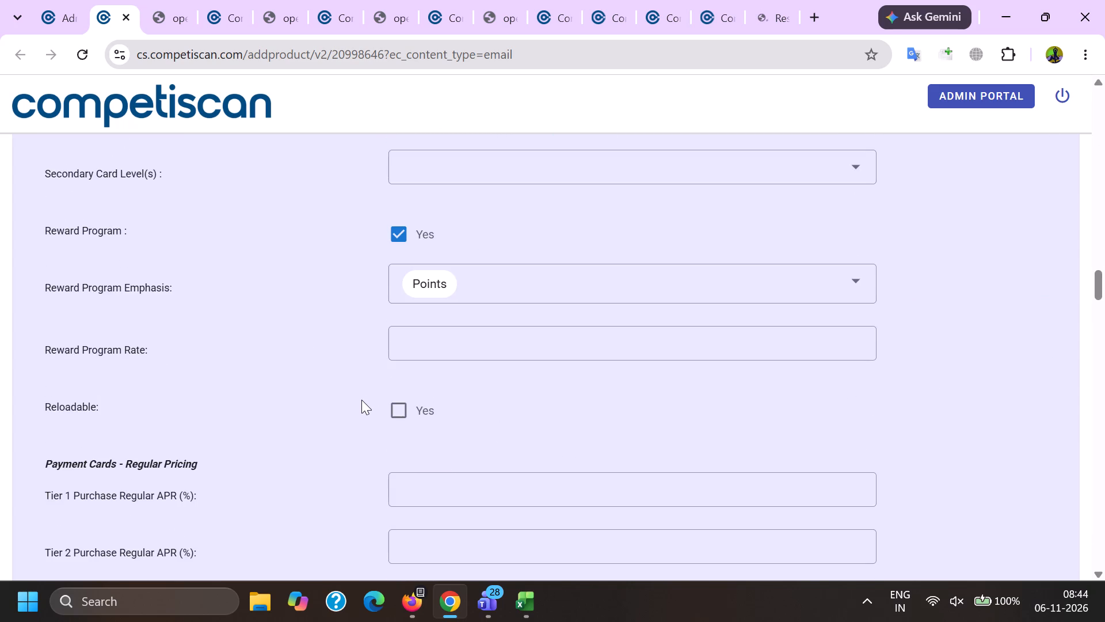
key(End)
scroll(361, 400, up, 6)
double_click(132, 14)
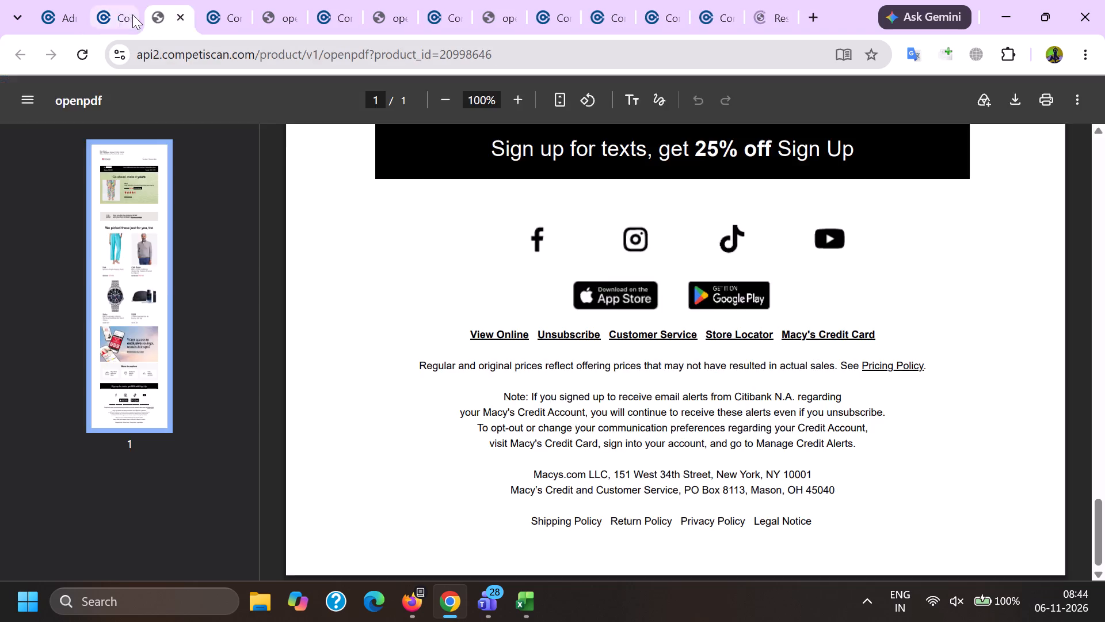
Review record 20998690 against its PDF, examining its affinity, categories, product headline and status, and close both.
click(193, 0)
drag(1104, 159, 1092, 619)
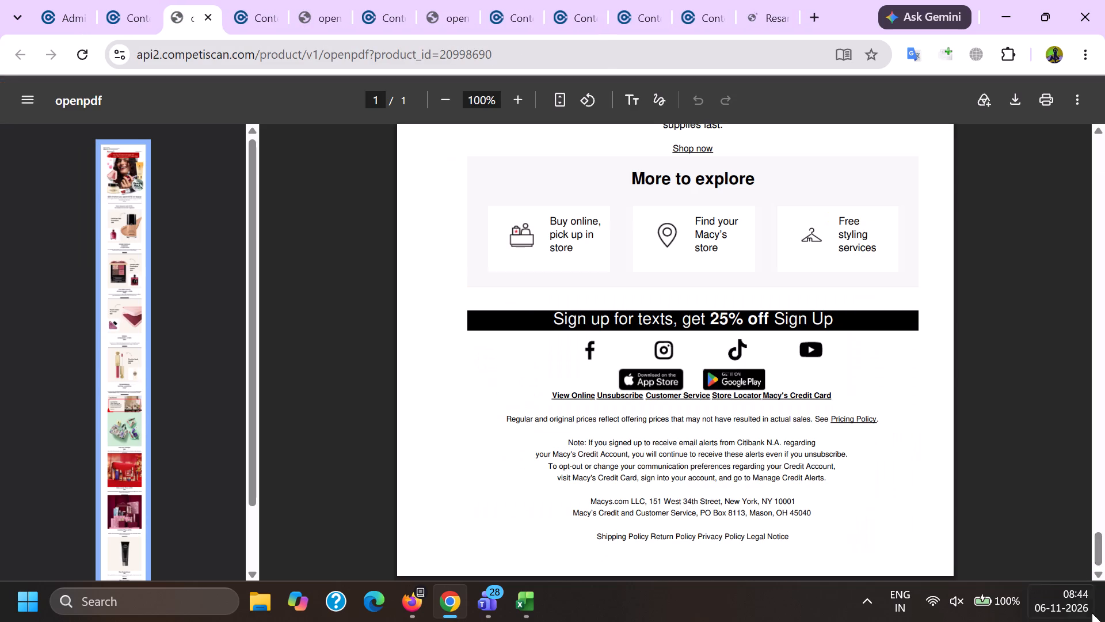
click(157, 0)
scroll(525, 373, down, 6)
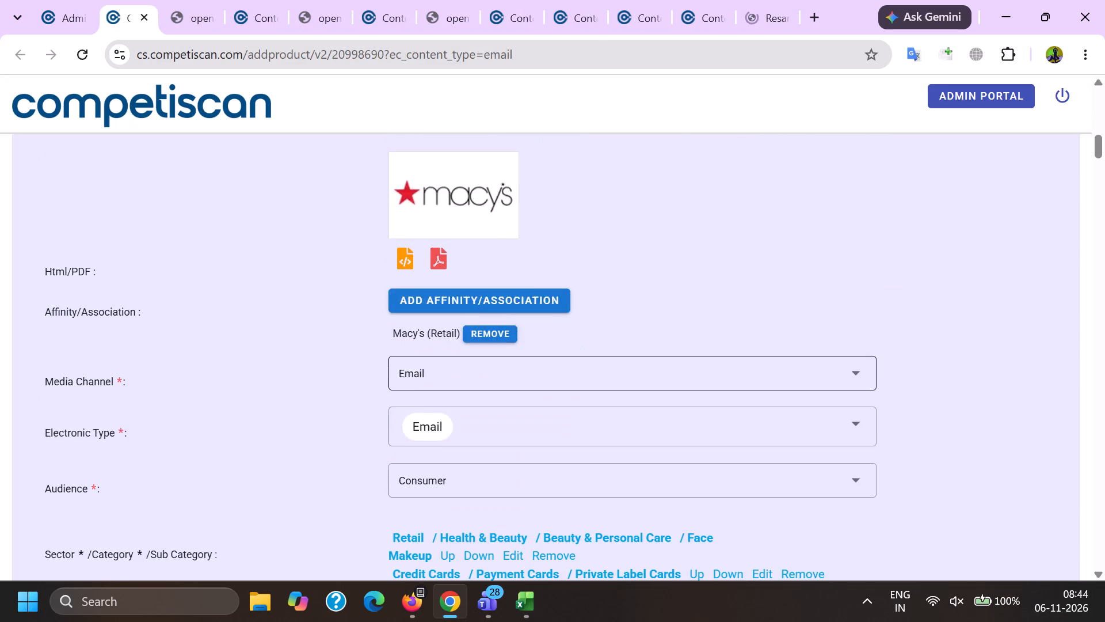
scroll(566, 375, down, 4)
scroll(700, 308, down, 3)
drag(714, 440, 113, 255)
scroll(234, 283, down, 3)
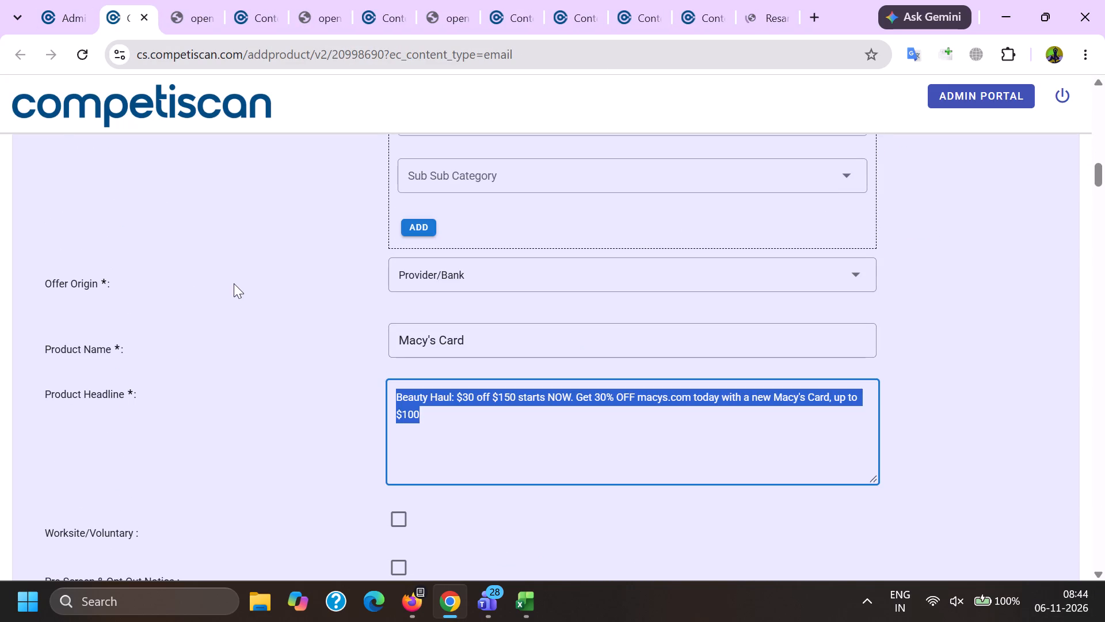
scroll(234, 283, down, 20)
scroll(234, 283, down, 1)
scroll(325, 331, up, 1)
scroll(325, 332, down, 19)
click(323, 343)
key(End)
scroll(324, 341, up, 5)
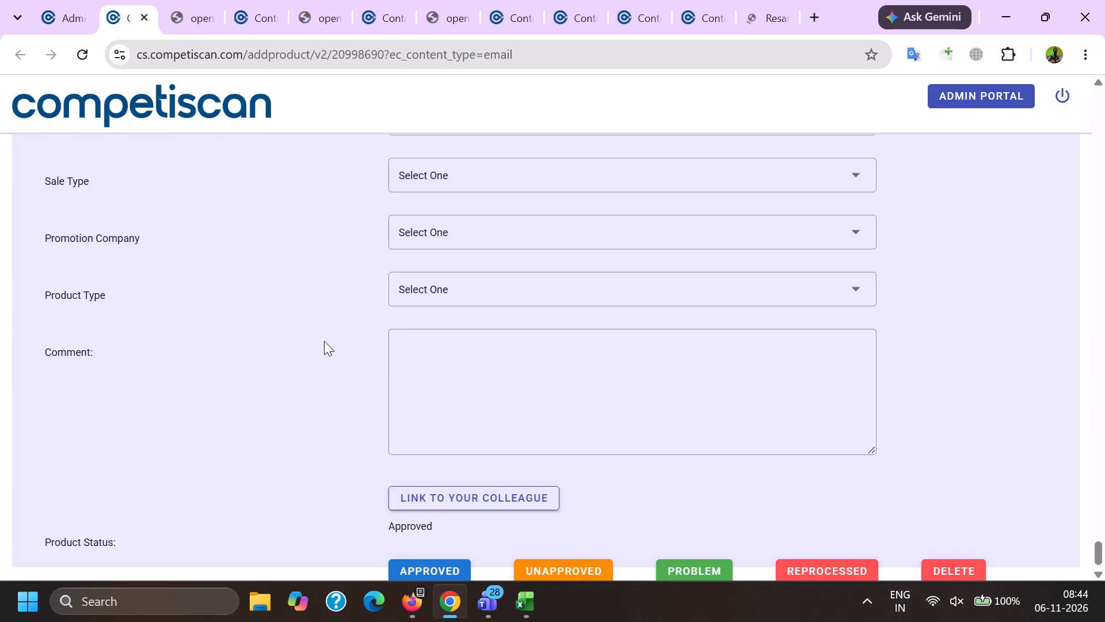
double_click(141, 20)
click(205, 0)
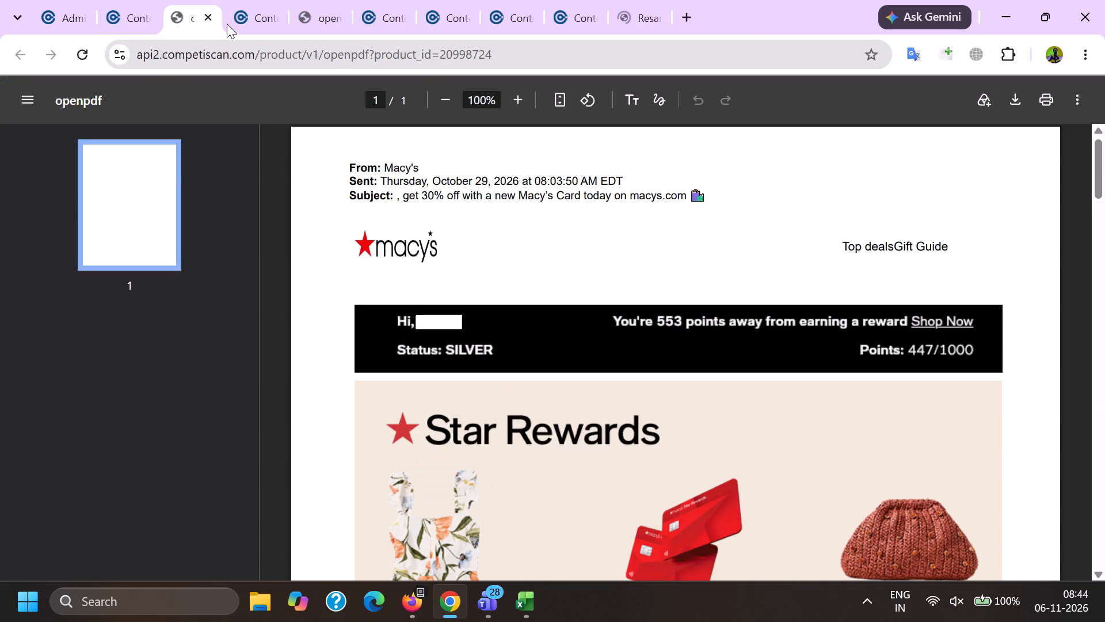
drag(1104, 169, 1089, 620)
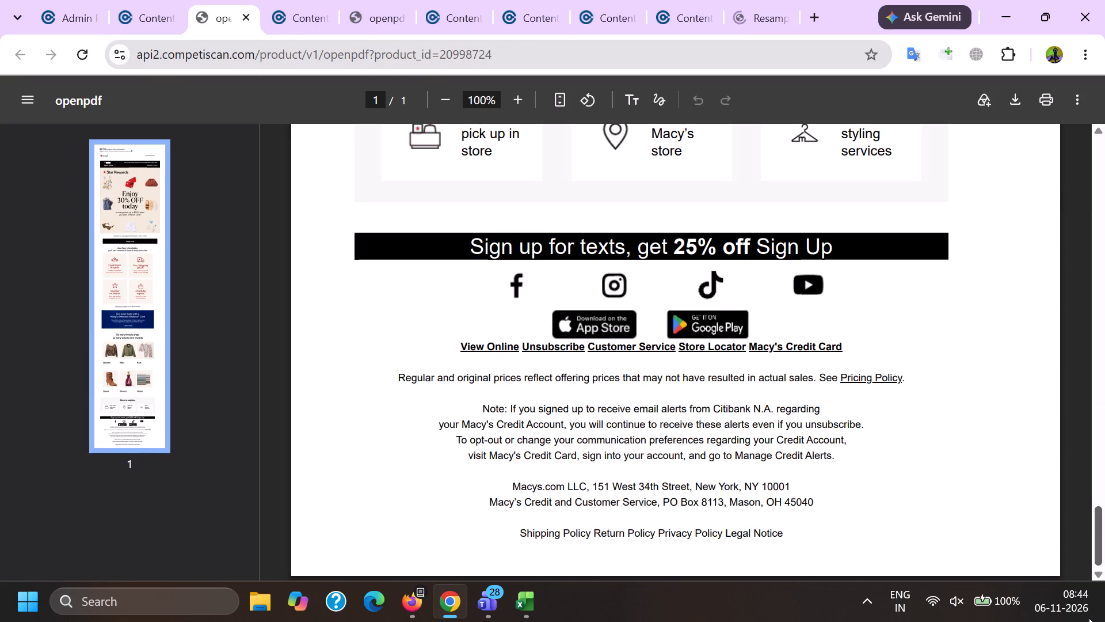
click(182, 0)
scroll(302, 236, down, 7)
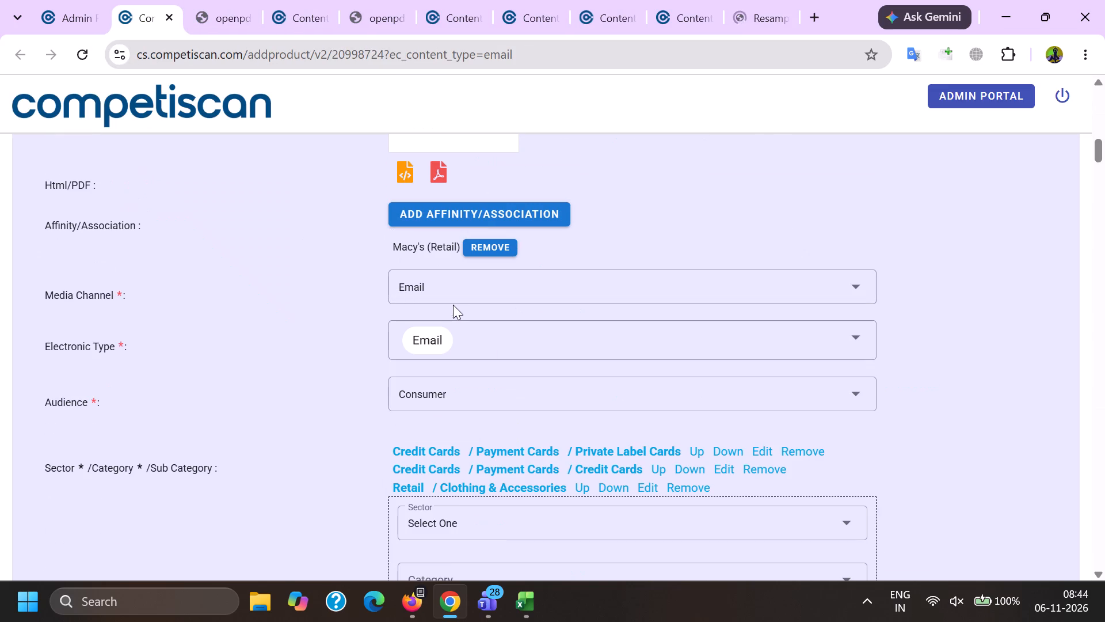
scroll(453, 305, down, 7)
drag(843, 407, 355, 375)
scroll(485, 369, down, 17)
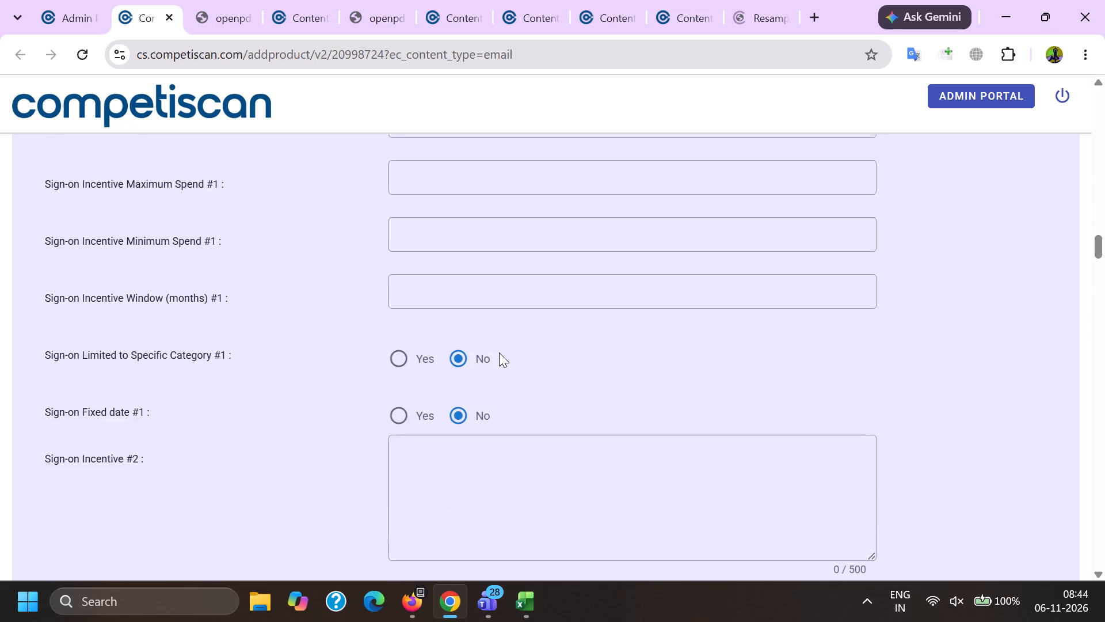
scroll(499, 352, down, 18)
scroll(410, 301, down, 8)
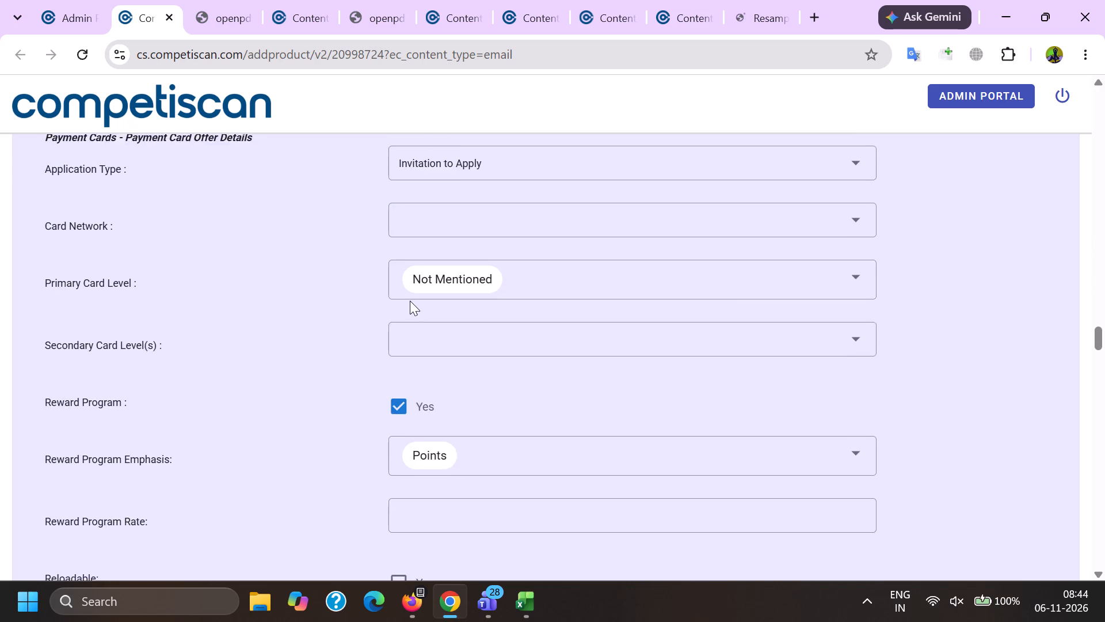
scroll(410, 301, down, 1)
click(273, 374)
key(End)
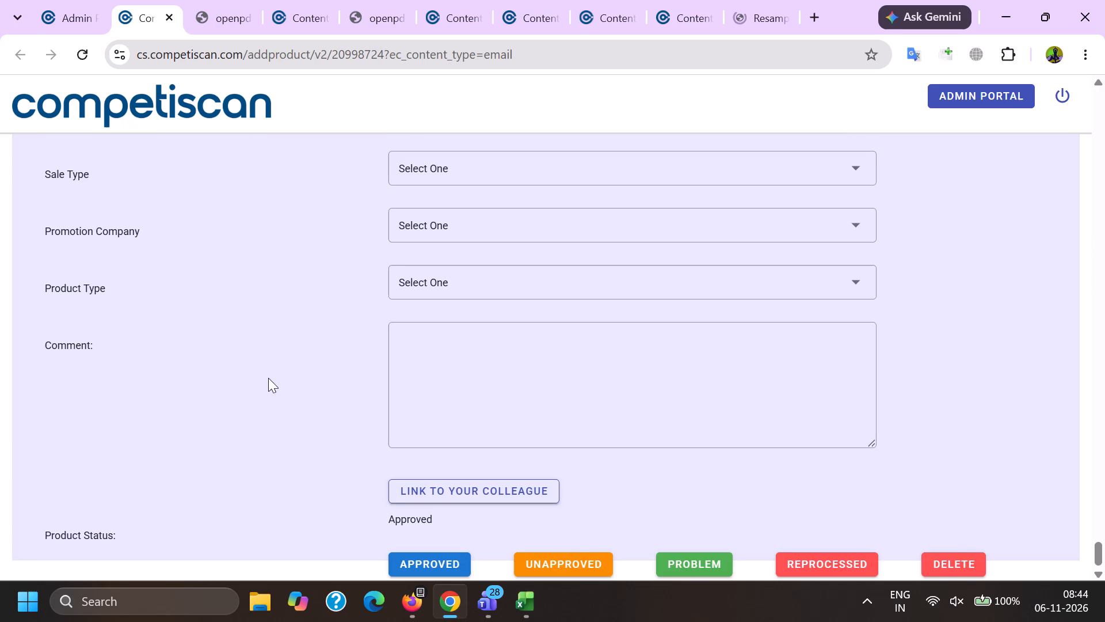
scroll(268, 378, up, 4)
scroll(265, 378, down, 5)
double_click(171, 15)
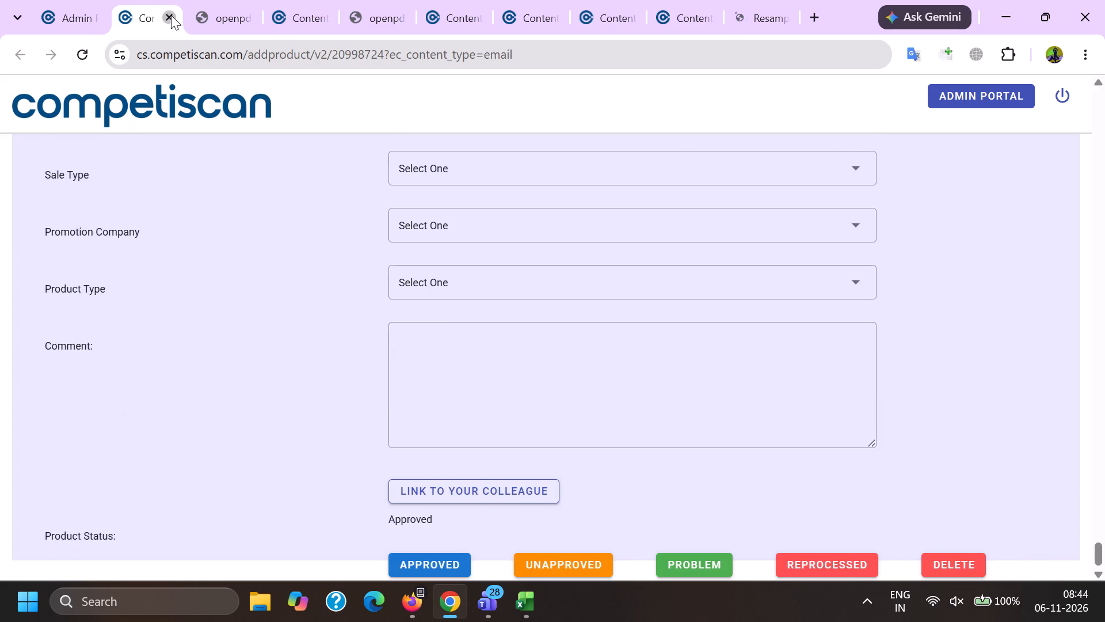
Review record 20998780 against its PDF, examining its companies, product image and affinity.
click(233, 0)
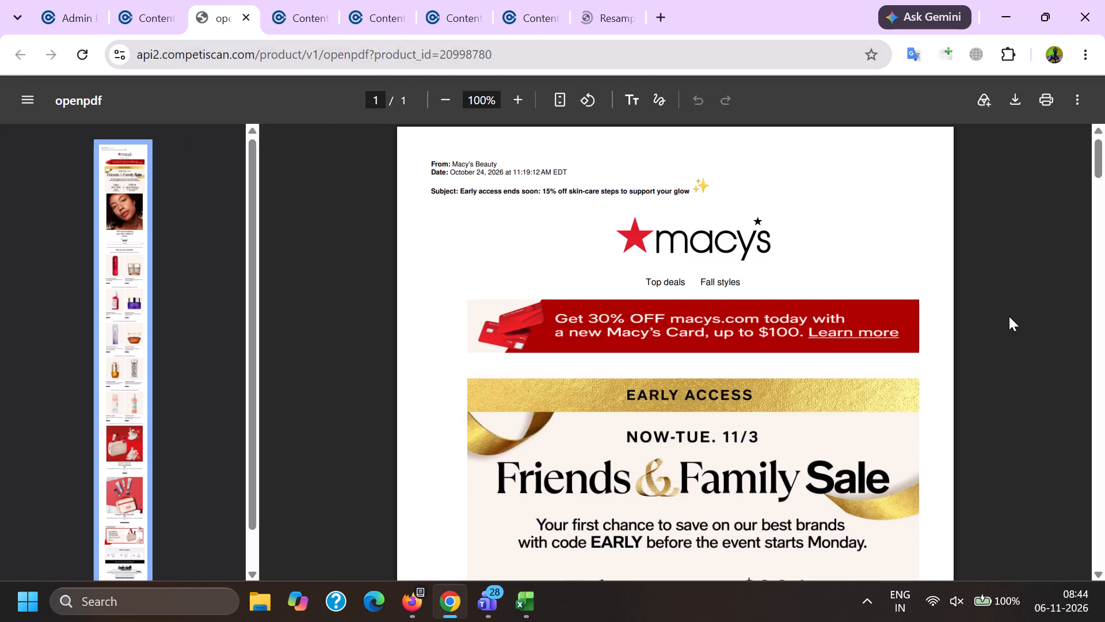
drag(1104, 175, 1086, 620)
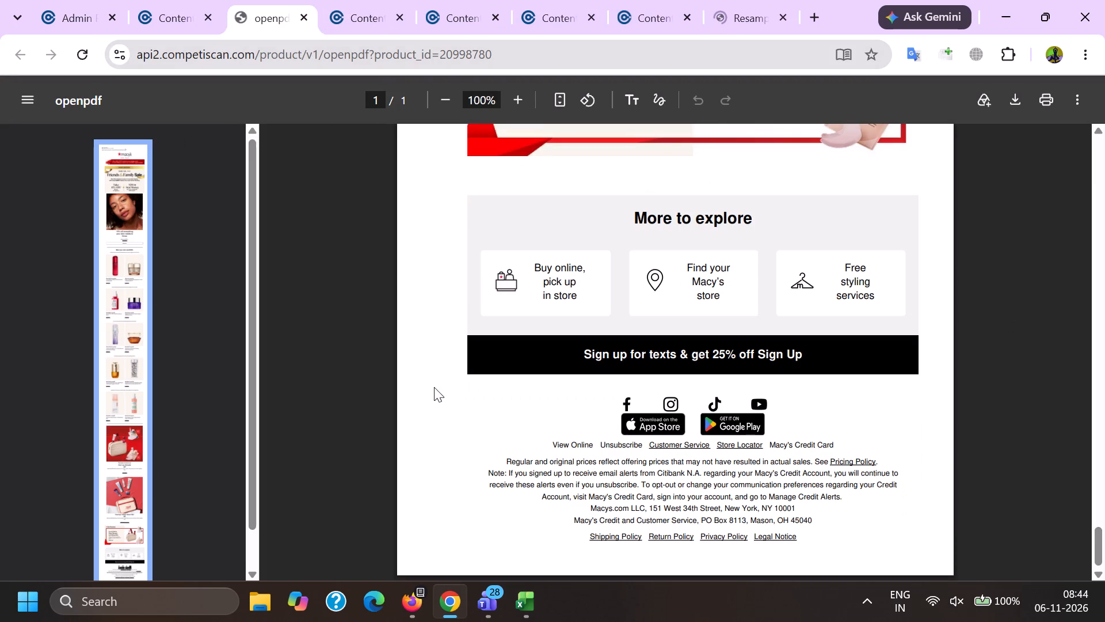
click(185, 0)
scroll(412, 274, down, 8)
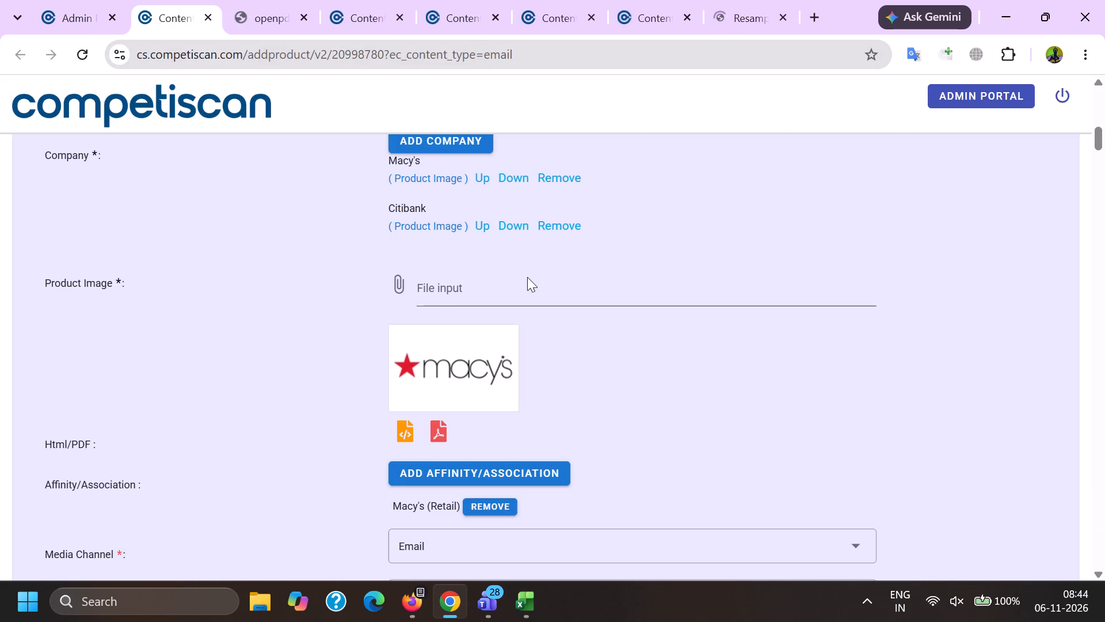